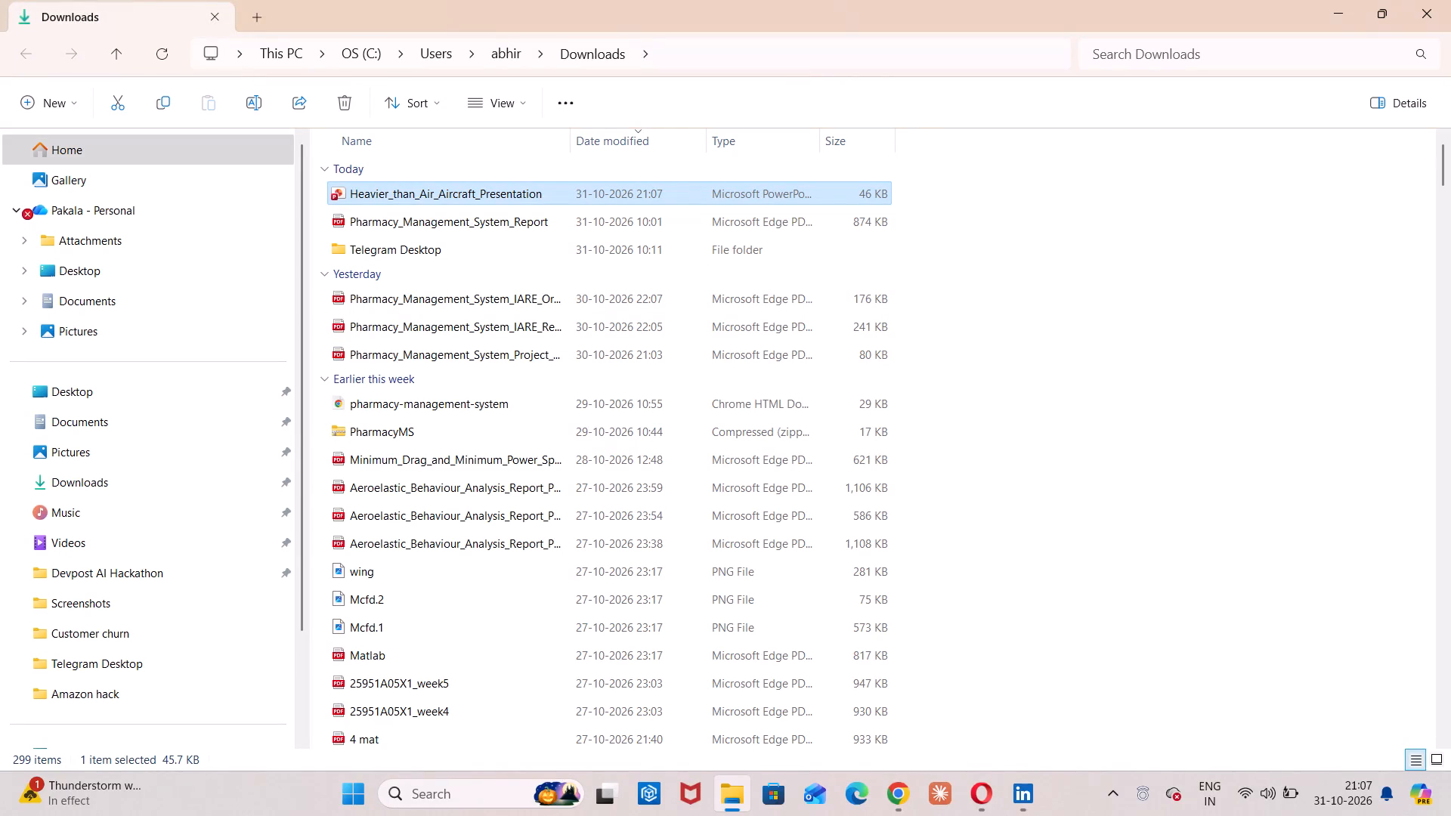
Open the Heavier_than_Air_Aircraft_Presentation file from Downloads in PowerPoint and skim its slide thumbnails.
double_click(679, 185)
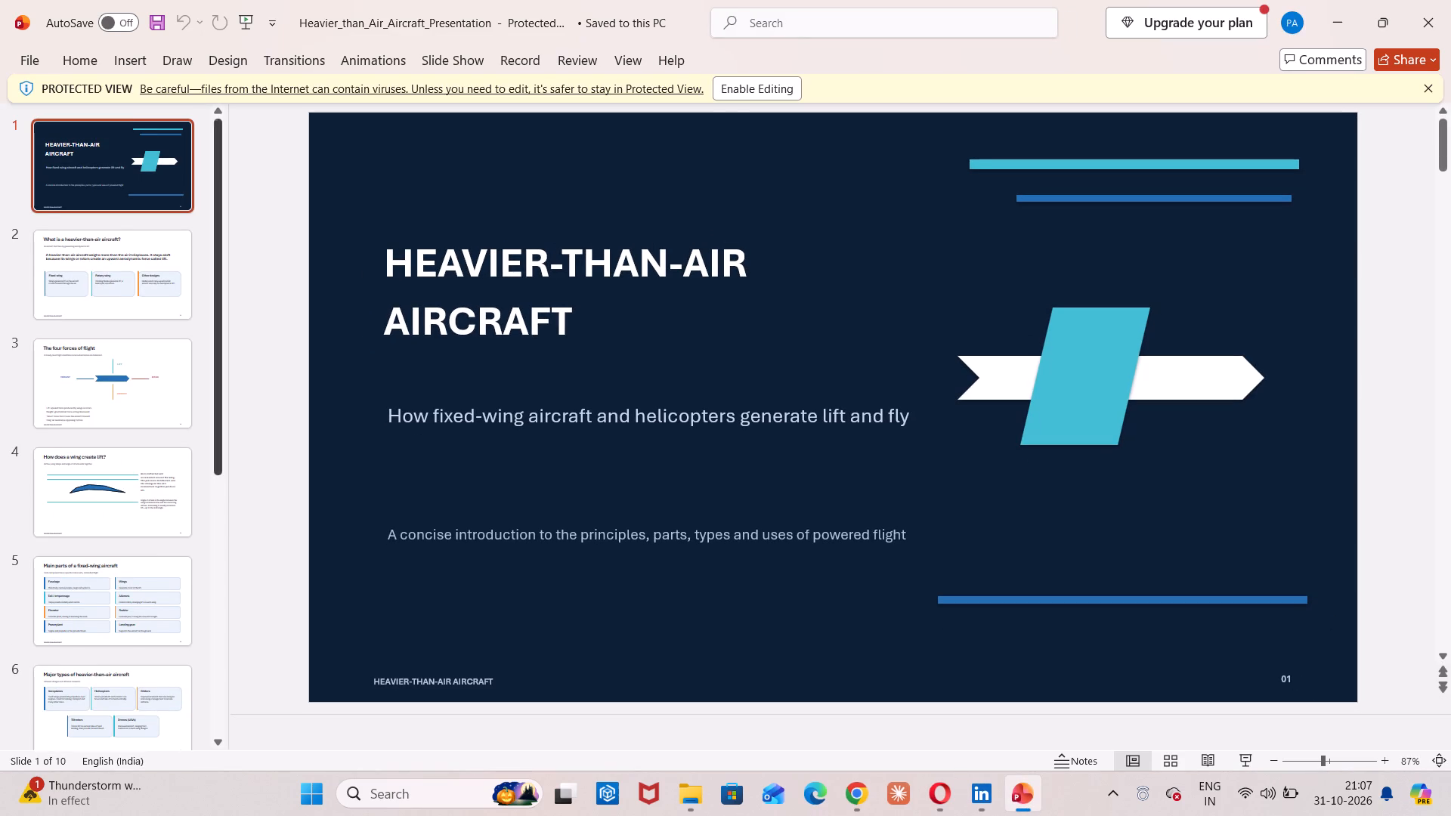
scroll(169, 294, "down", 10)
scroll(169, 294, "up", 4)
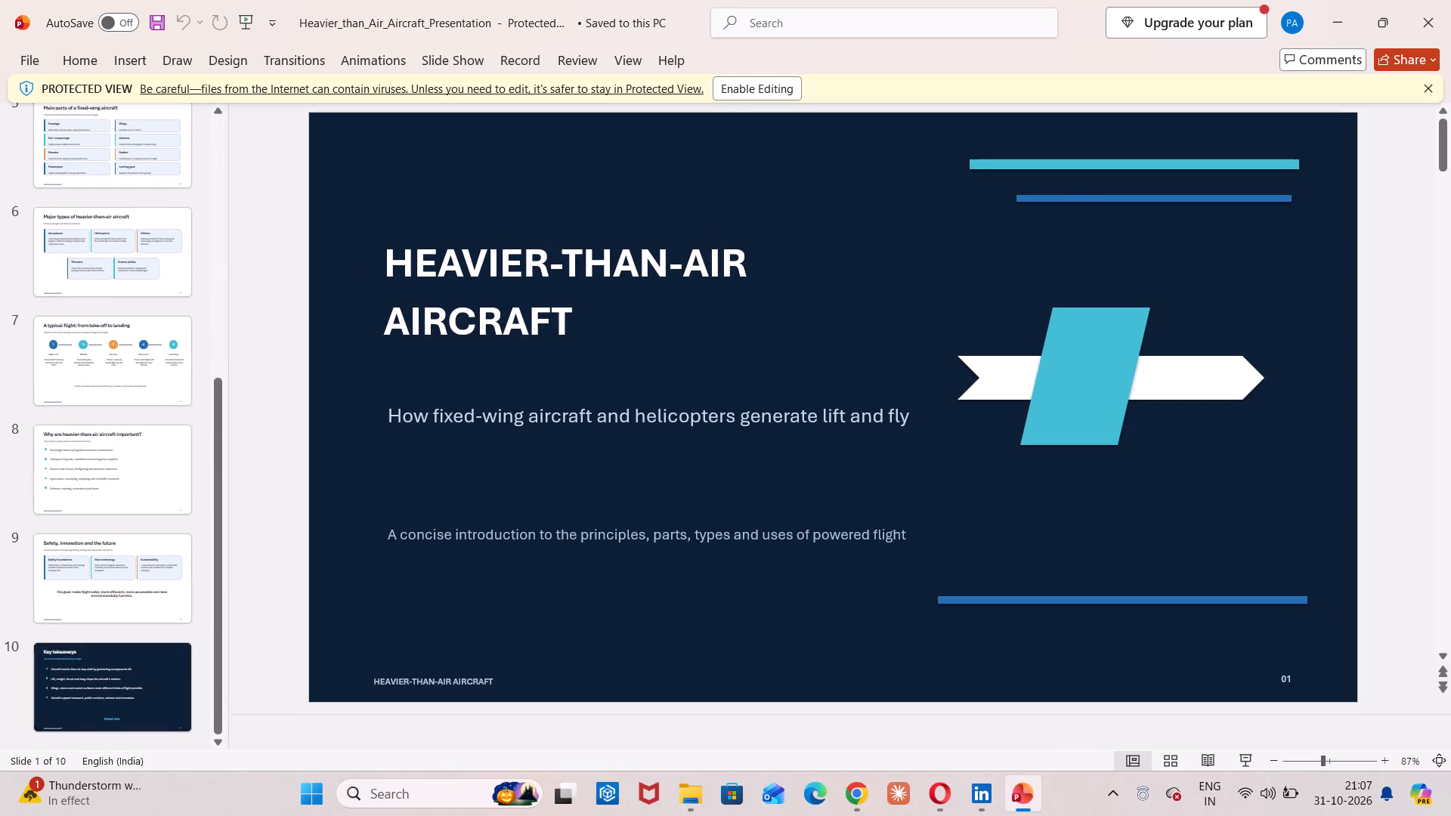
scroll(169, 294, "up", 4)
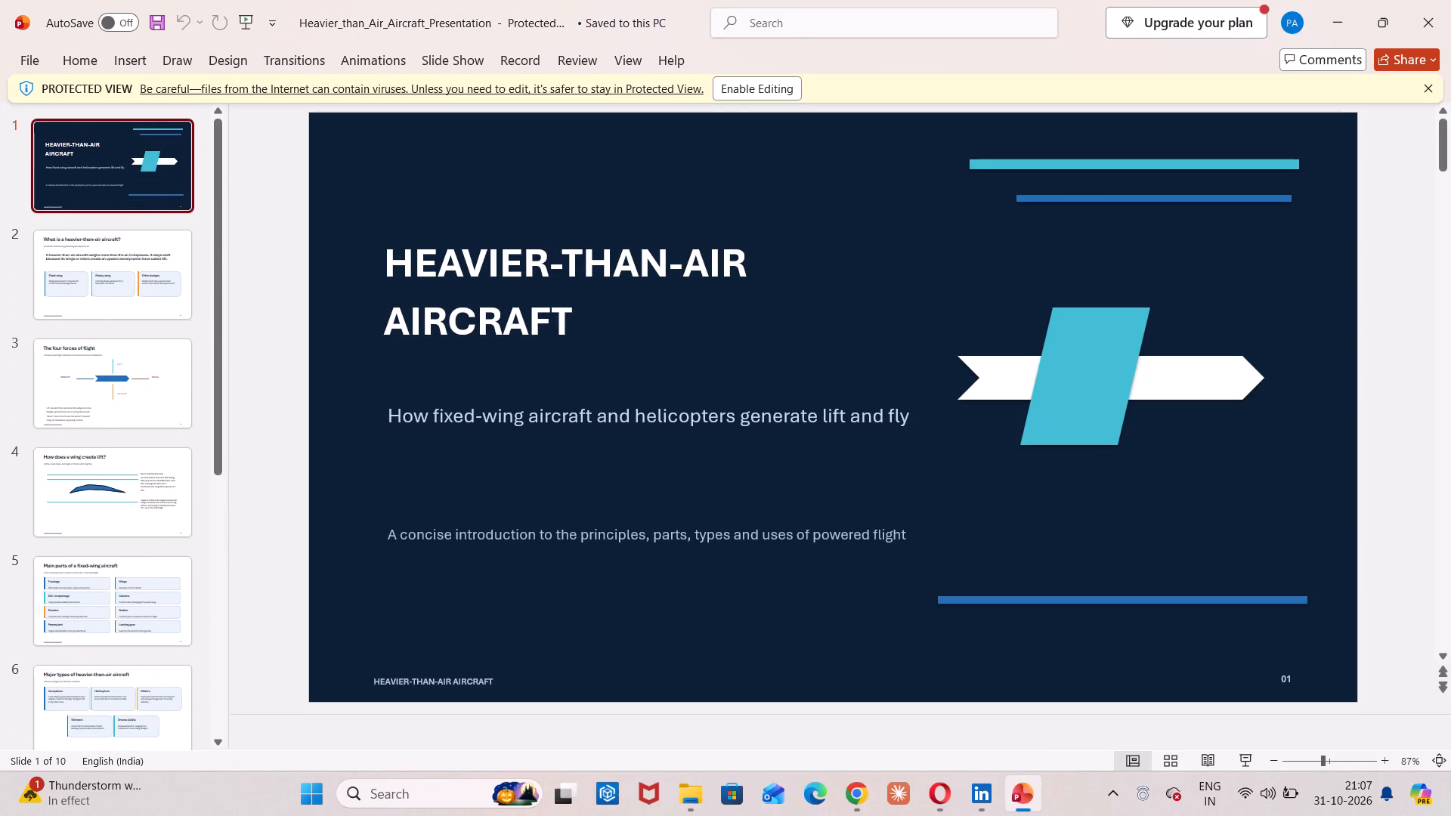
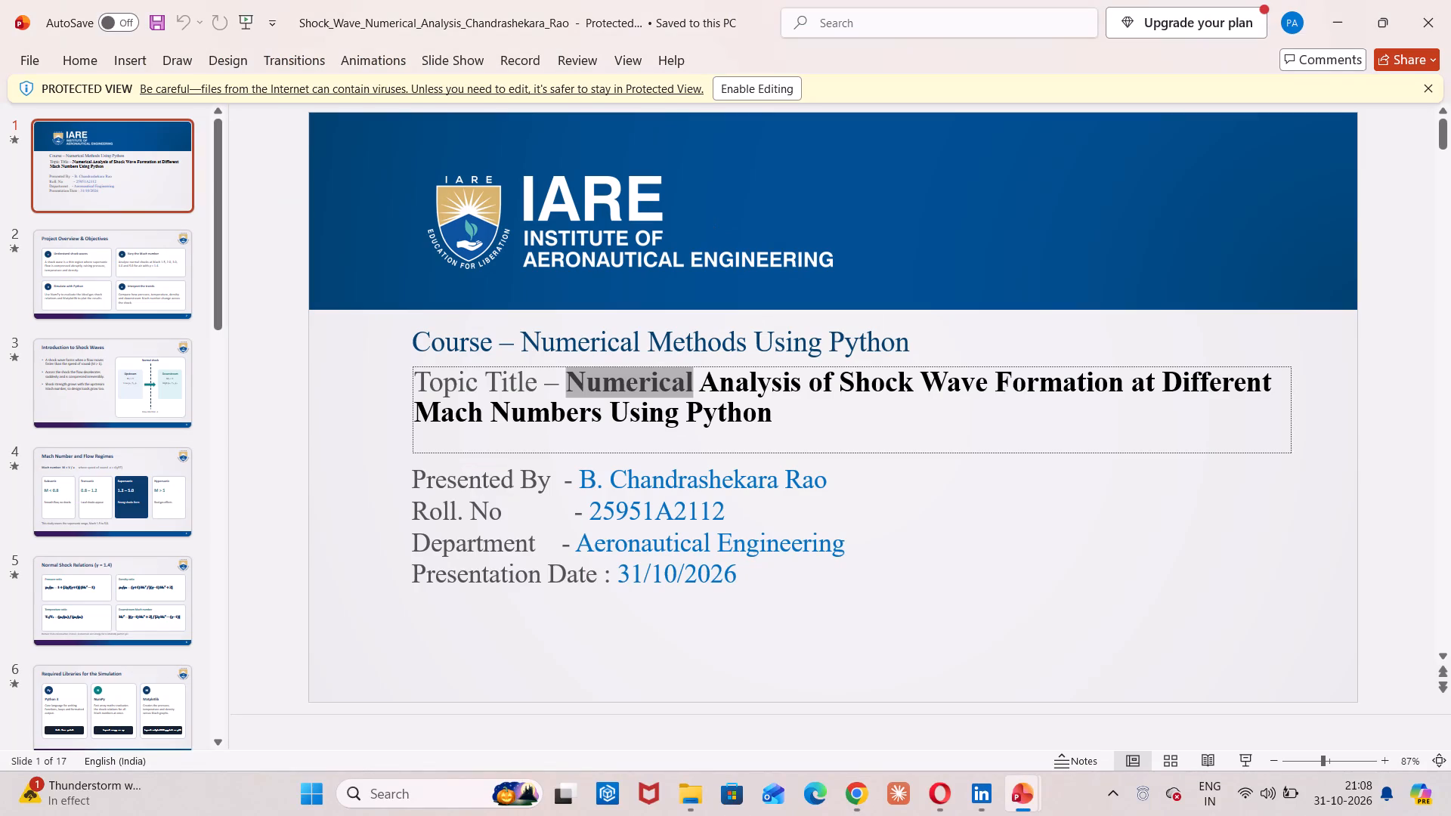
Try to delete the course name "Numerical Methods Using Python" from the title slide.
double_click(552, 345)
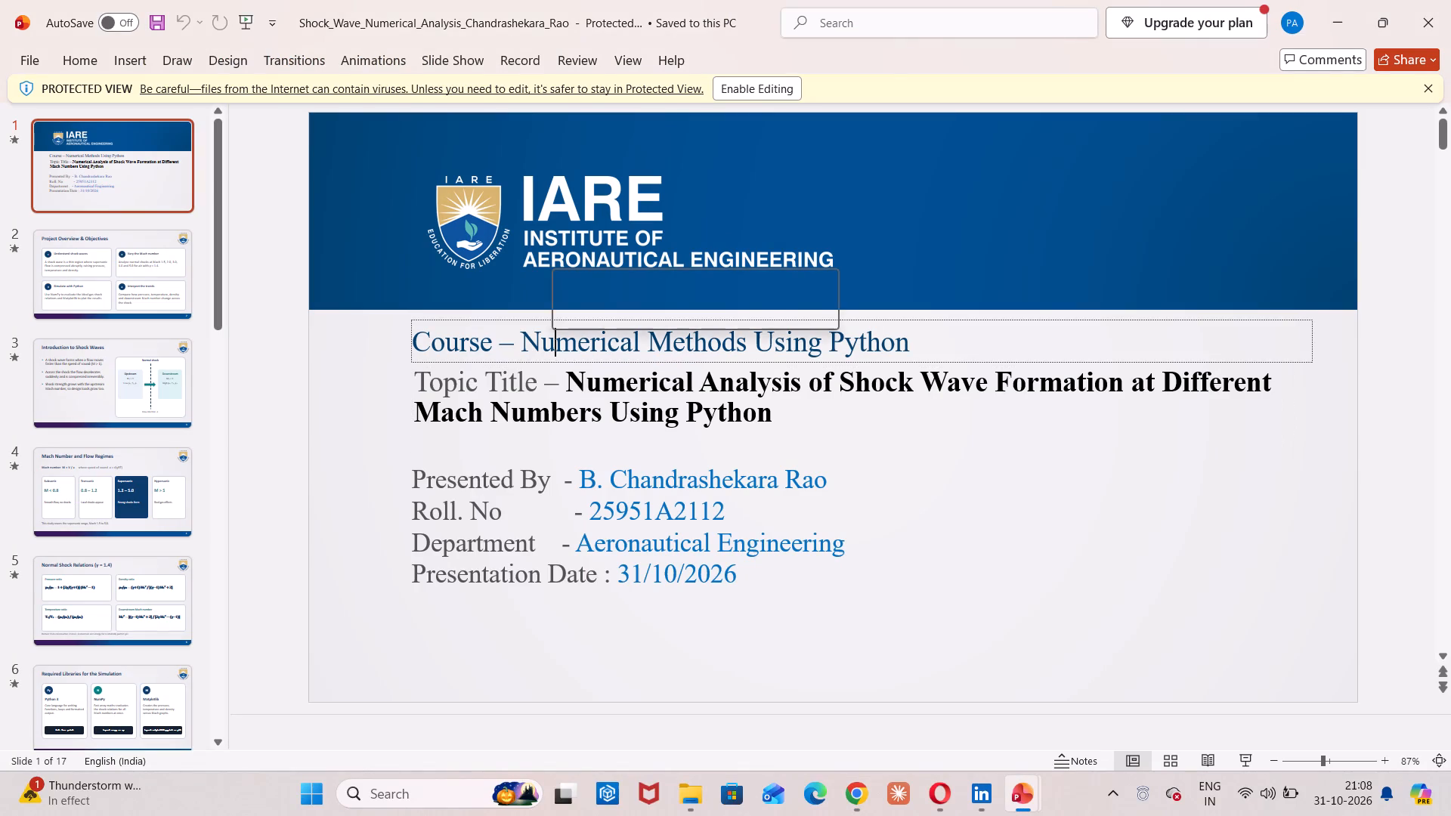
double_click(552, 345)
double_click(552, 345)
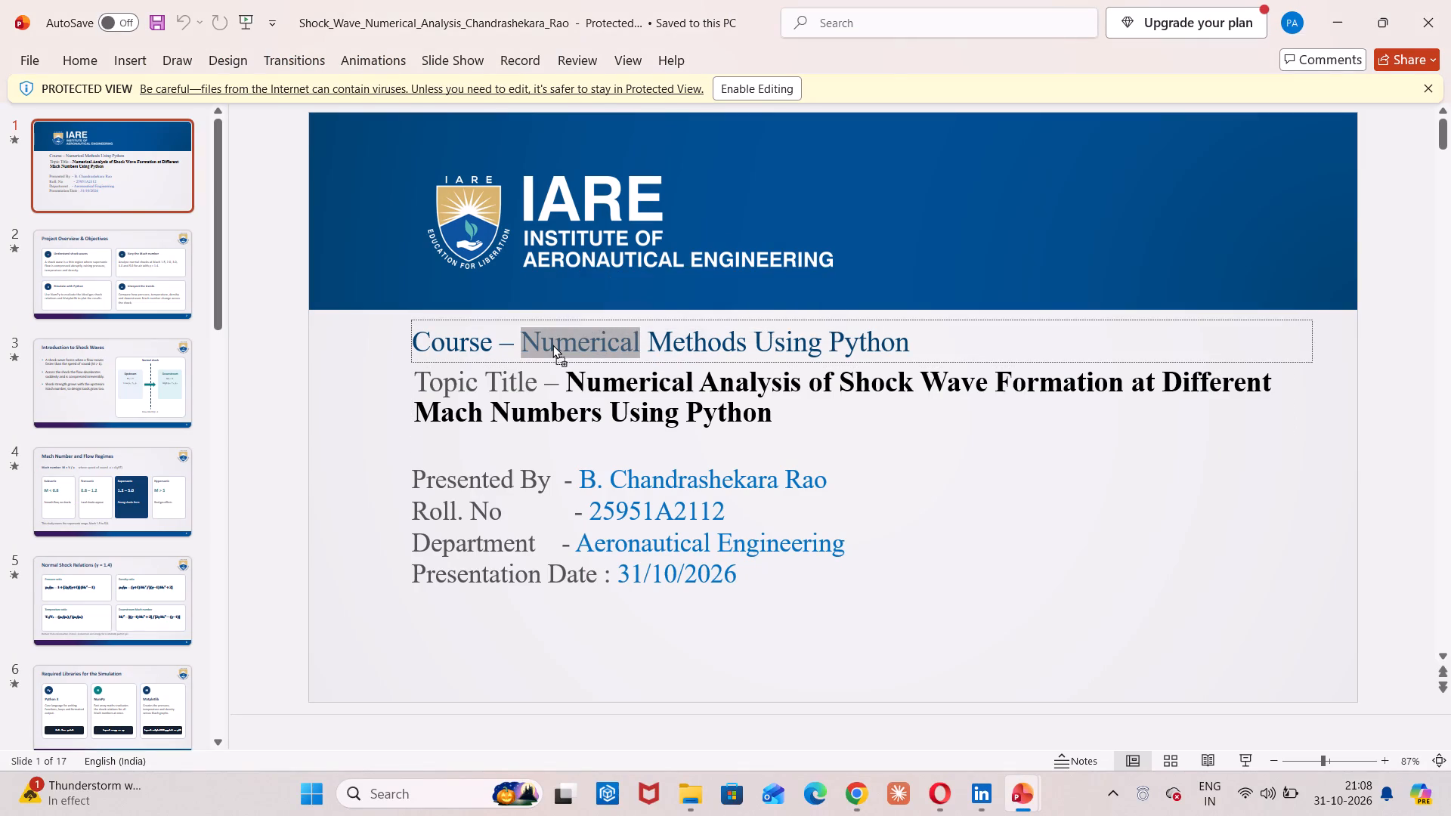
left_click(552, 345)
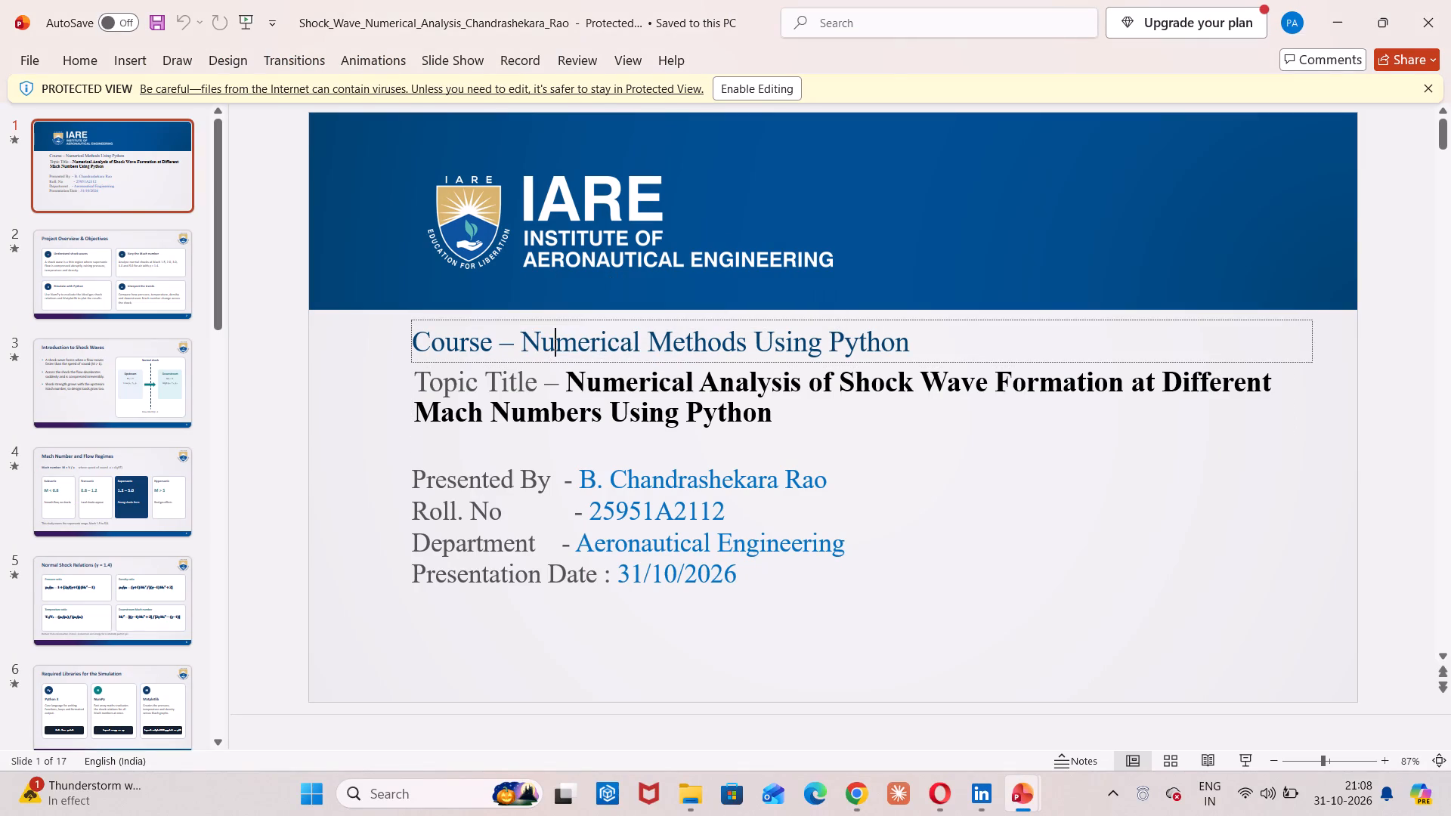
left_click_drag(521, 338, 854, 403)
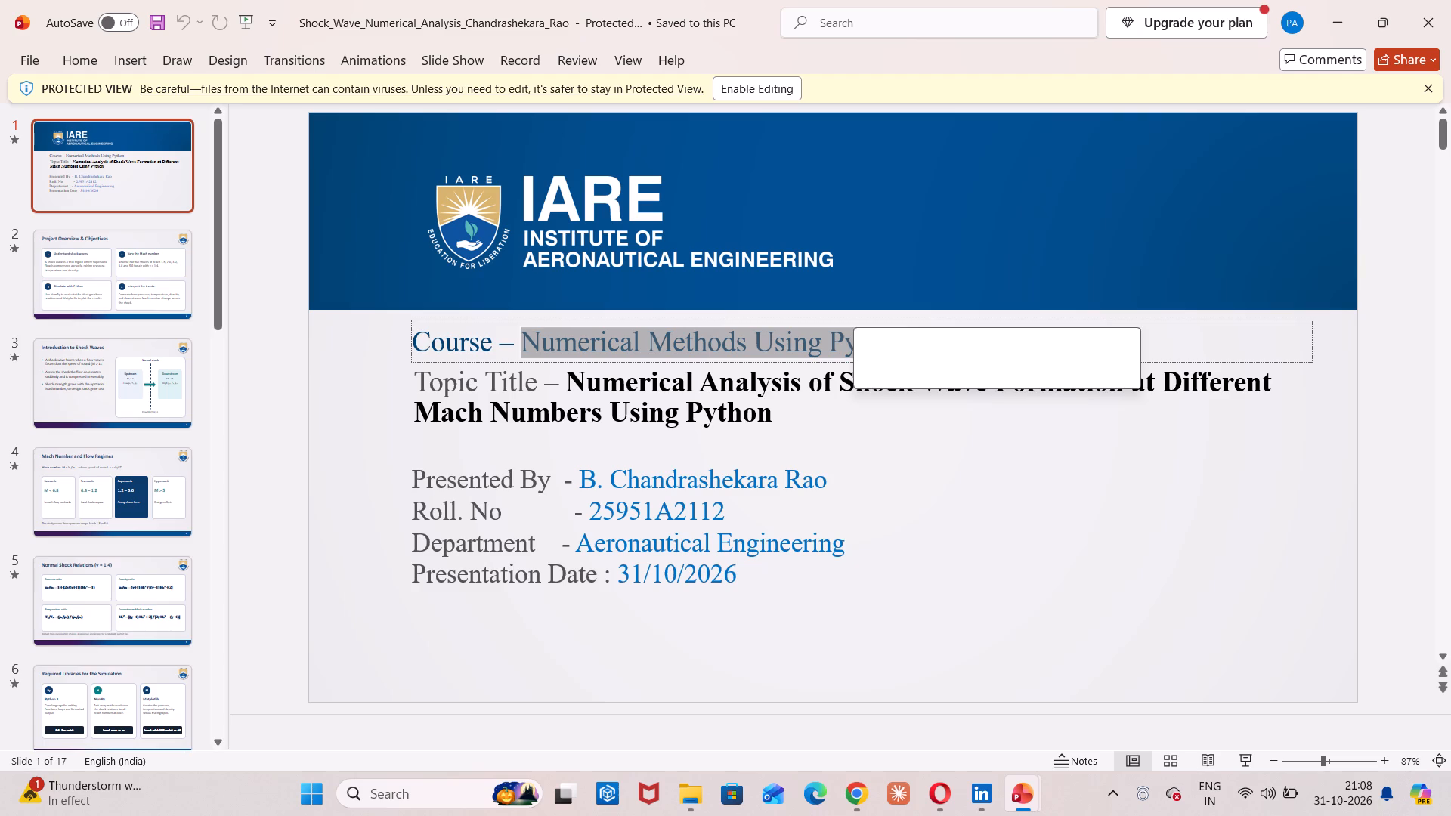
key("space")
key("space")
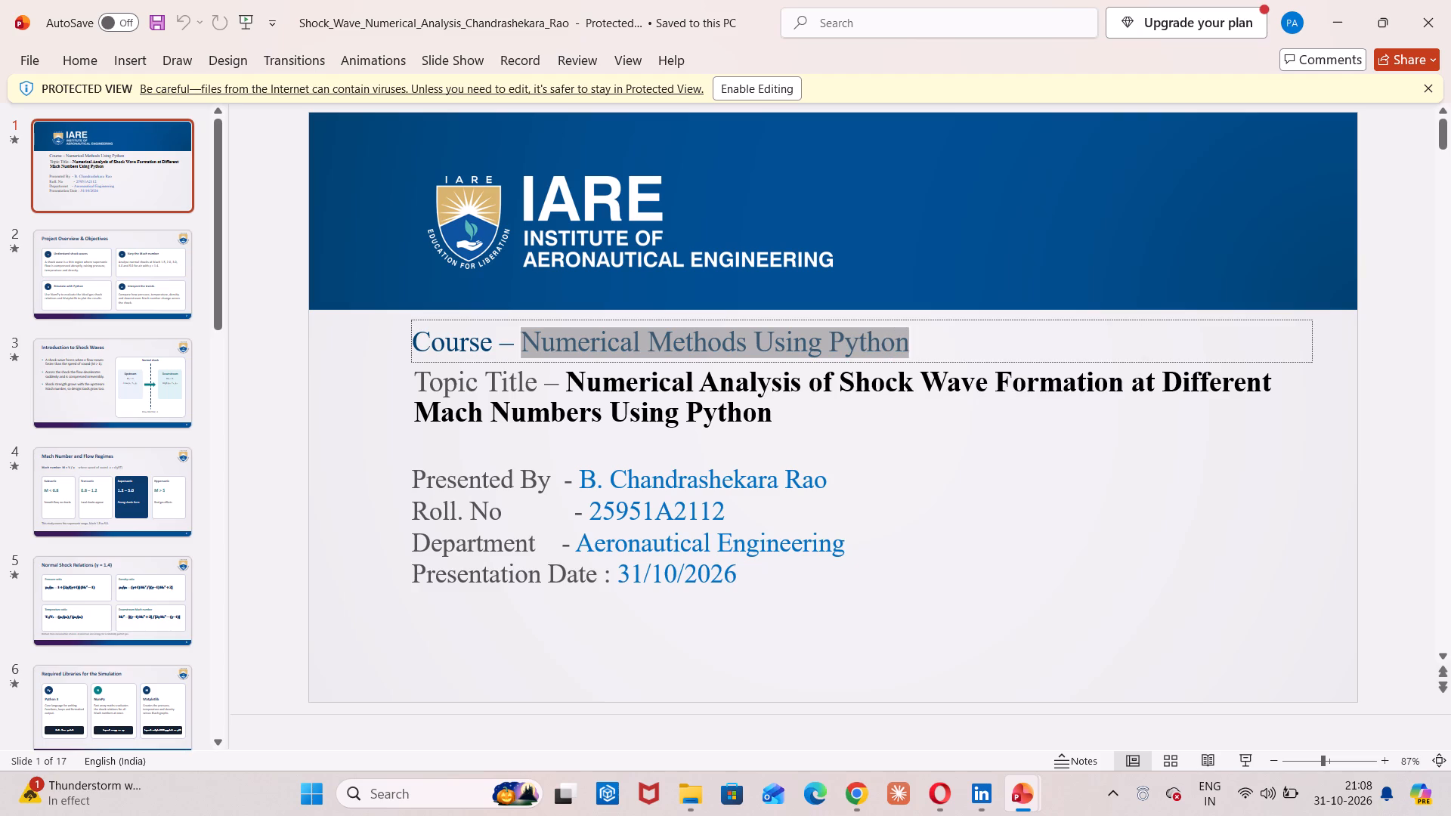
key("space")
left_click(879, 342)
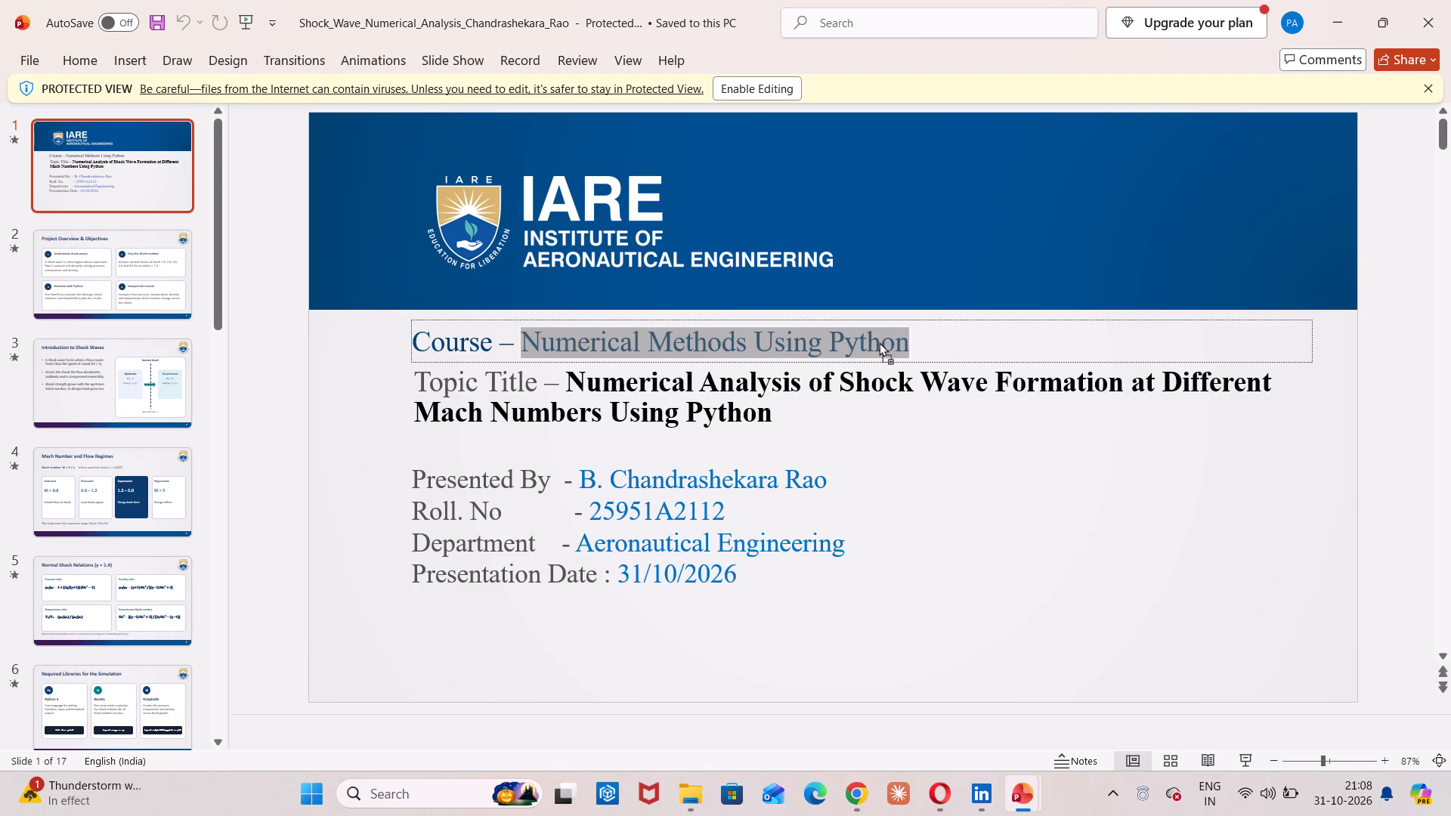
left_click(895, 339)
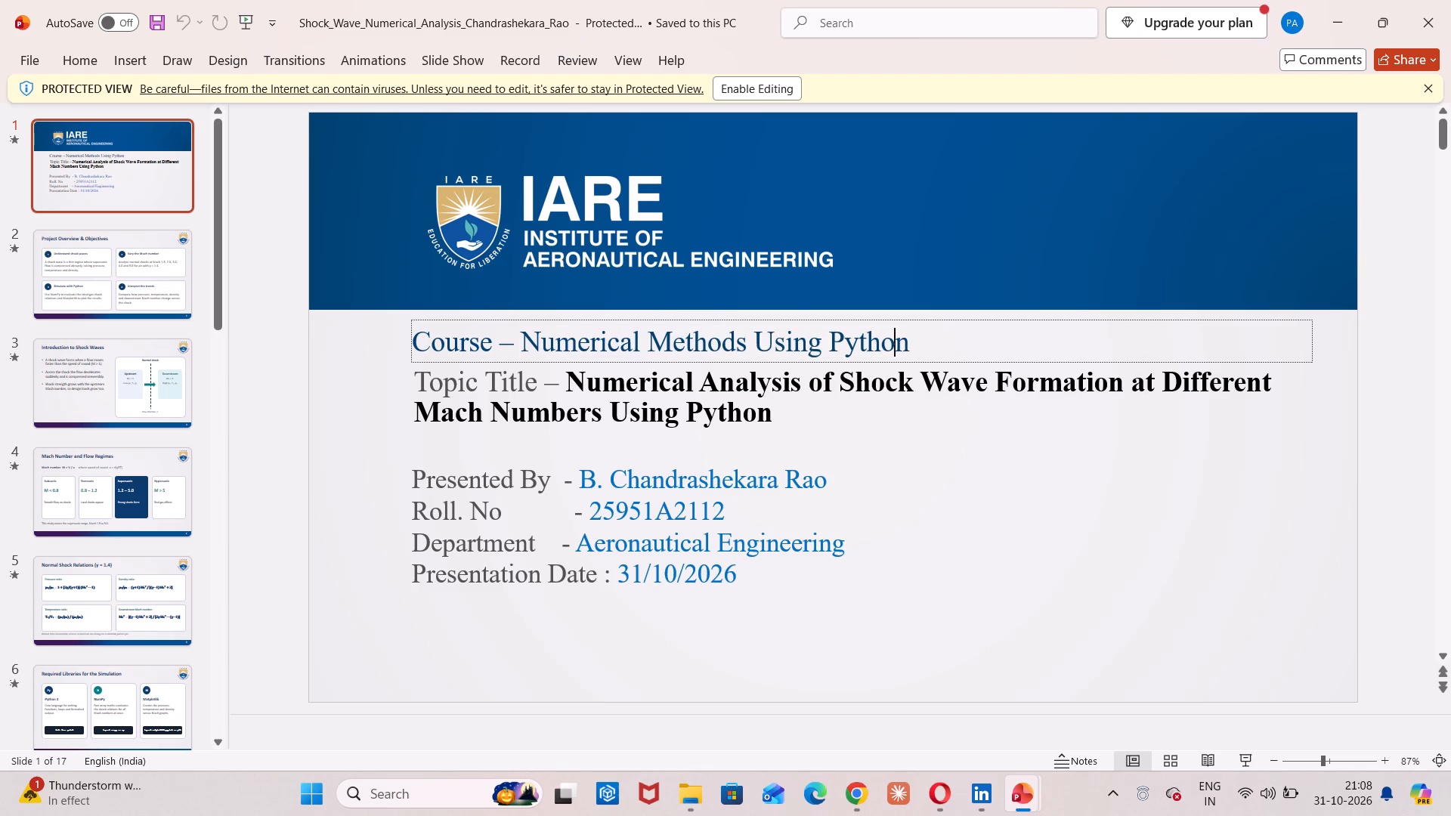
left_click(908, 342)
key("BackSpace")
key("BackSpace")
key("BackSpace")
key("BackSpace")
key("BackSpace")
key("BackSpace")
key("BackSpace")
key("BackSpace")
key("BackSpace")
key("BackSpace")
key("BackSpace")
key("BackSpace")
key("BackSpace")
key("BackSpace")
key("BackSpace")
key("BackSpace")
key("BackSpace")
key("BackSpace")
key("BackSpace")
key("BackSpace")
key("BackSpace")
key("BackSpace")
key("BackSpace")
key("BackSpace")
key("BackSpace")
Enable editing for the protected shock wave presentation.
left_click(780, 94)
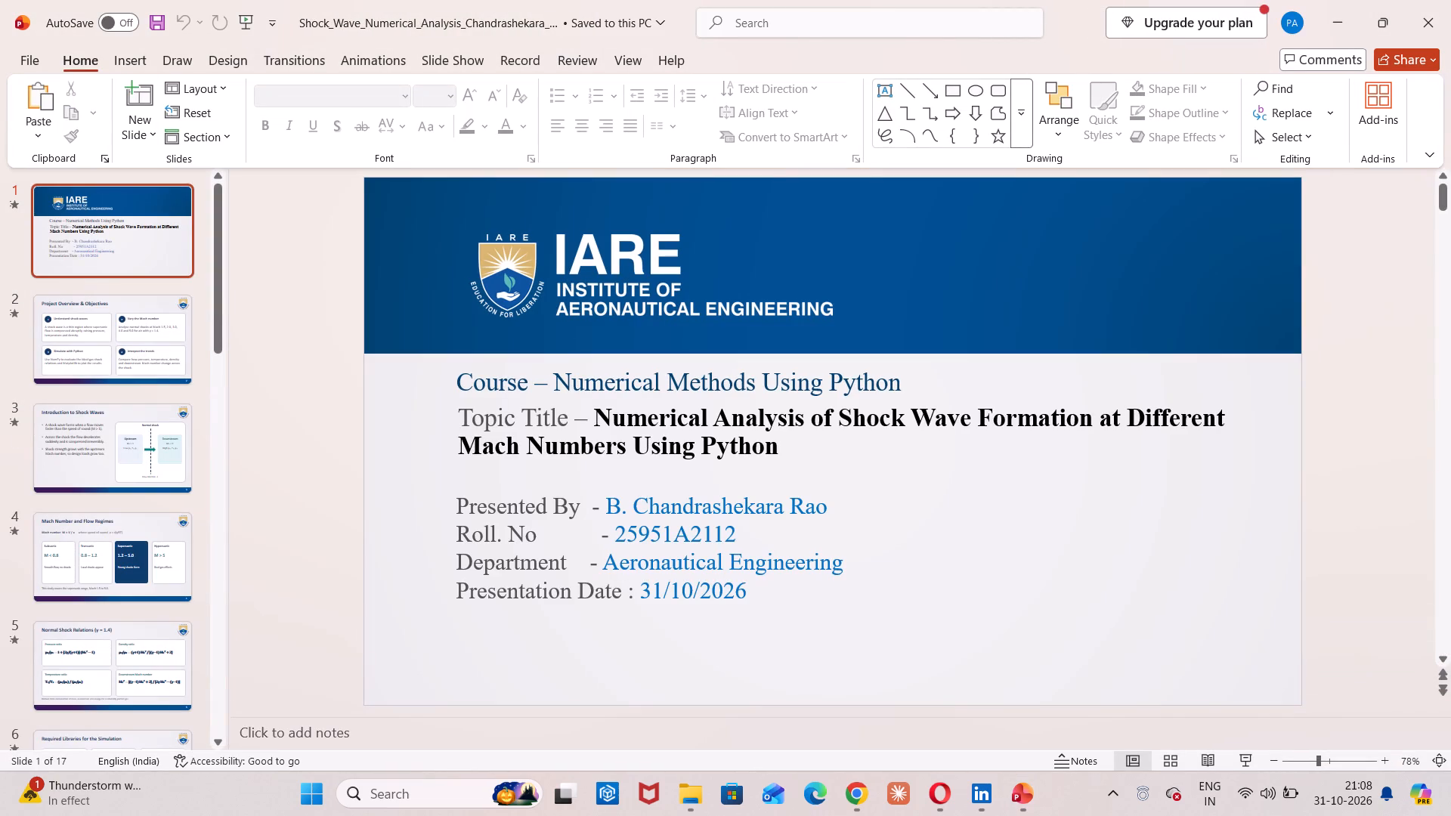
Replace the course name on the title slide with the copied text "Elements of Aerospace Engineering".
double_click(797, 382)
double_click(797, 382)
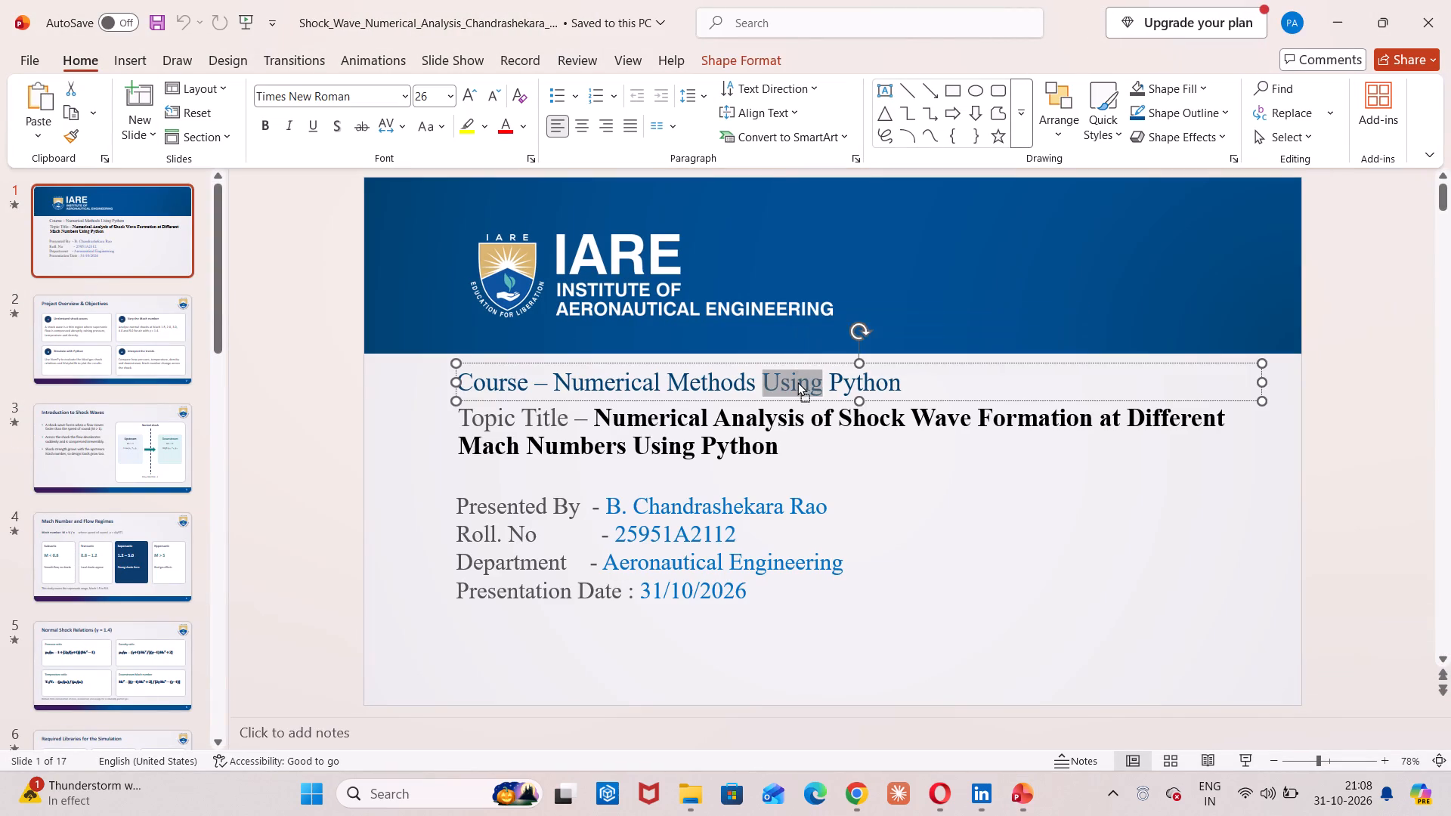
triple_click(797, 382)
left_click(797, 382)
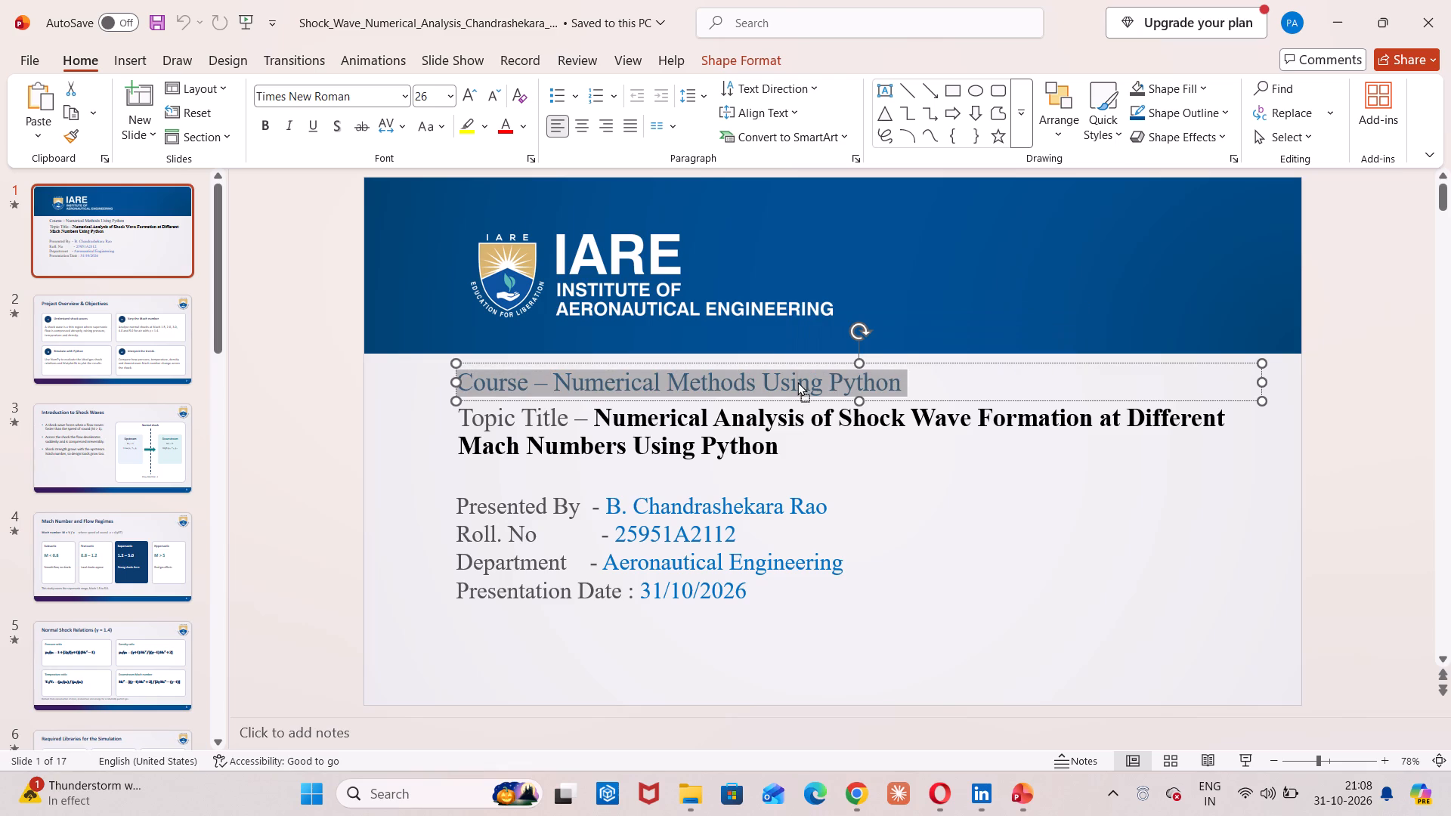
left_click(909, 381)
key("BackSpace")
key("BackSpace")
key("BackSpace")
key("BackSpace")
key("BackSpace")
key("BackSpace")
key("BackSpace")
key("BackSpace")
key("BackSpace")
key("BackSpace")
key("BackSpace")
key("BackSpace")
key("BackSpace")
key("BackSpace")
key("BackSpace")
key("BackSpace")
key("BackSpace")
key("BackSpace")
key("BackSpace")
key("BackSpace")
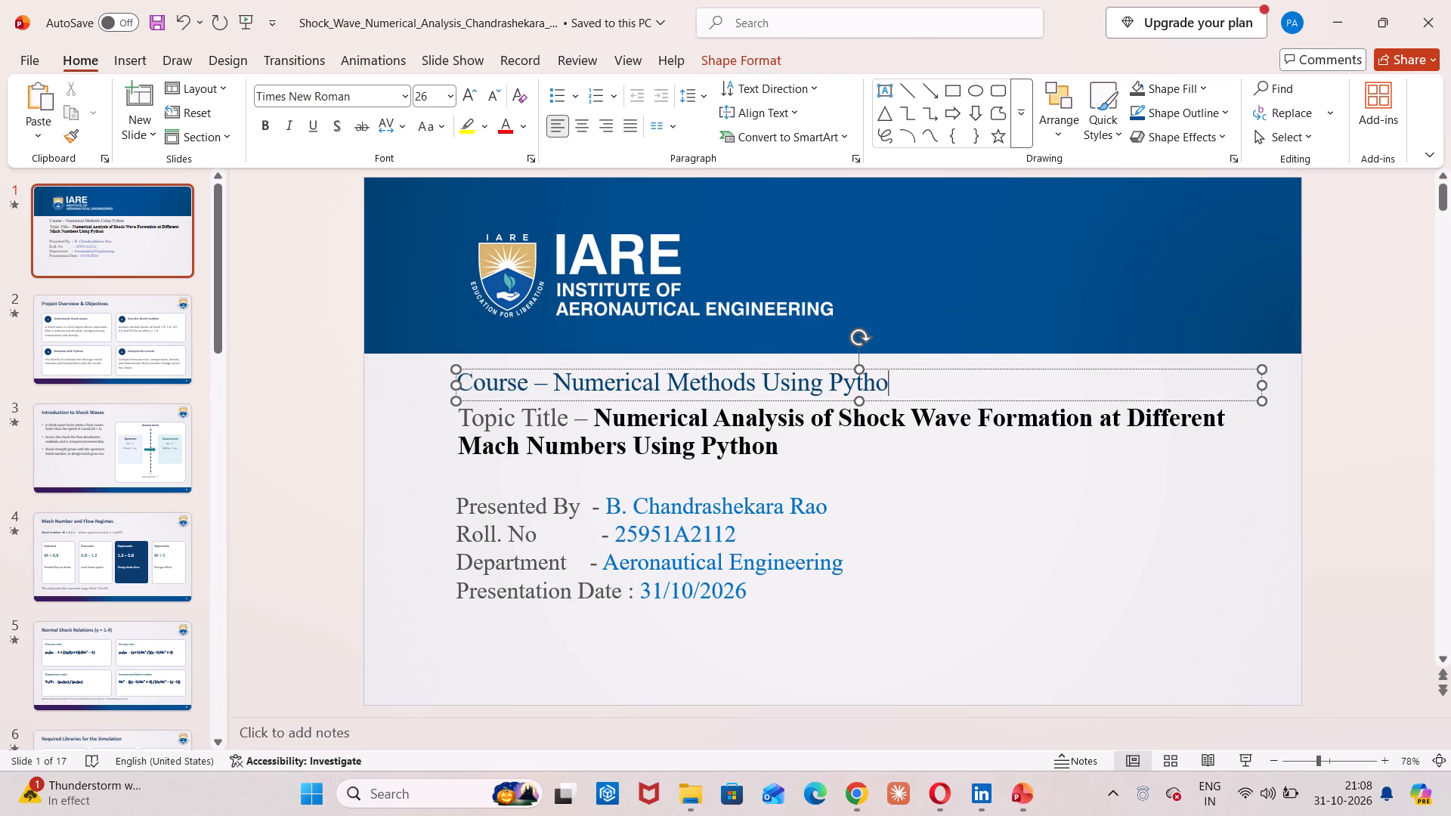
key("BackSpace")
key("BackSpace")
key("BackSpace")
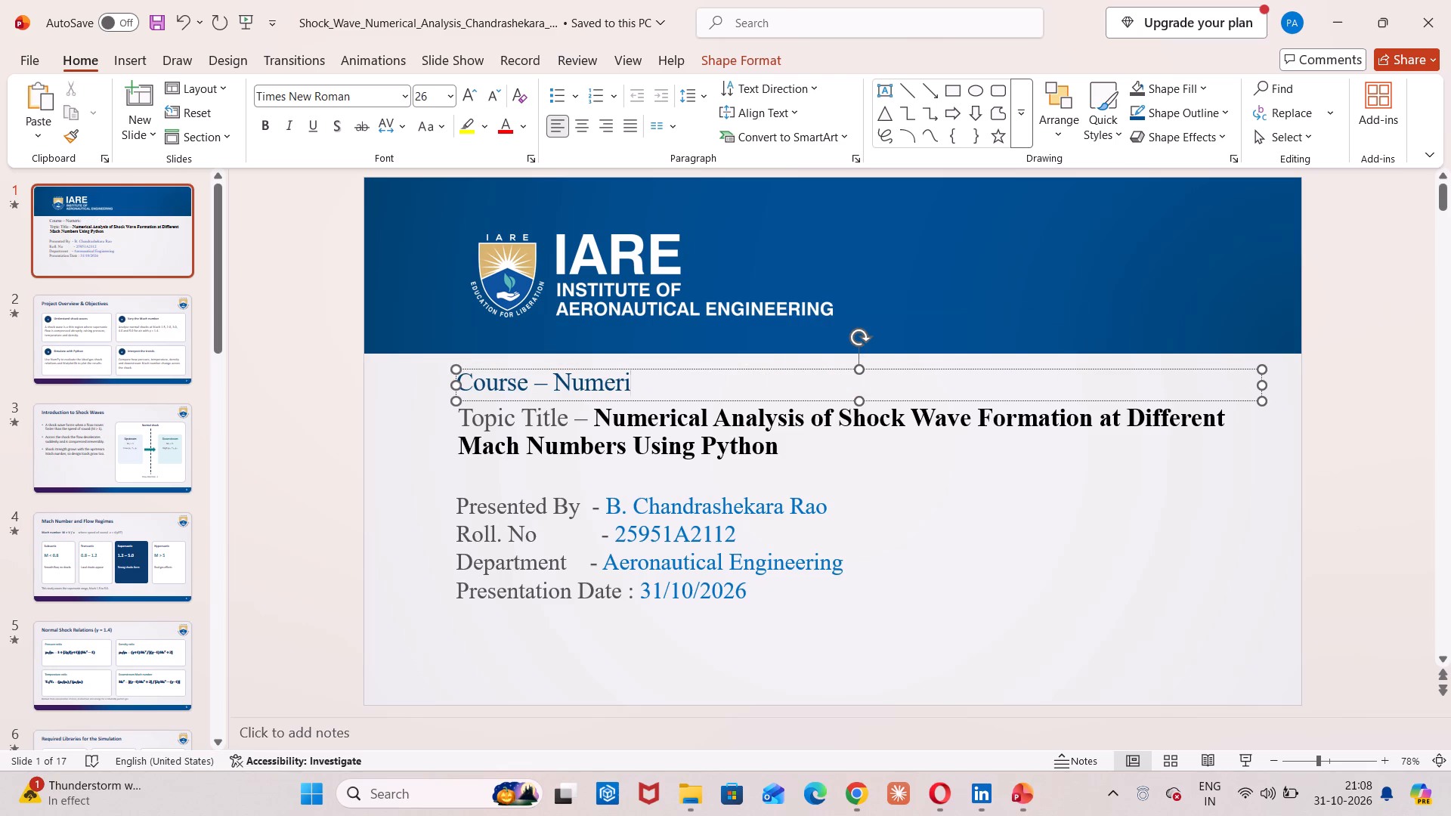
key("BackSpace")
key("BackSpace")
key("BackSpace")
key("BackSpace")
key("BackSpace")
key("BackSpace")
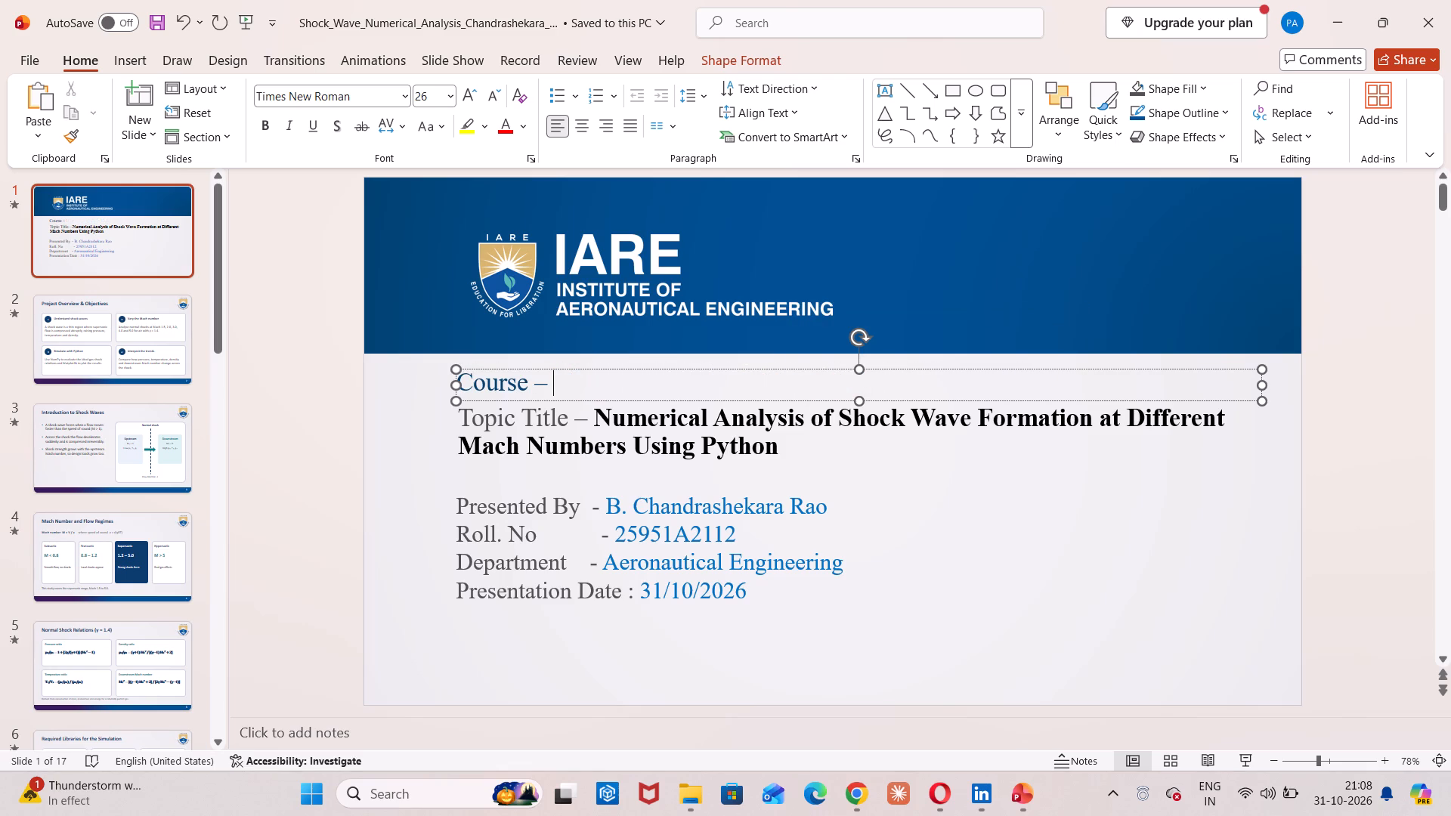
key("ctrl+v")
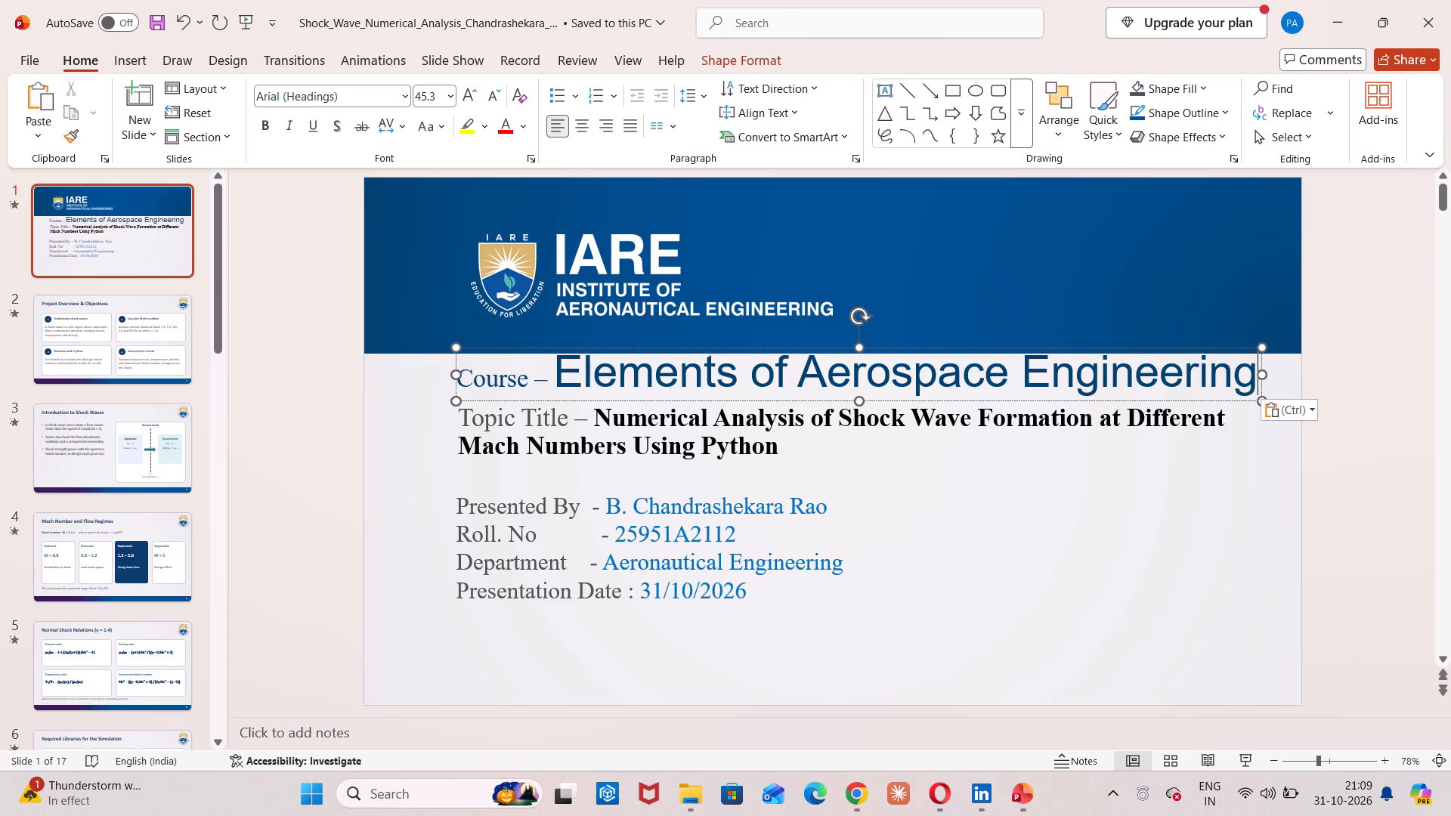
Set the font size of "Elements of Aerospace Engineering" in the course line to 24.
key("ctrl+a")
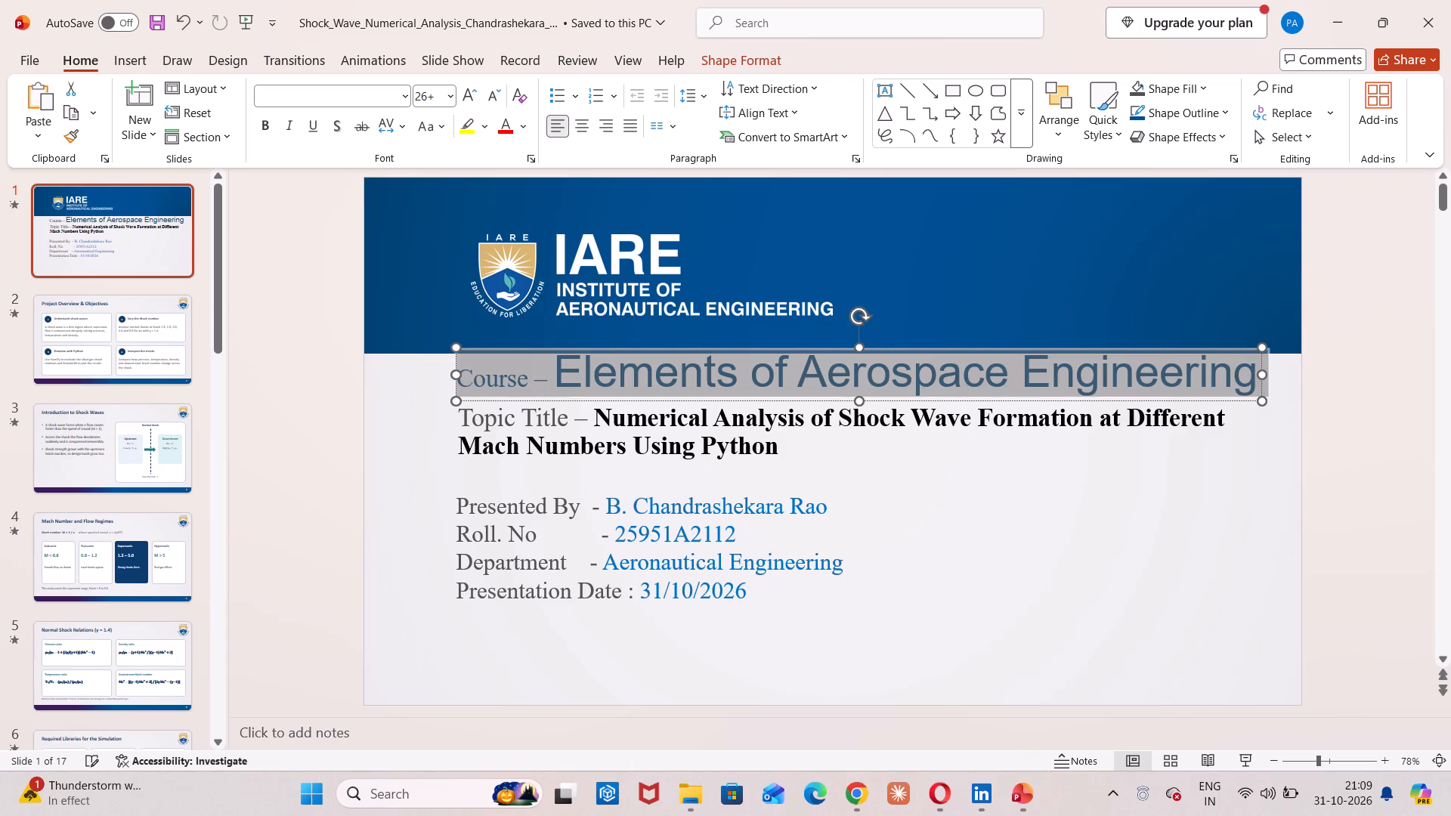
left_click(622, 379)
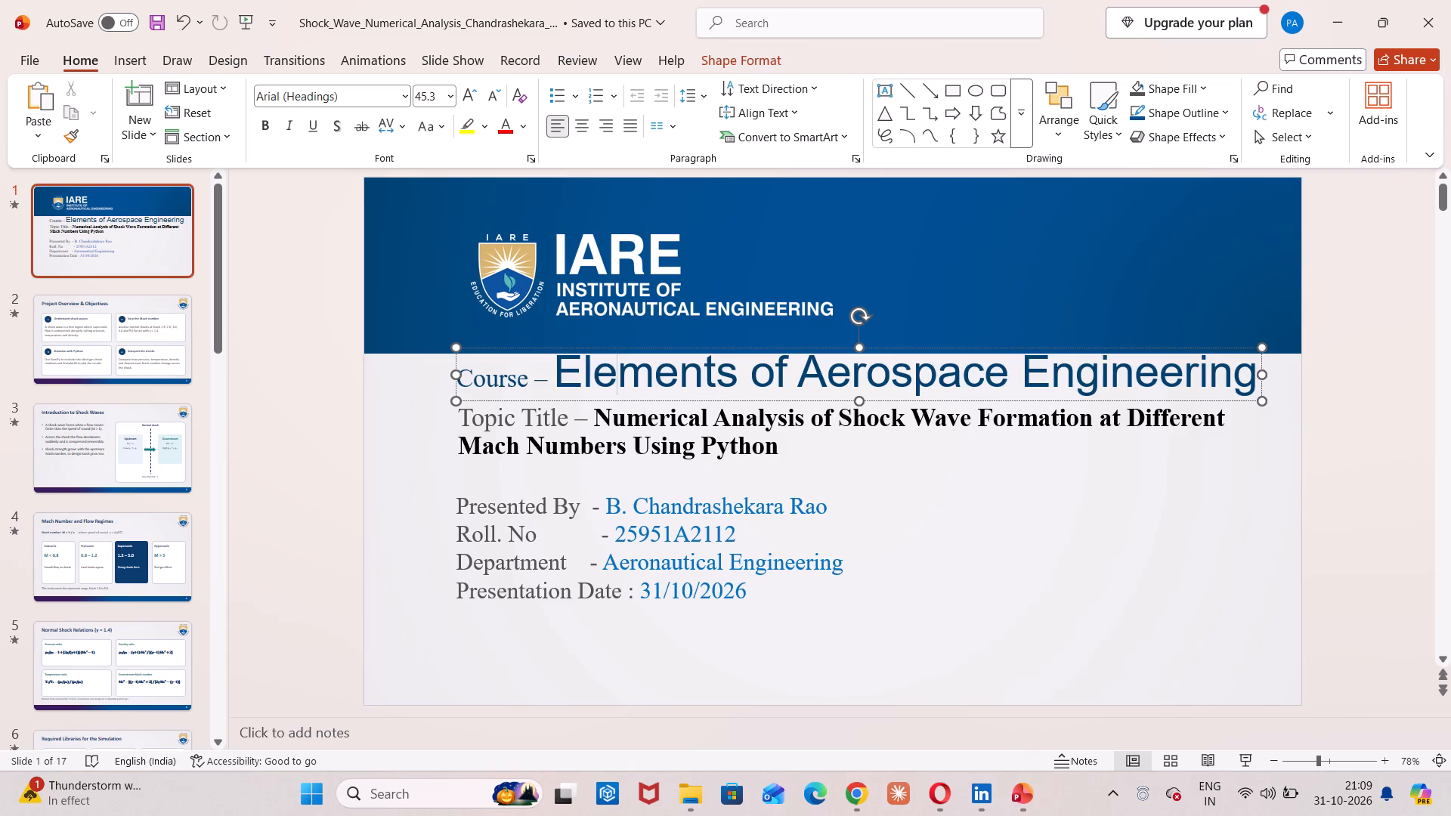
left_click(554, 376)
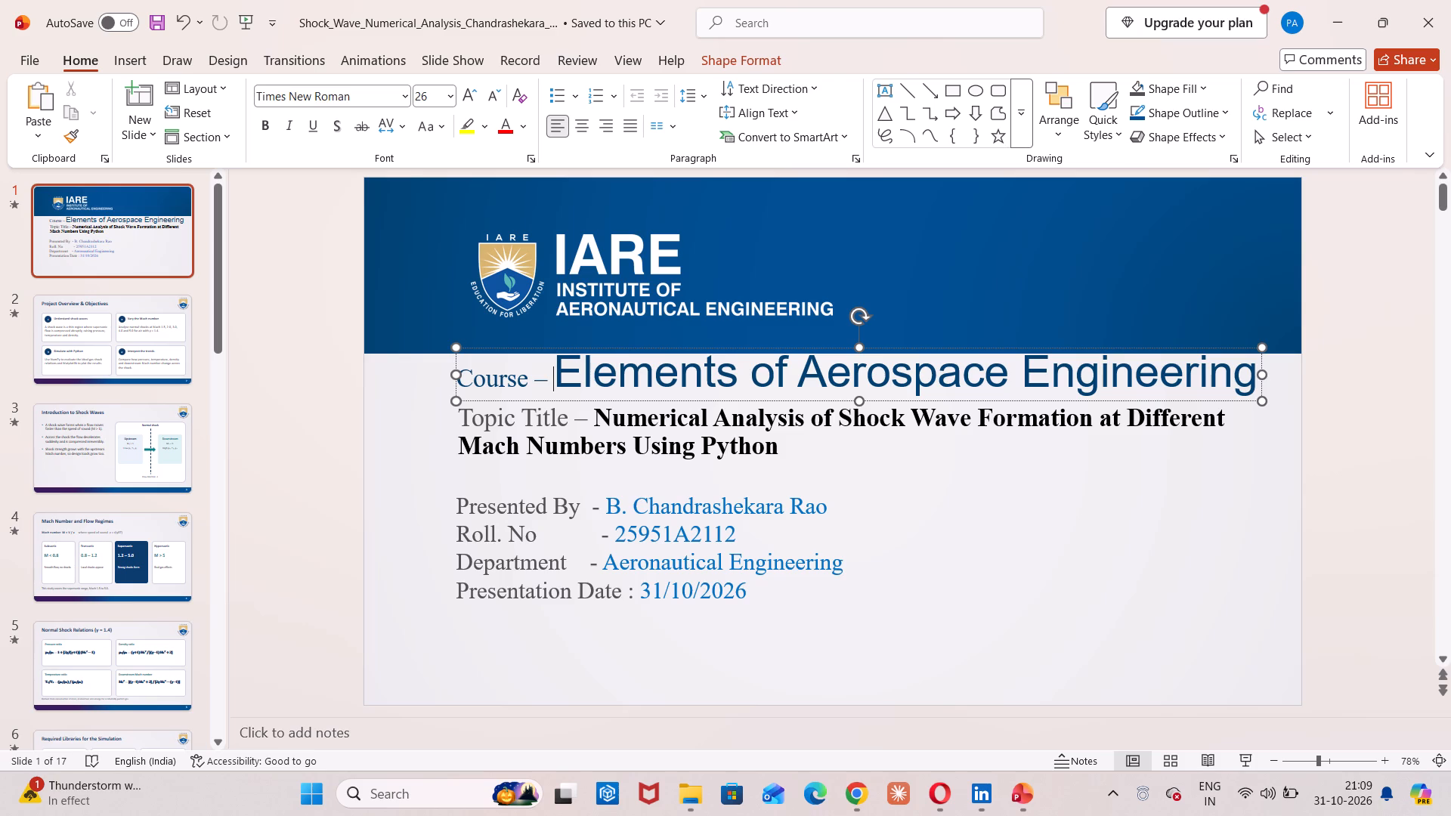
left_click_drag(557, 379, 1160, 368)
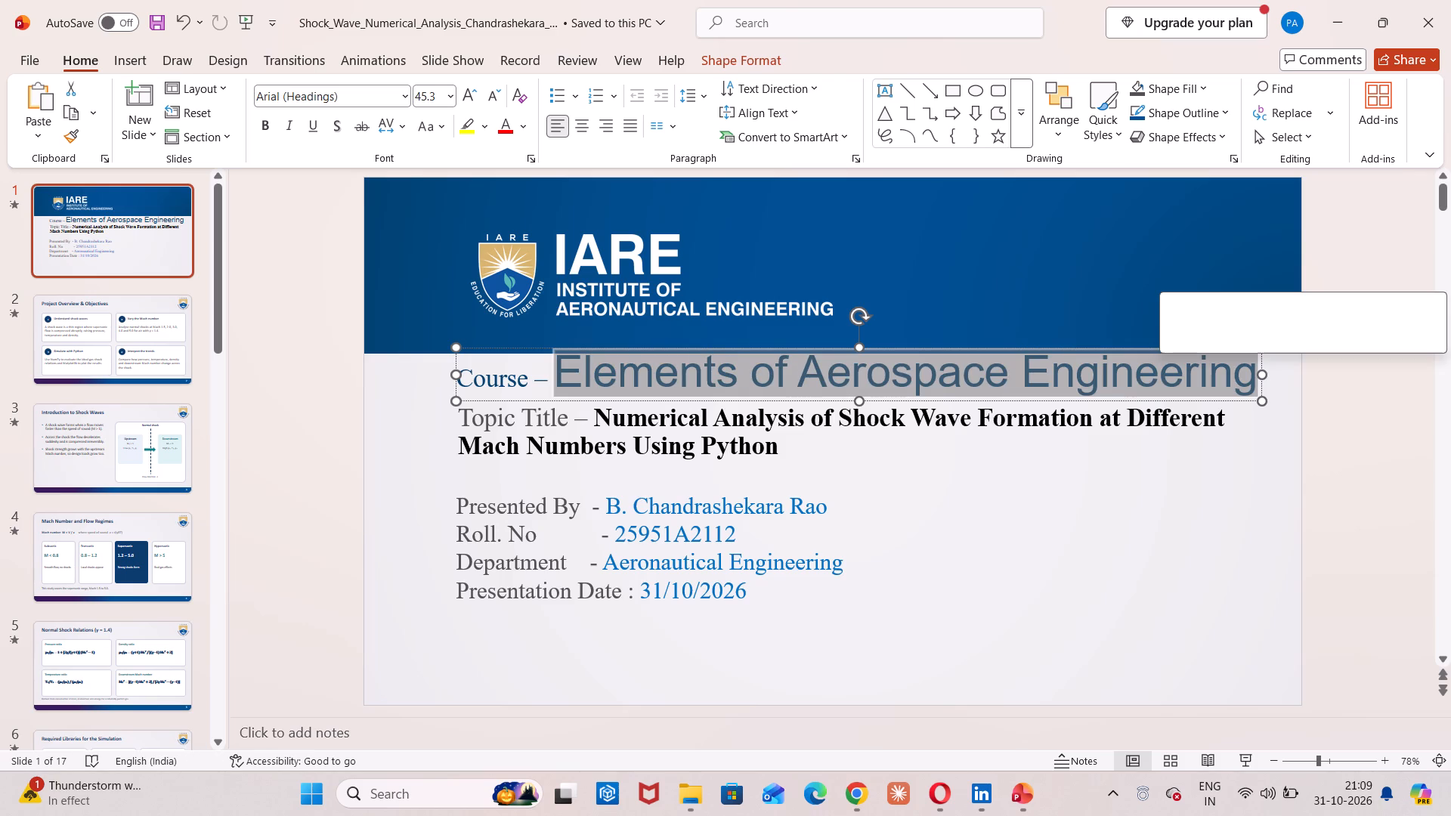
left_click(454, 98)
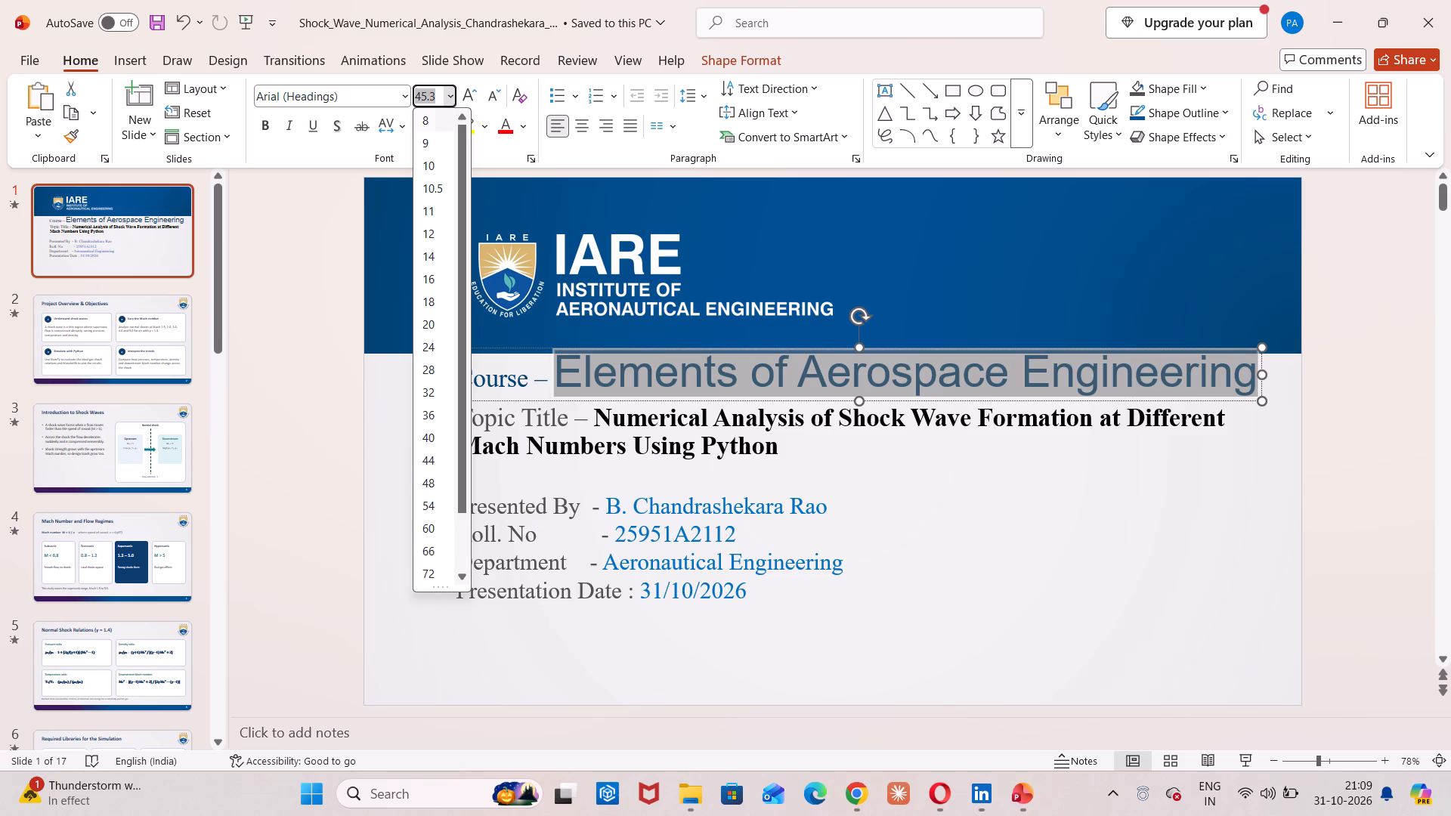
left_click(435, 345)
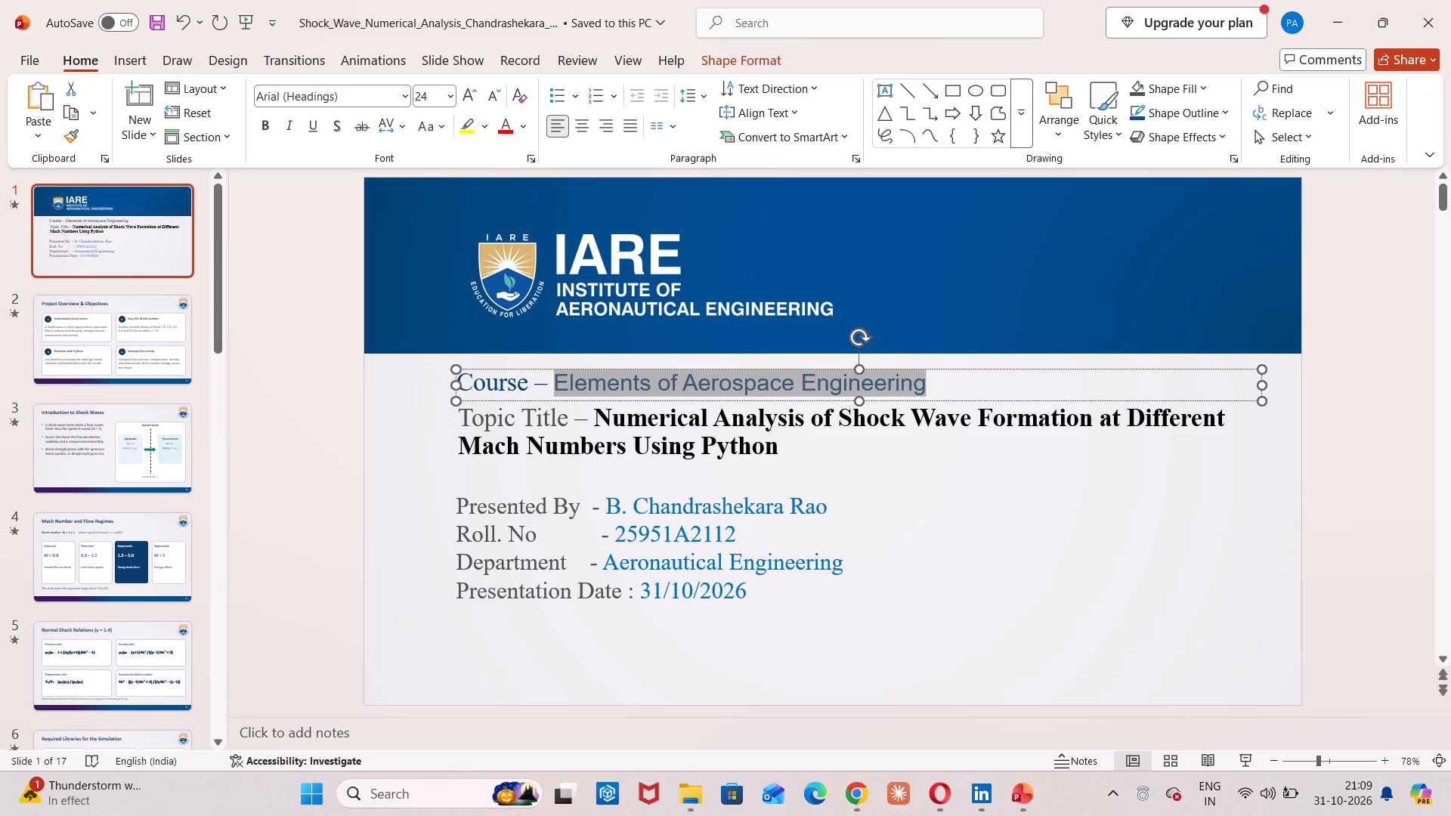
Replace the topic title with "Heavier-than-Air Aircraft", copied from the Question column of the AAT (Concept Video) page in Chrome.
triple_click(621, 434)
left_click(621, 434)
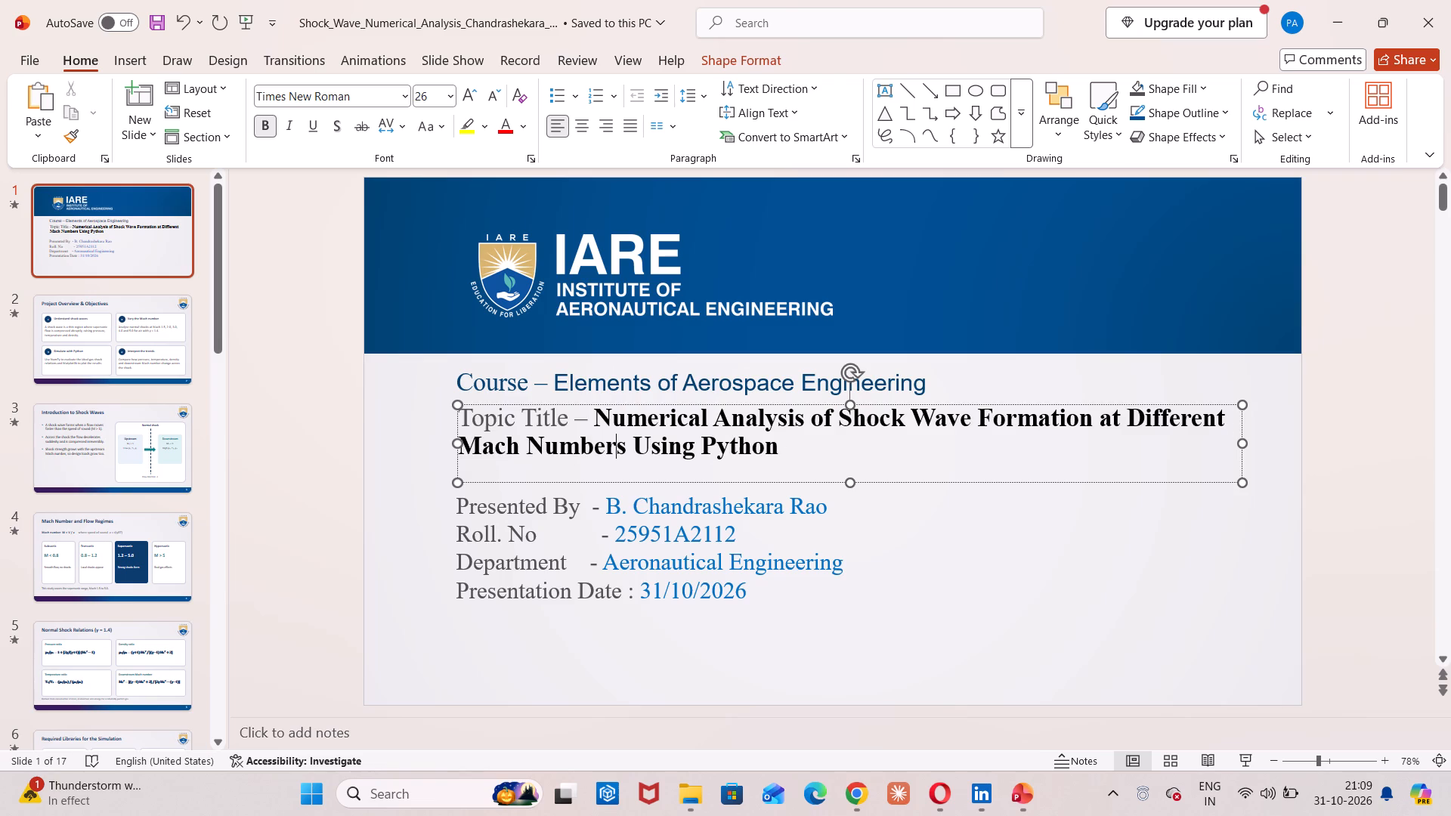
left_click_drag(592, 417, 715, 453)
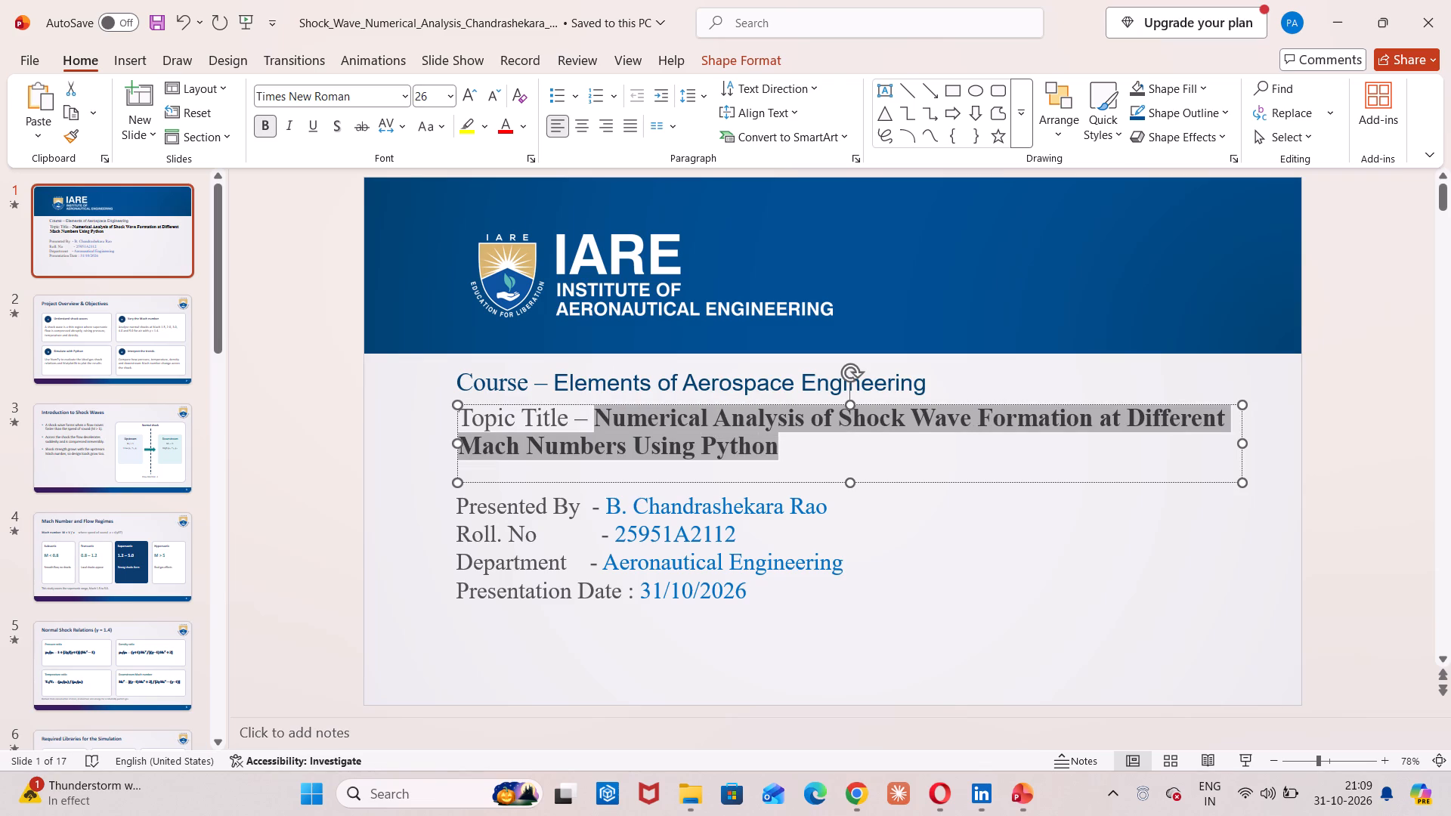
key("space")
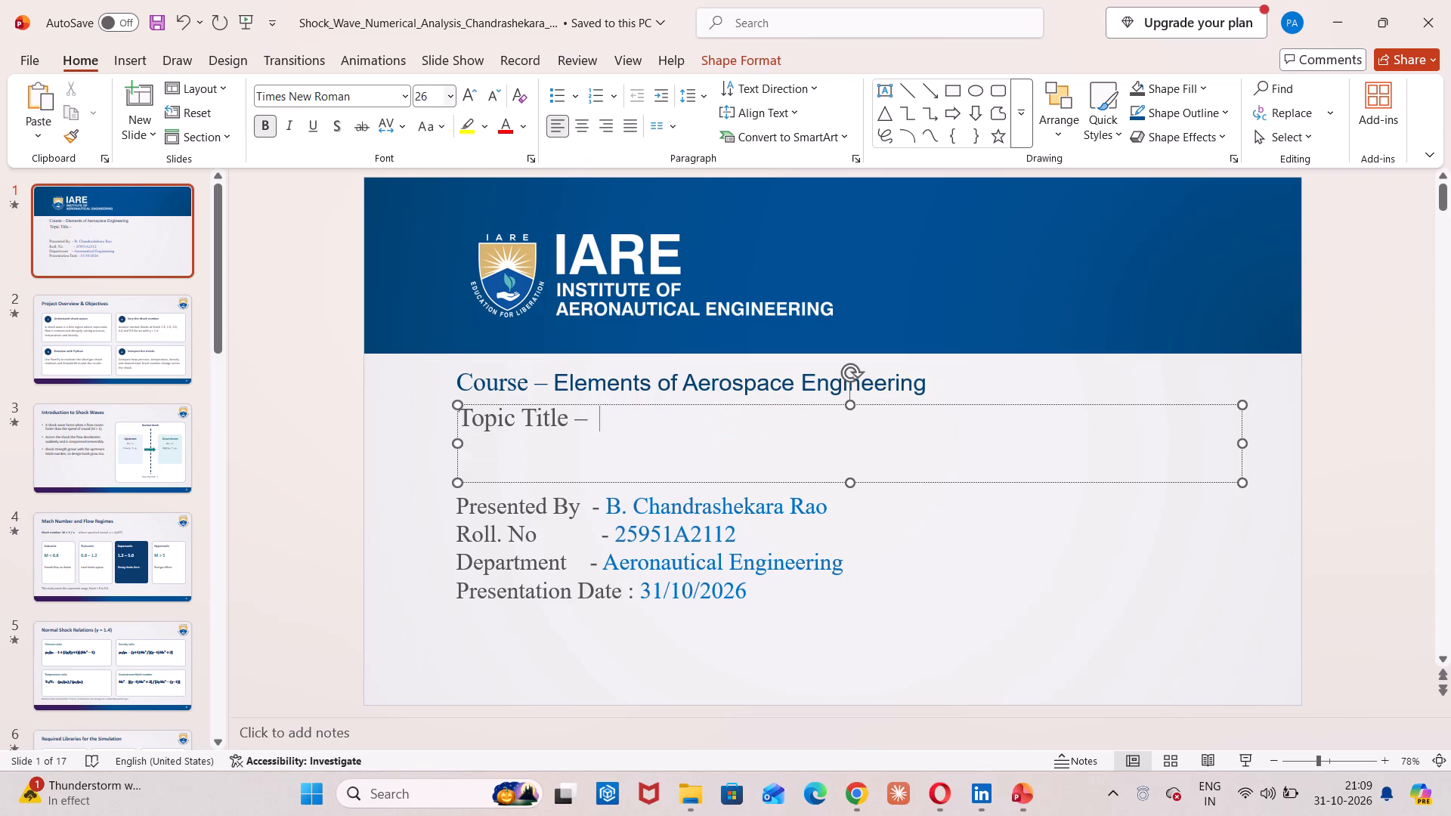
key("alt+Tab")
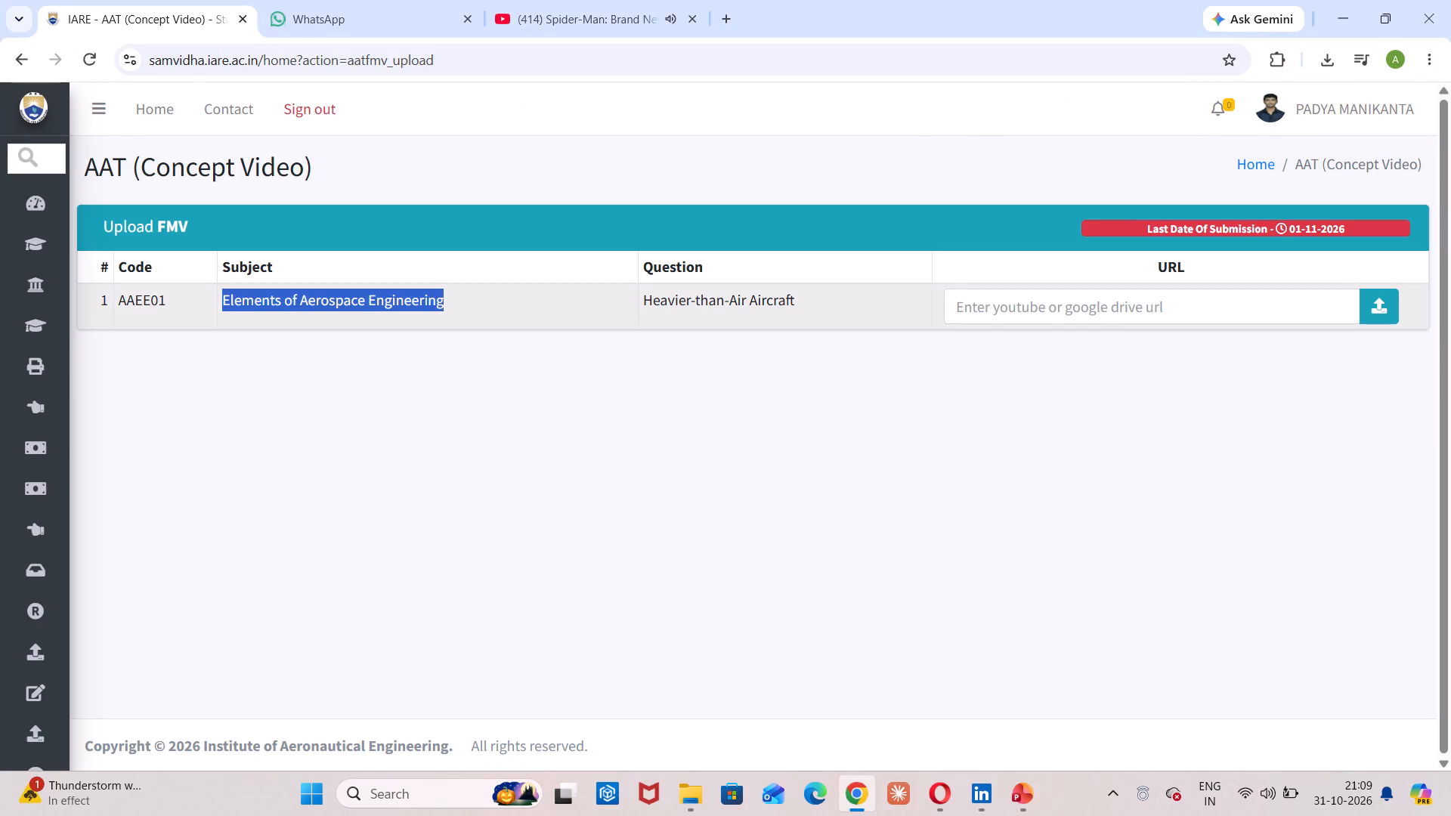
triple_click(642, 298)
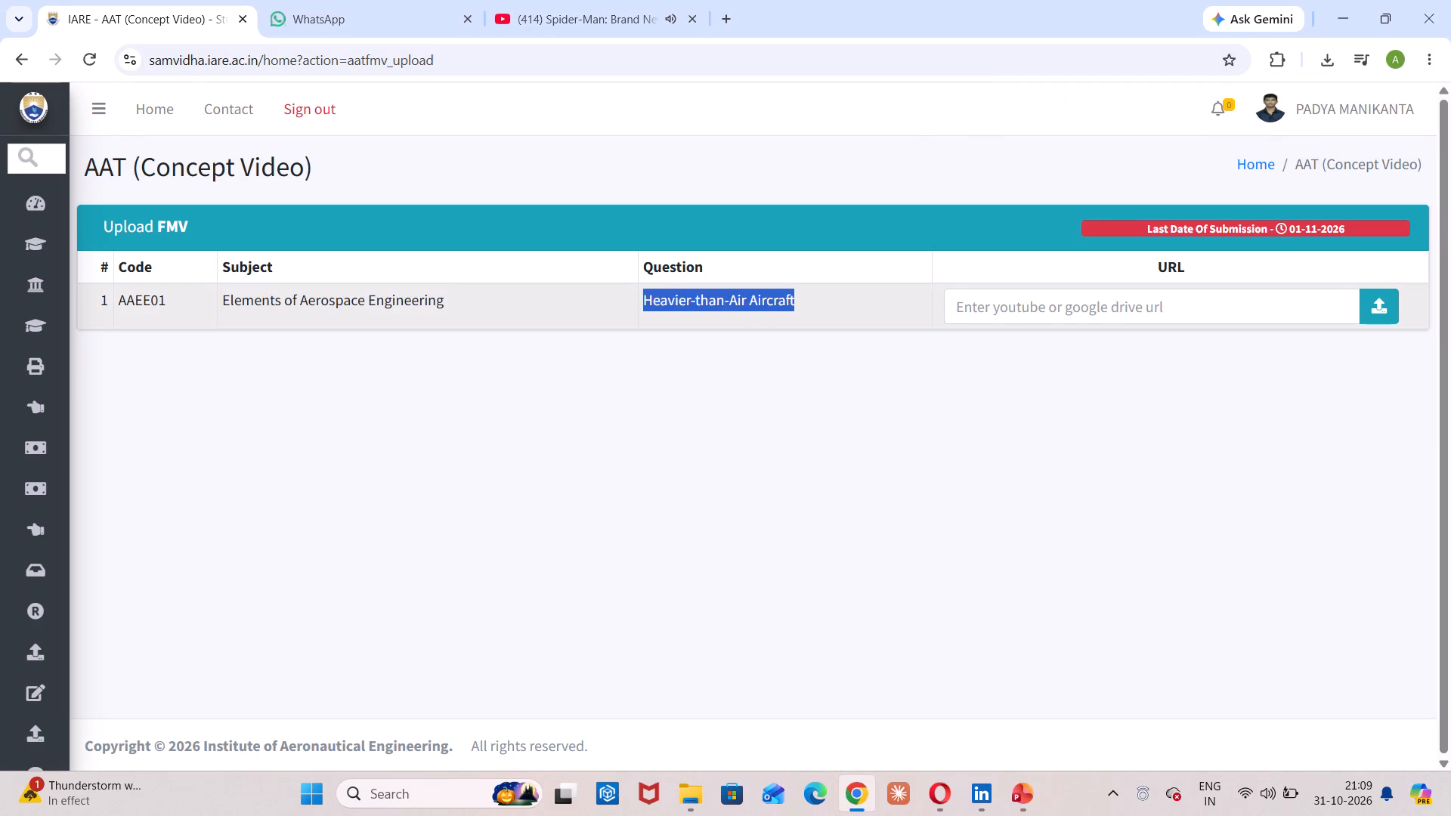
key("ctrl+c")
key("alt+Tab")
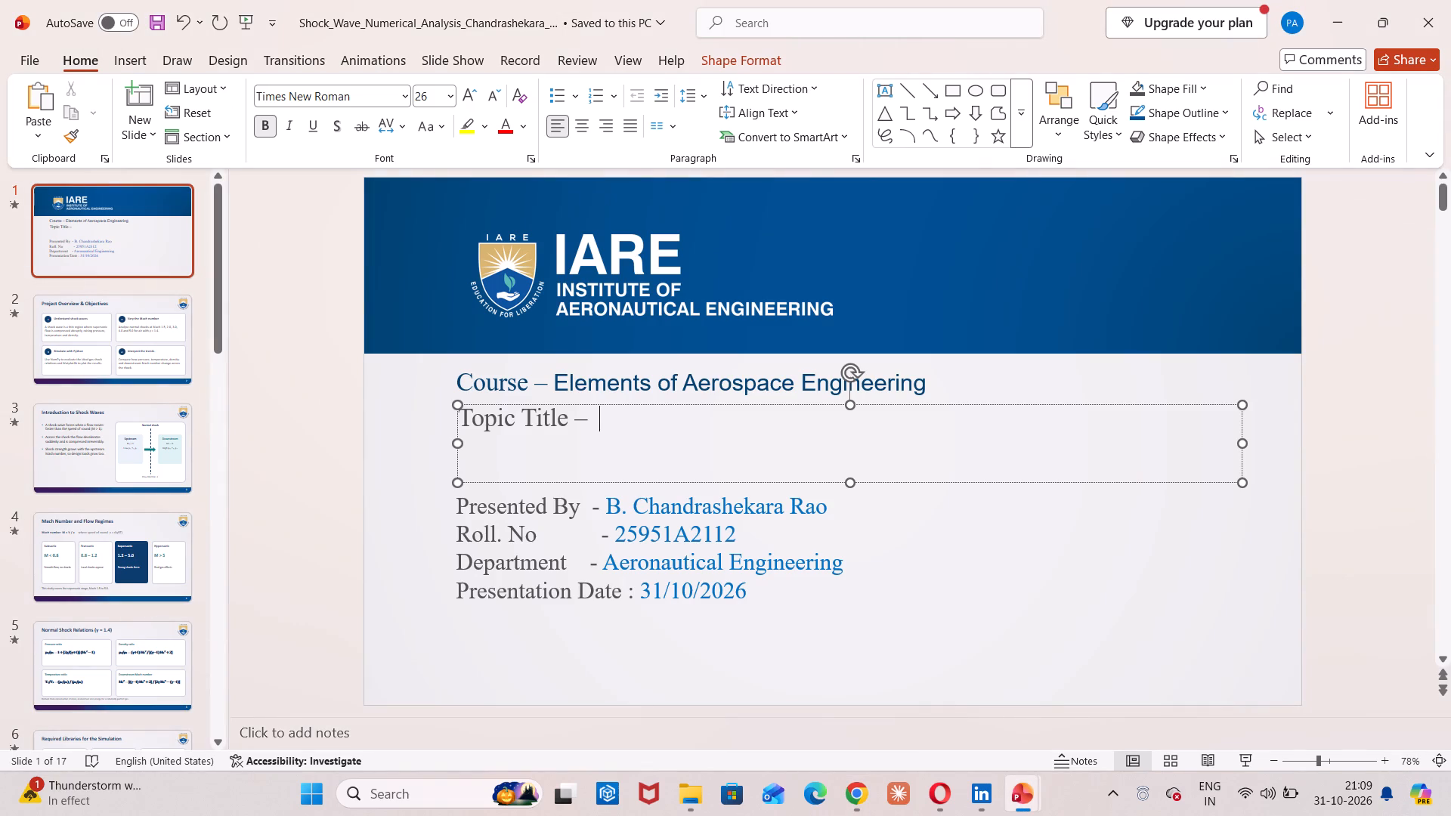
key("ctrl+space")
key("ctrl+v")
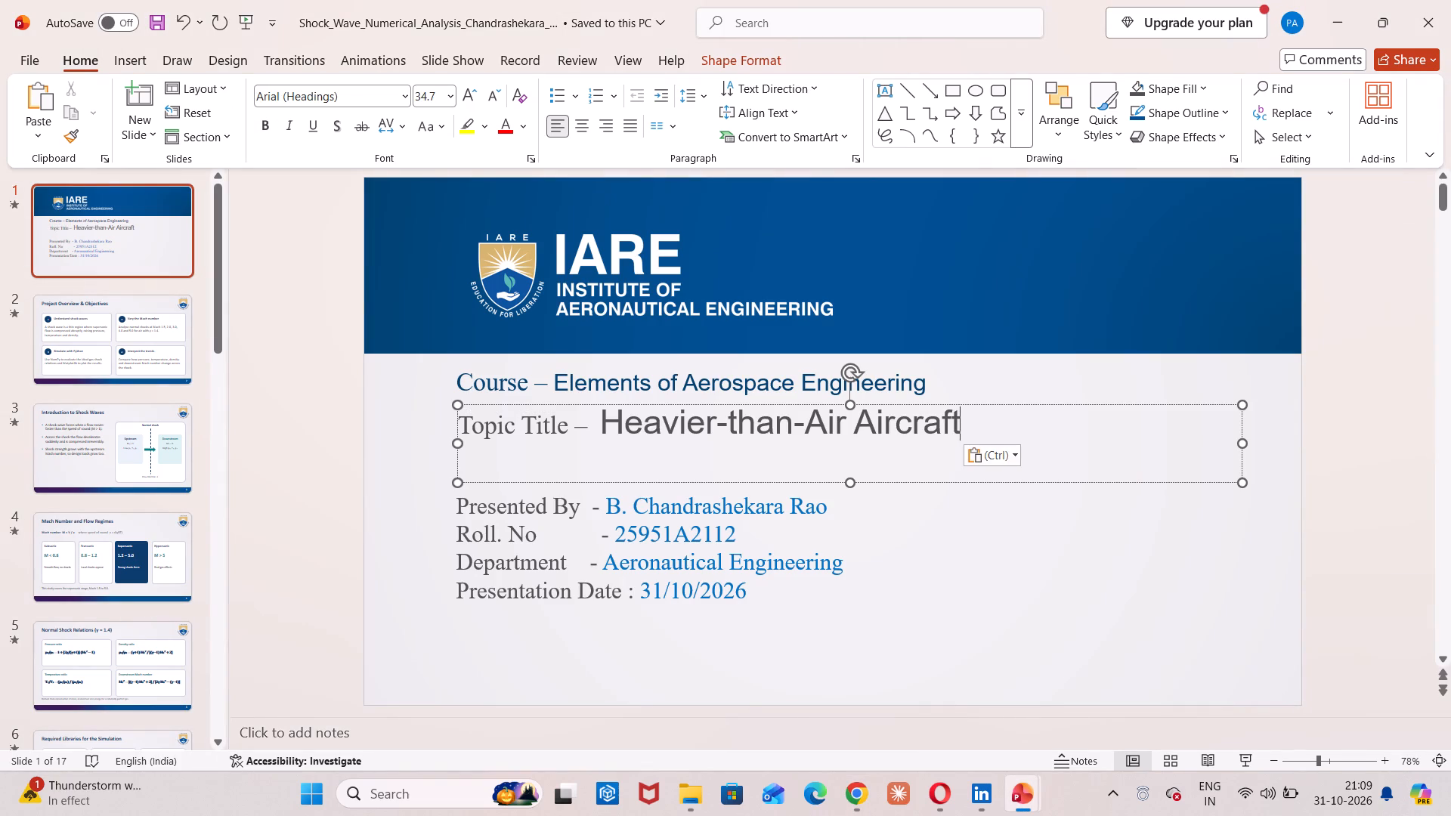
Set the font size of "Heavier-than-Air Aircraft" in the topic title line to 28.
left_click_drag(609, 421, 908, 442)
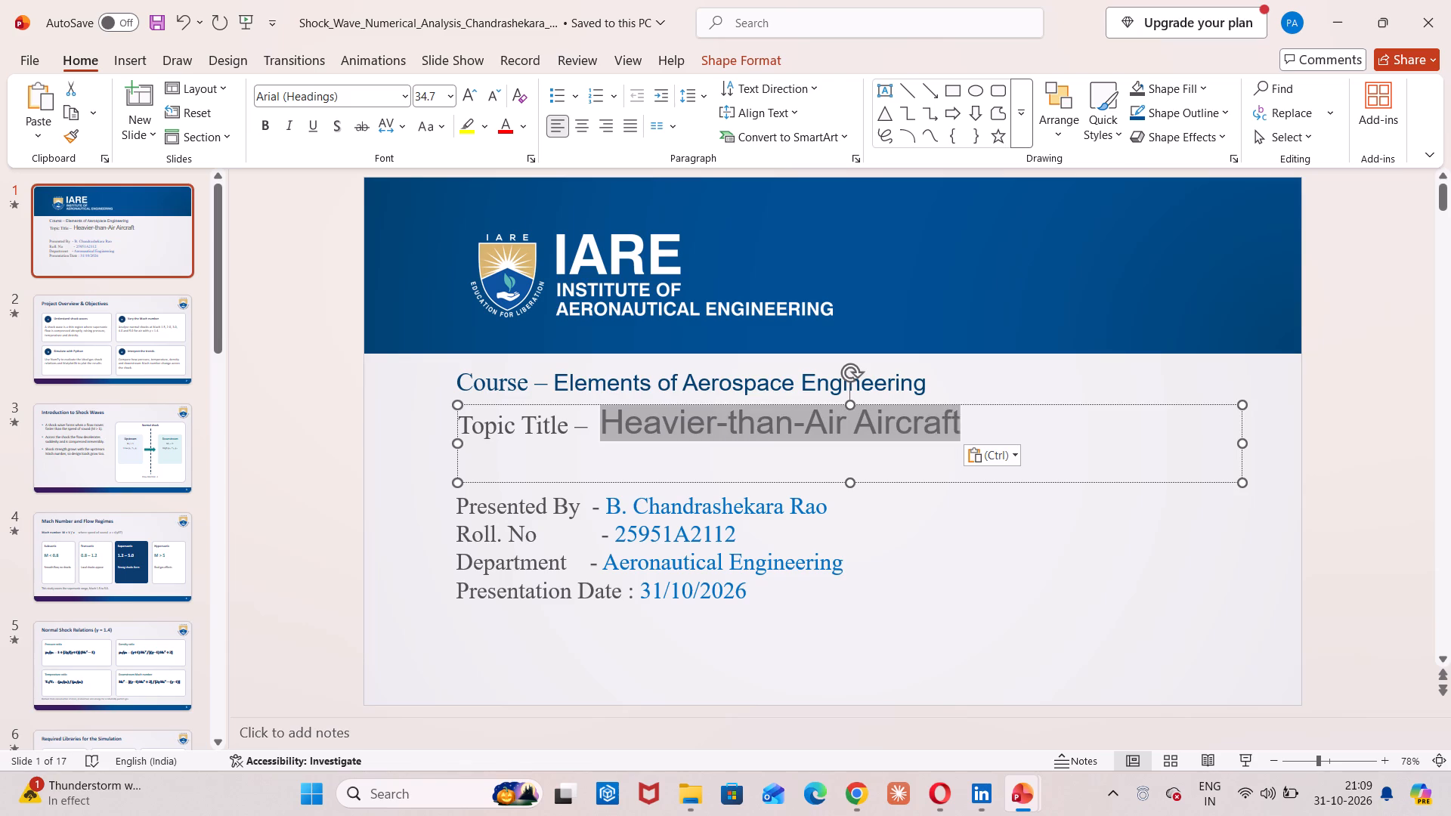
left_click_drag(908, 442, 929, 441)
left_click(447, 91)
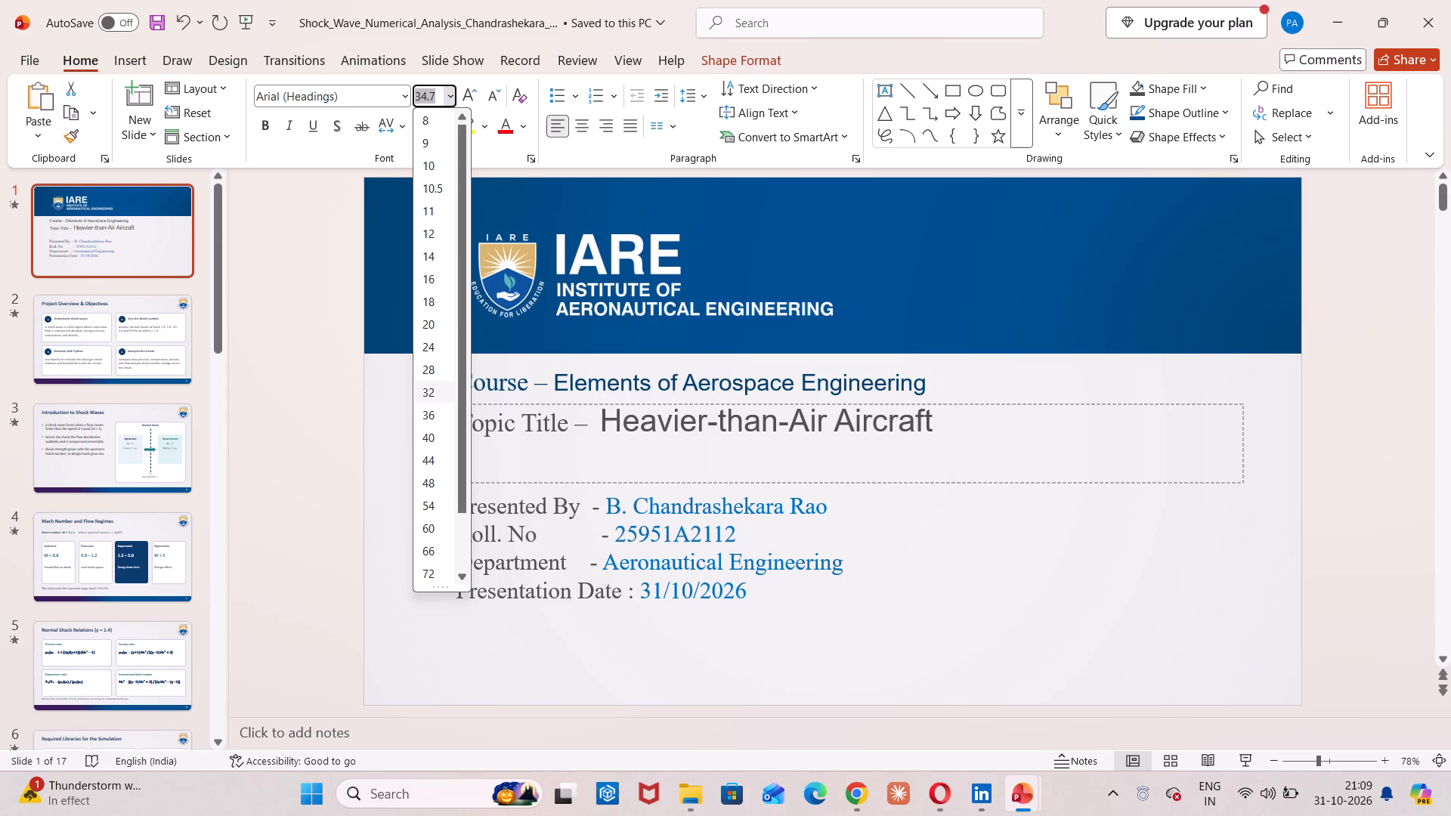
left_click(437, 376)
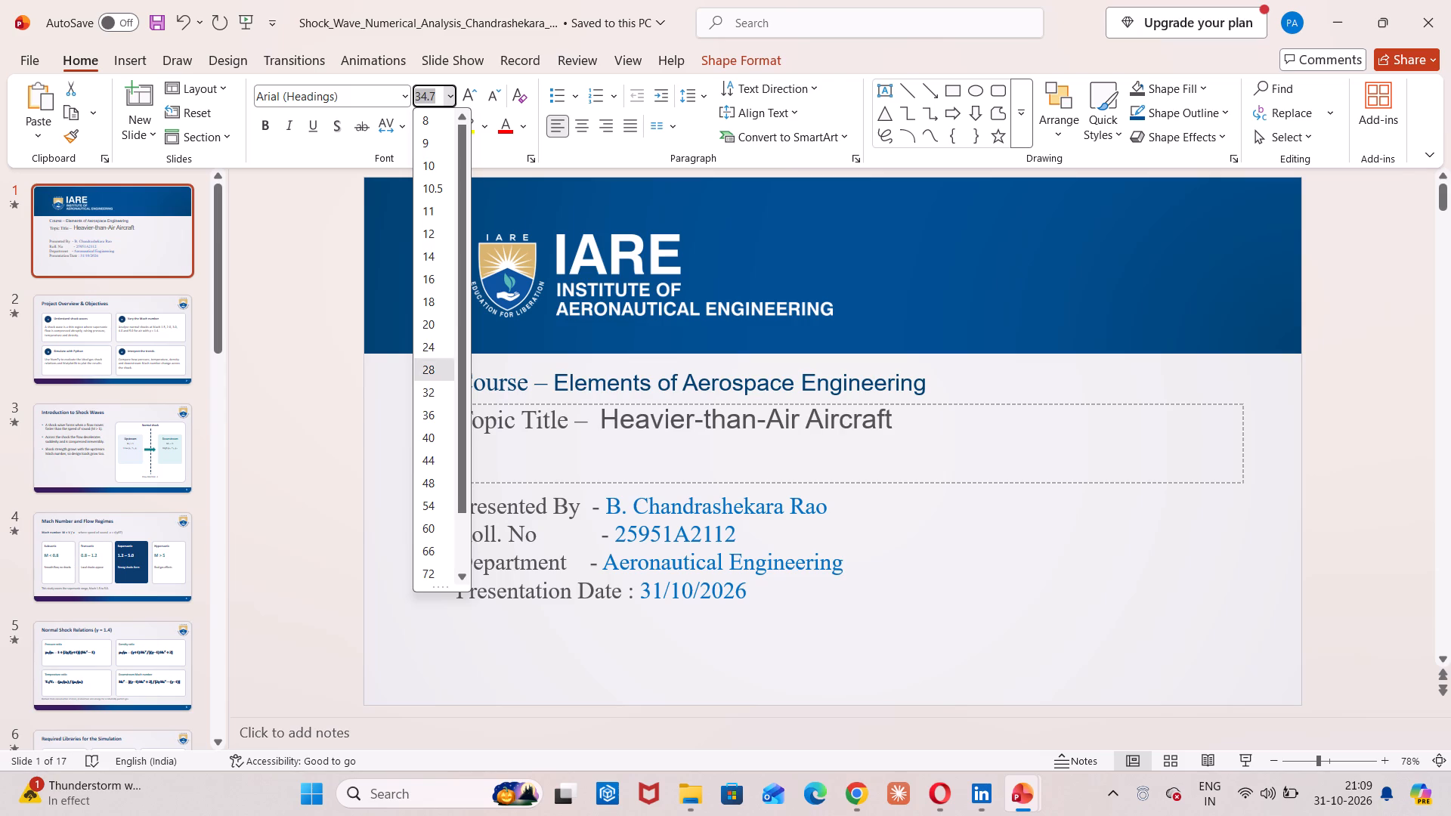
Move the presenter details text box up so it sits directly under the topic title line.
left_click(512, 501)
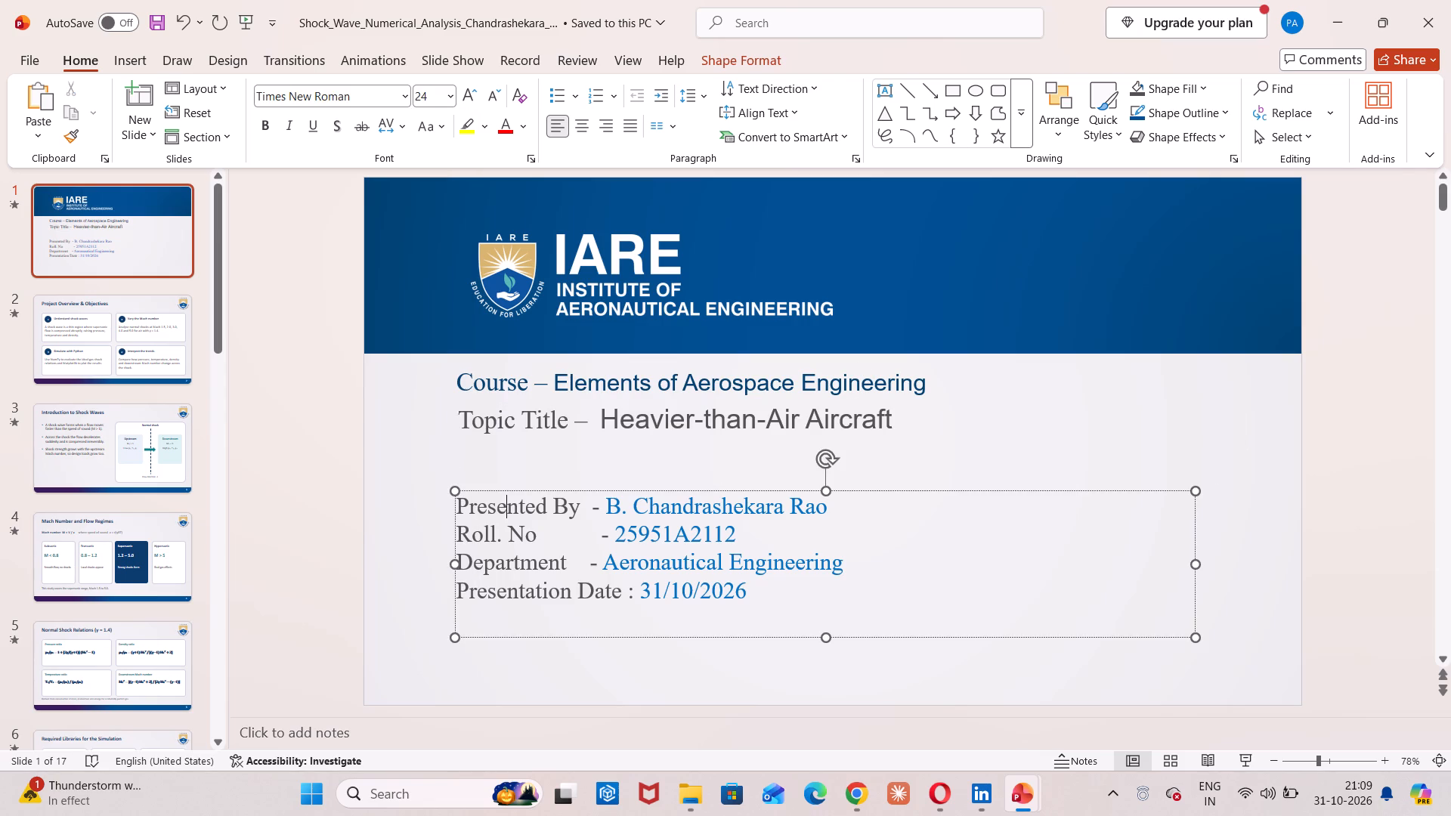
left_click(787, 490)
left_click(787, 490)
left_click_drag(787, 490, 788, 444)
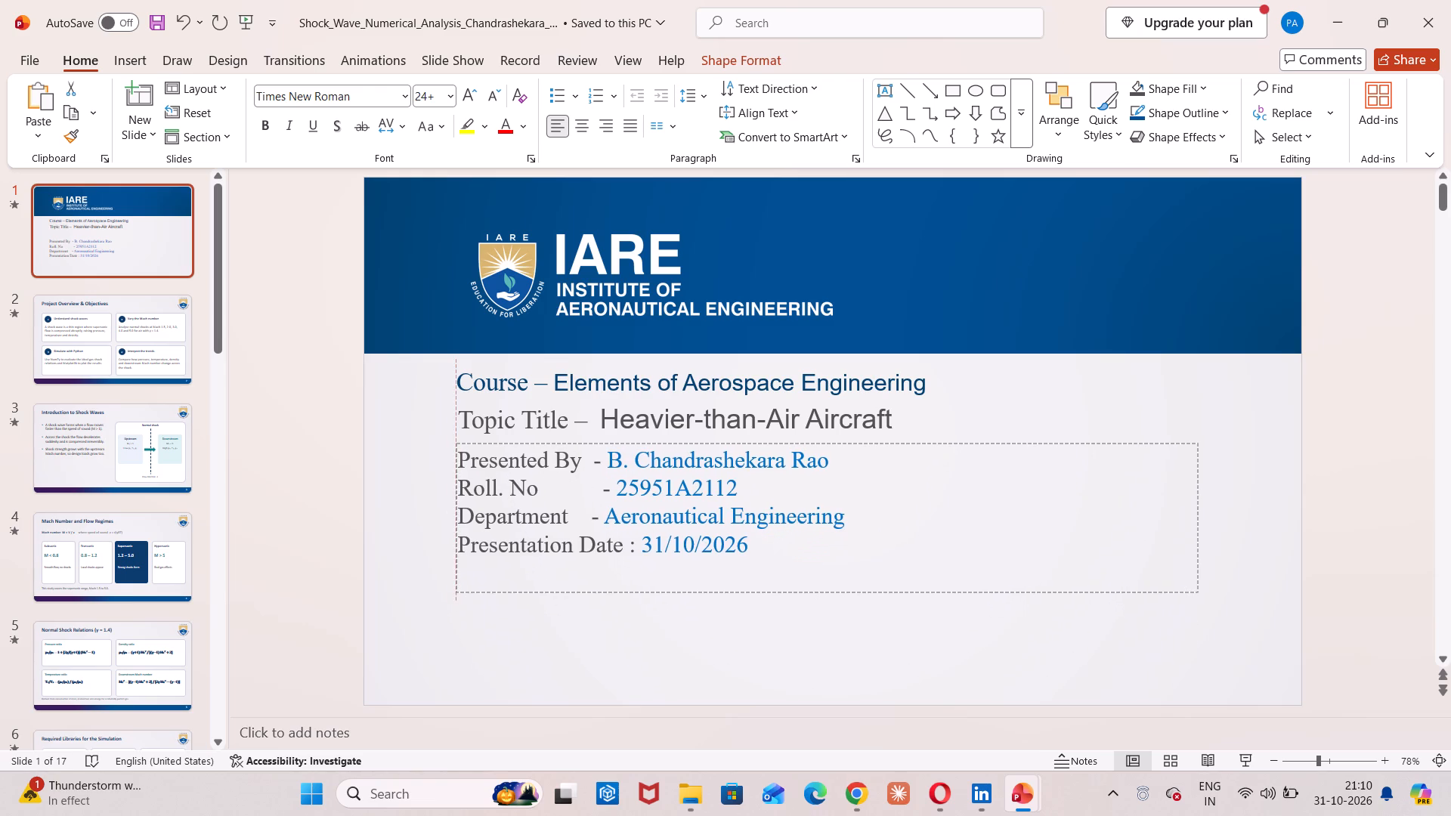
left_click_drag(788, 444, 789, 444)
Replace the presenter's name in the Presented By line with the new presenter's initial and name.
left_click(828, 465)
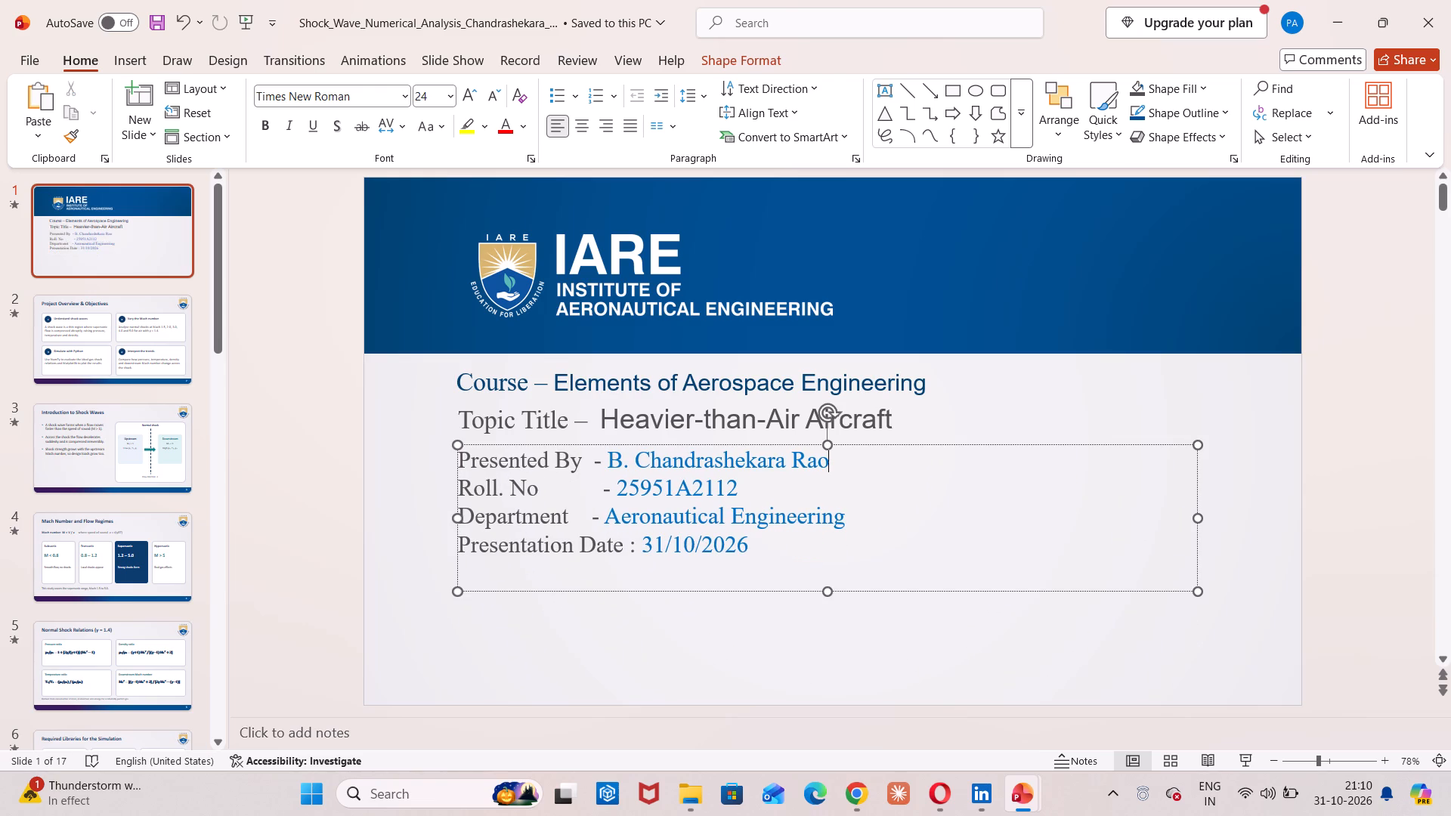
key("BackSpace")
key("BackSpace")
key("BackSpace")
key("BackSpace")
key("BackSpace")
key("BackSpace")
key("BackSpace")
key("BackSpace")
key("BackSpace")
key("BackSpace")
key("BackSpace")
key("BackSpace")
key("BackSpace")
key("BackSpace")
key("BackSpace")
key("BackSpace")
key("BackSpace")
key("BackSpace")
key("BackSpace")
key("BackSpace")
key("BackSpace")
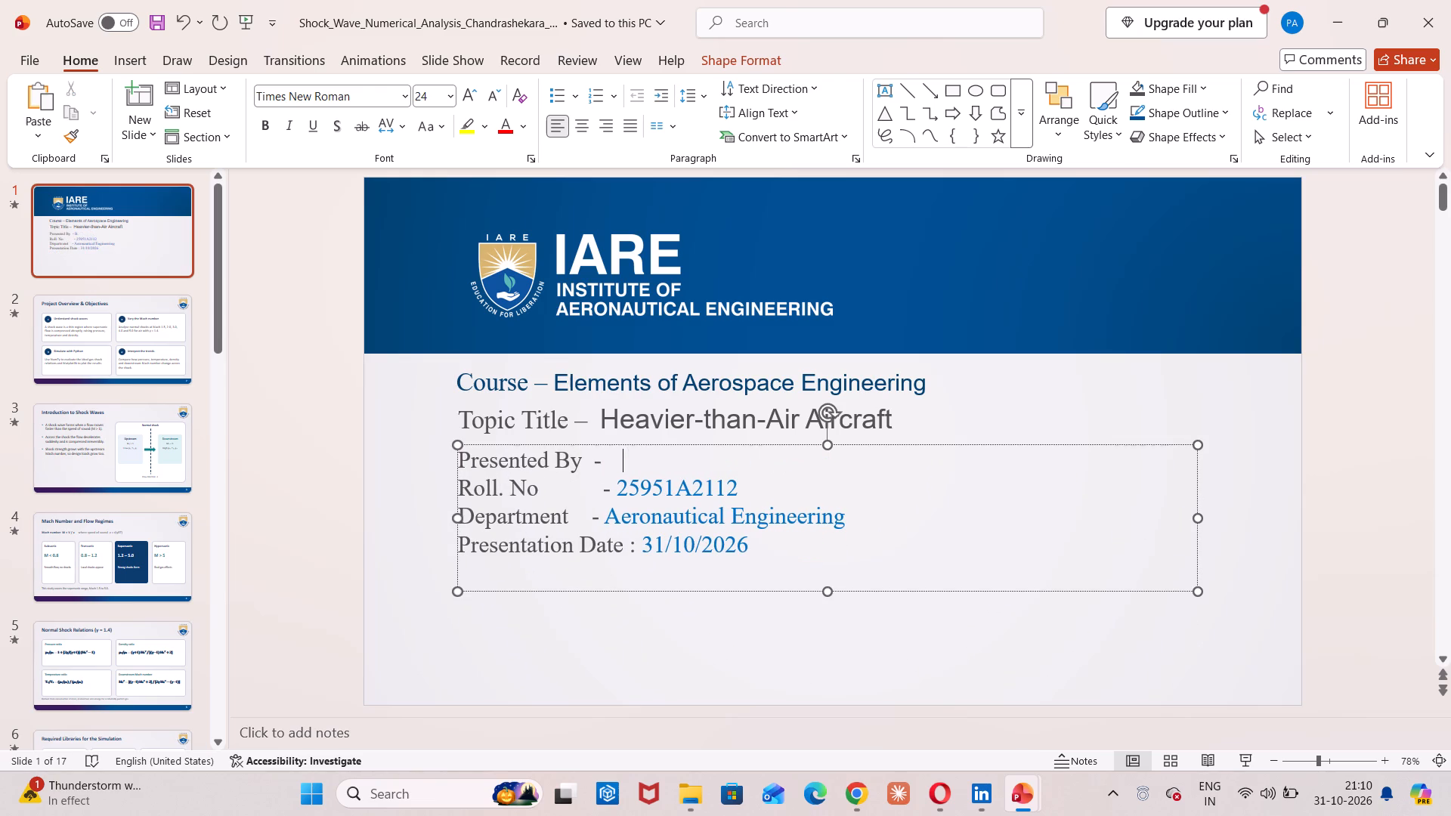
key("p")
key("BackSpace")
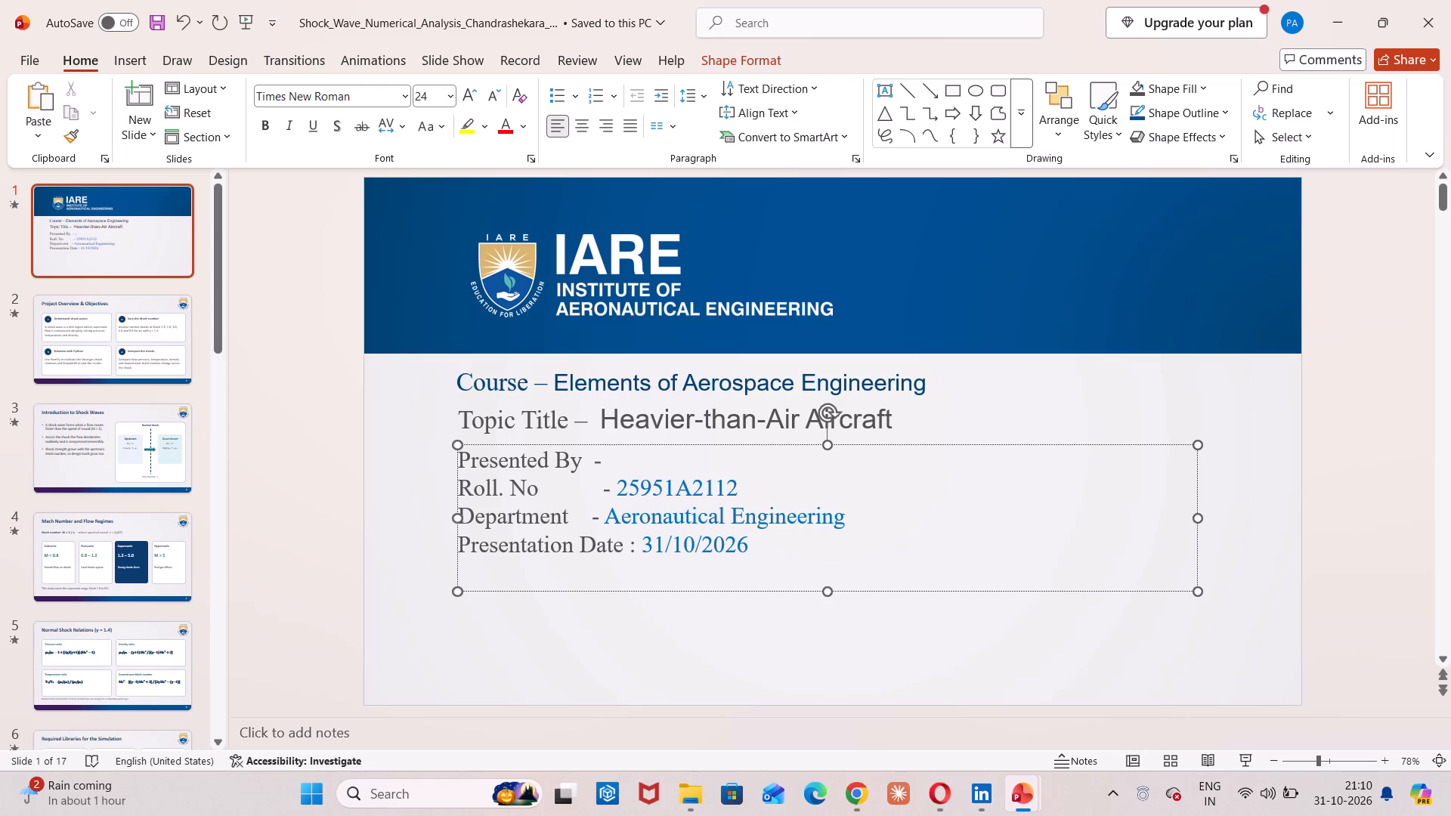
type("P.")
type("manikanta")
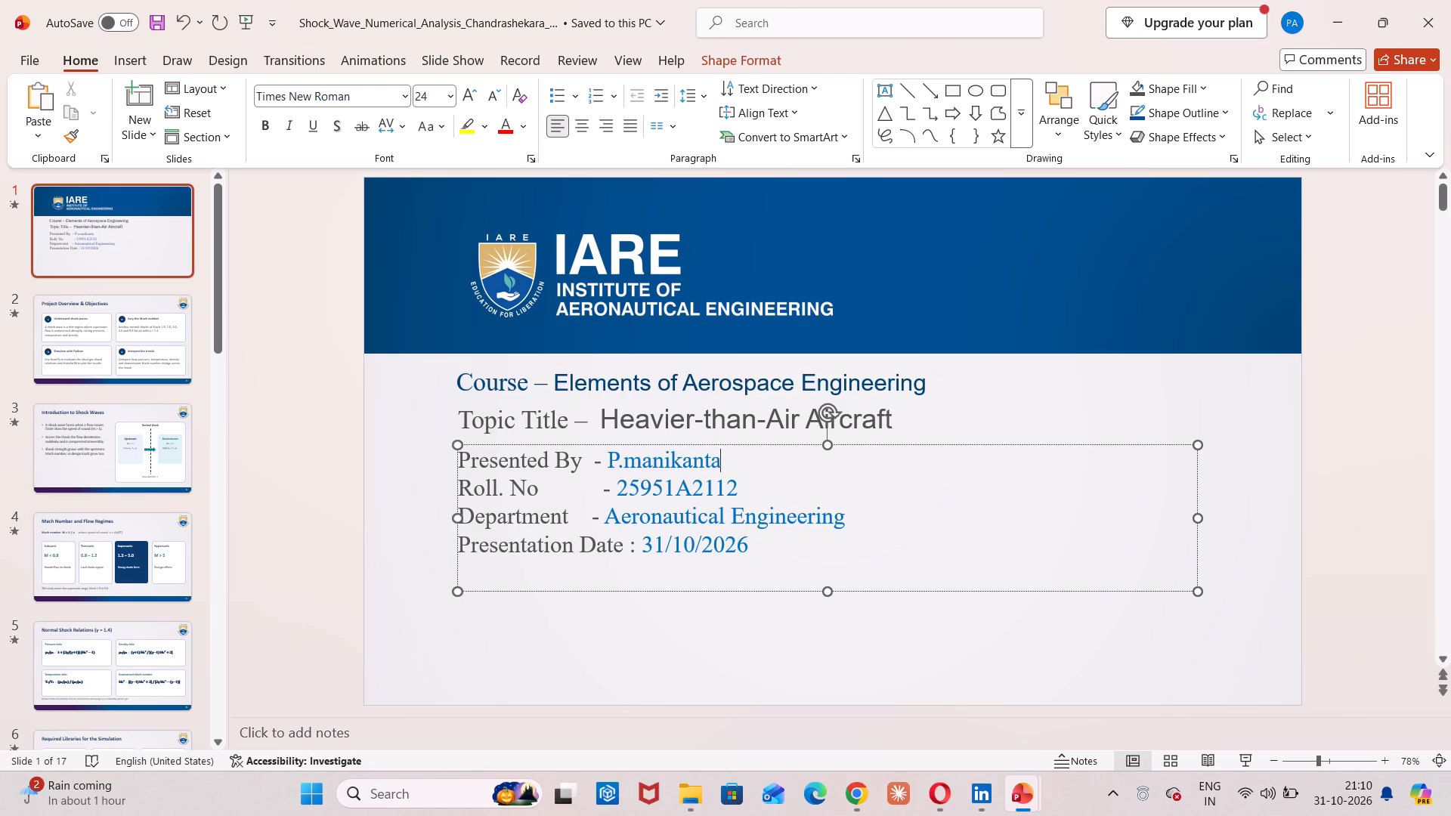
Replace the last two digits of the roll number with the new presenter's digits.
left_click(736, 487)
key("BackSpace")
key("BackSpace")
type("25")
Delete the whole Presentation Date line from the presenter details on the title slide.
left_click(767, 546)
key("BackSpace")
key("BackSpace")
key("BackSpace")
key("BackSpace")
key("BackSpace")
key("BackSpace")
key("BackSpace")
key("BackSpace")
key("BackSpace")
key("BackSpace")
key("BackSpace")
key("BackSpace")
key("BackSpace")
key("BackSpace")
key("BackSpace")
key("BackSpace")
key("BackSpace")
key("BackSpace")
key("BackSpace")
key("BackSpace")
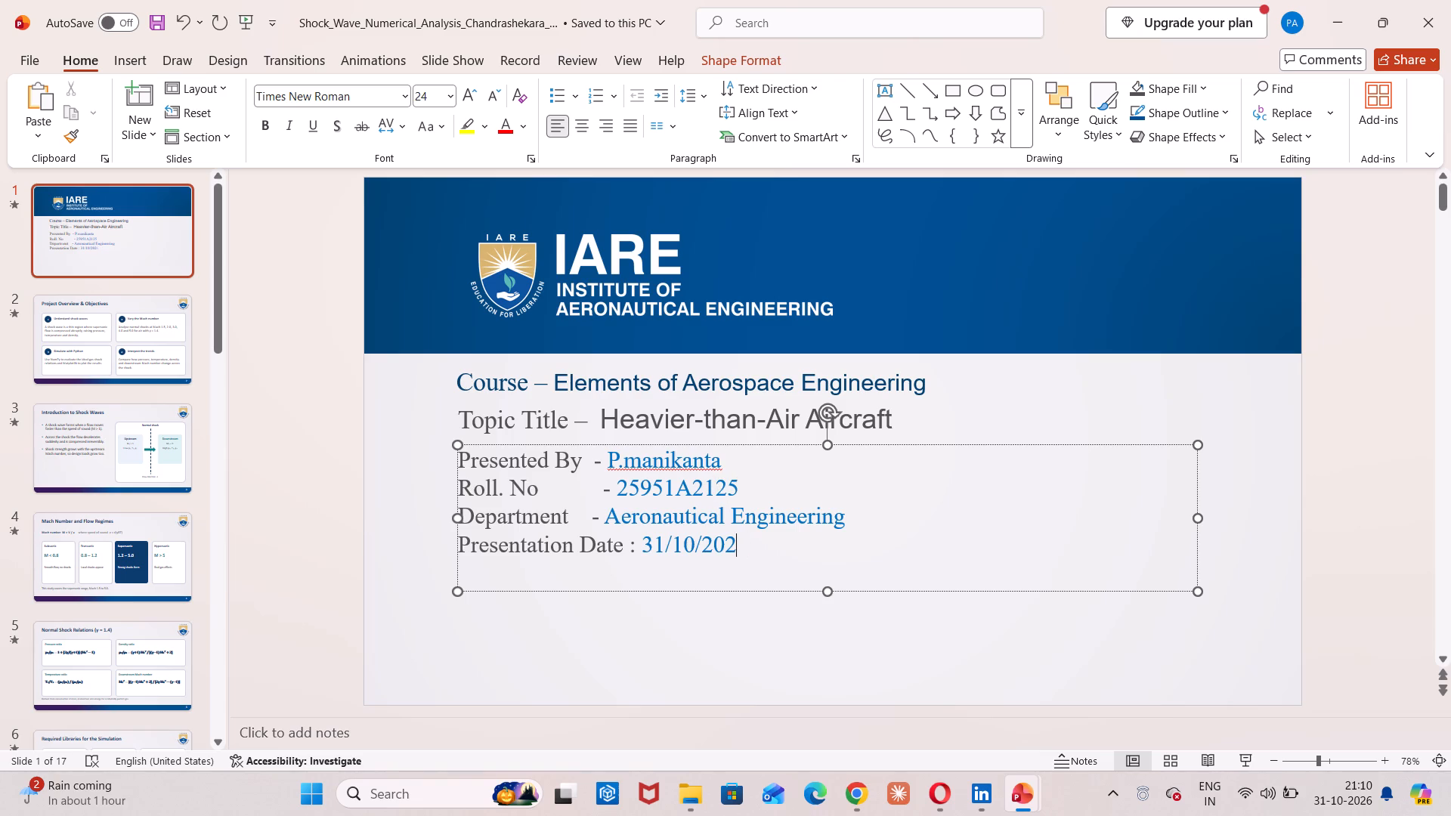
key("BackSpace")
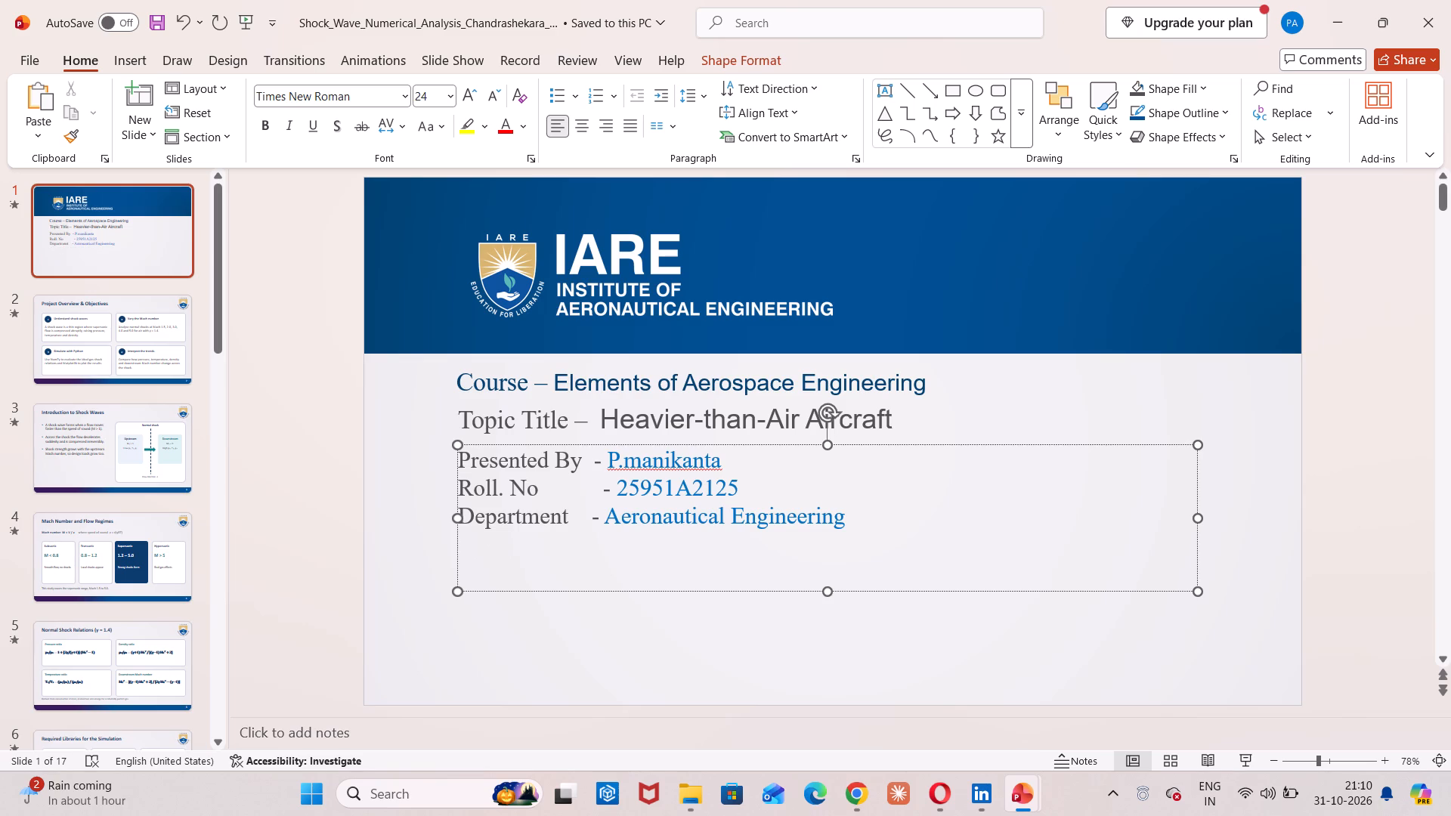
Move the presenter details and topic title text boxes lower on the title slide, opening space under the course line.
left_click_drag(866, 444, 871, 507)
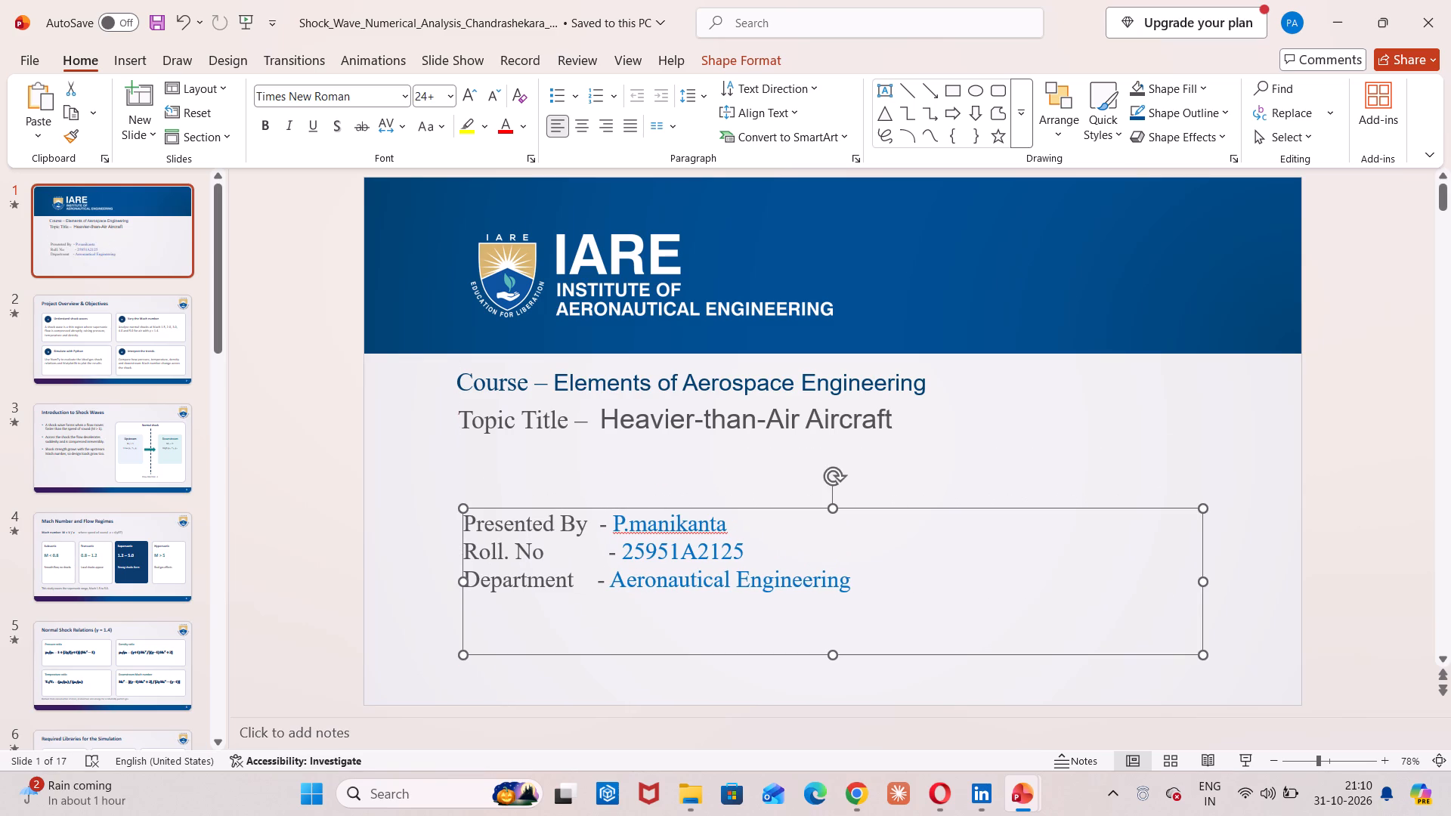
left_click(667, 433)
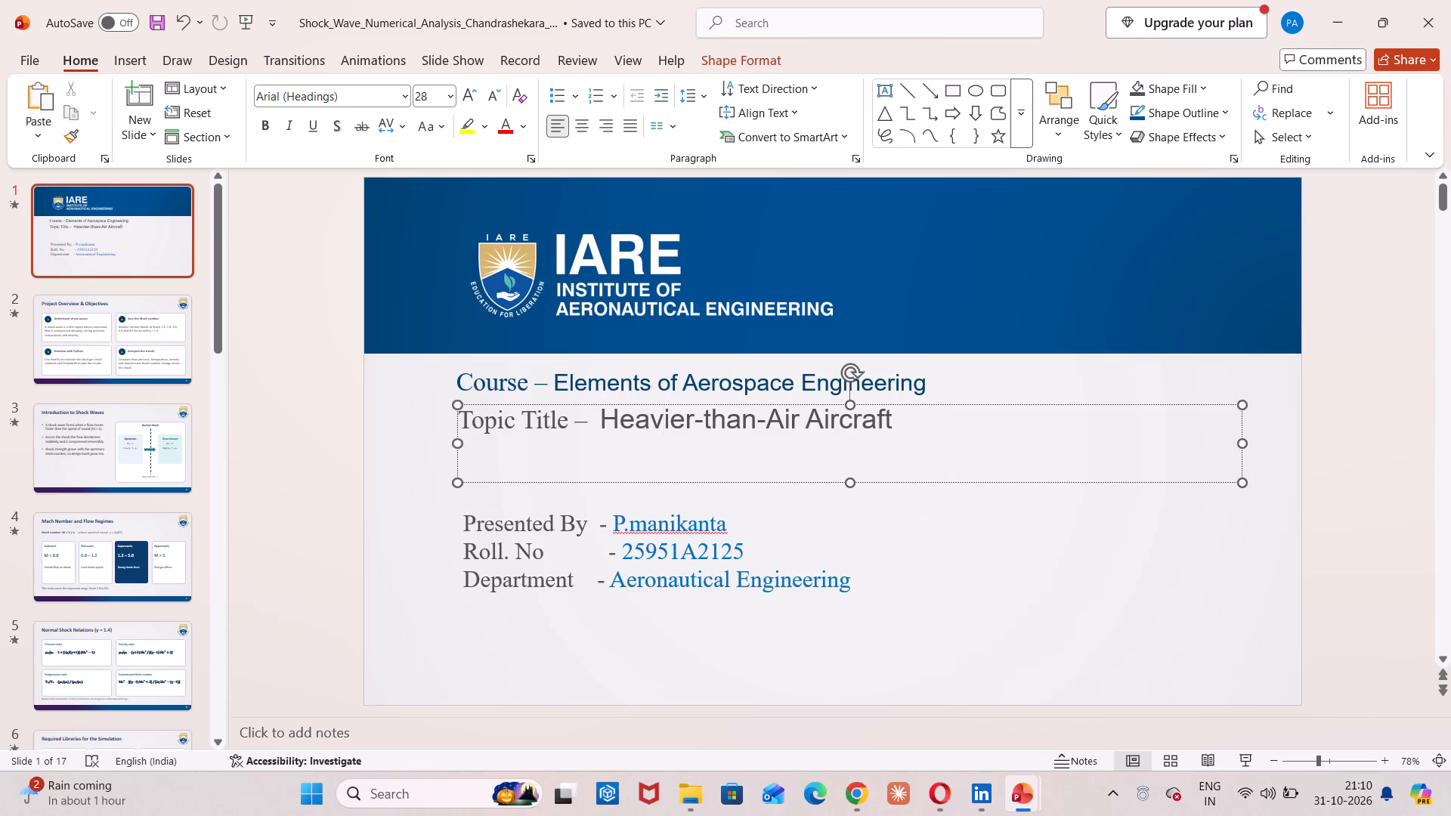
left_click_drag(719, 408, 719, 453)
double_click(719, 453)
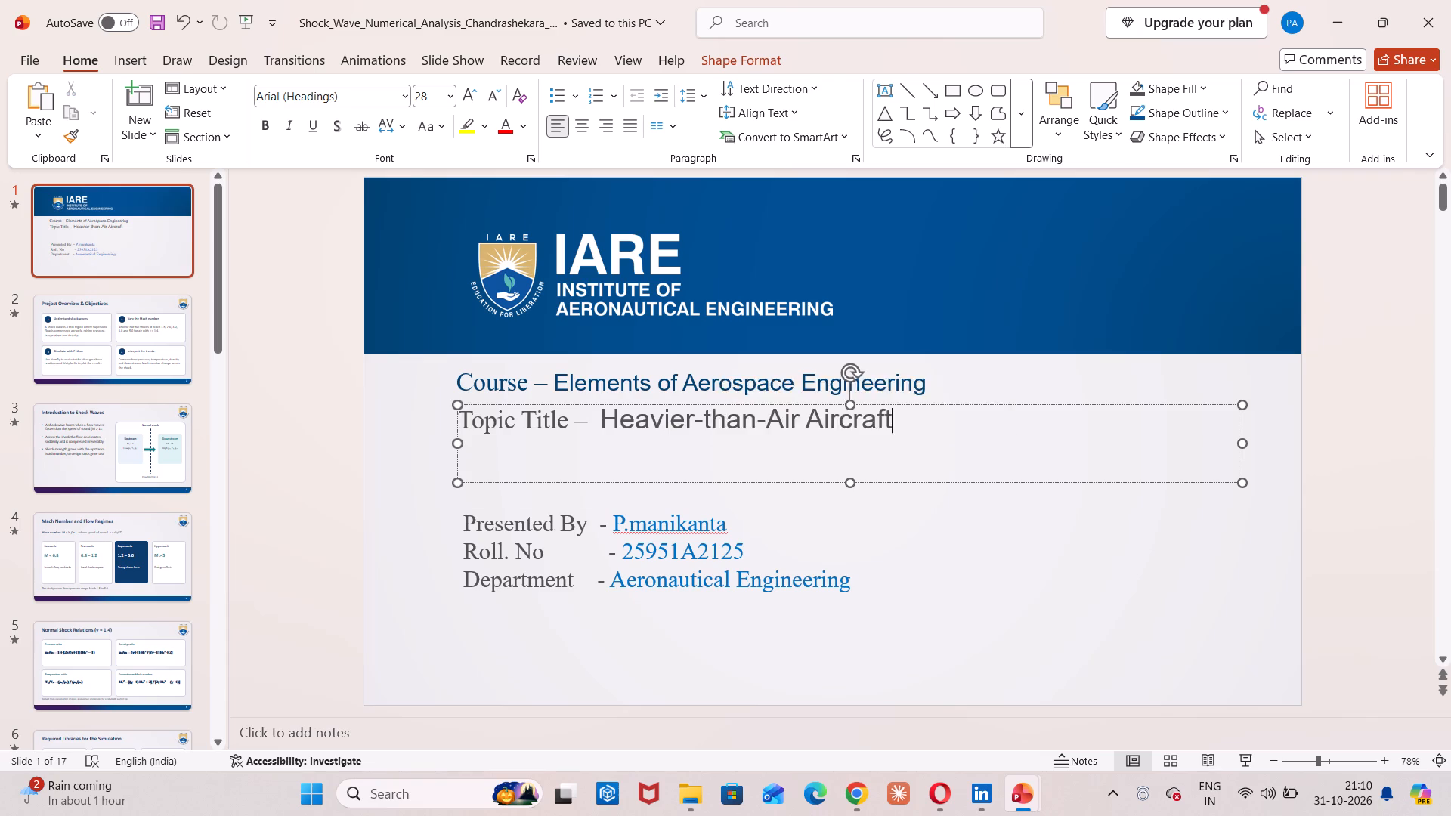
left_click(730, 467)
left_click_drag(804, 485, 808, 511)
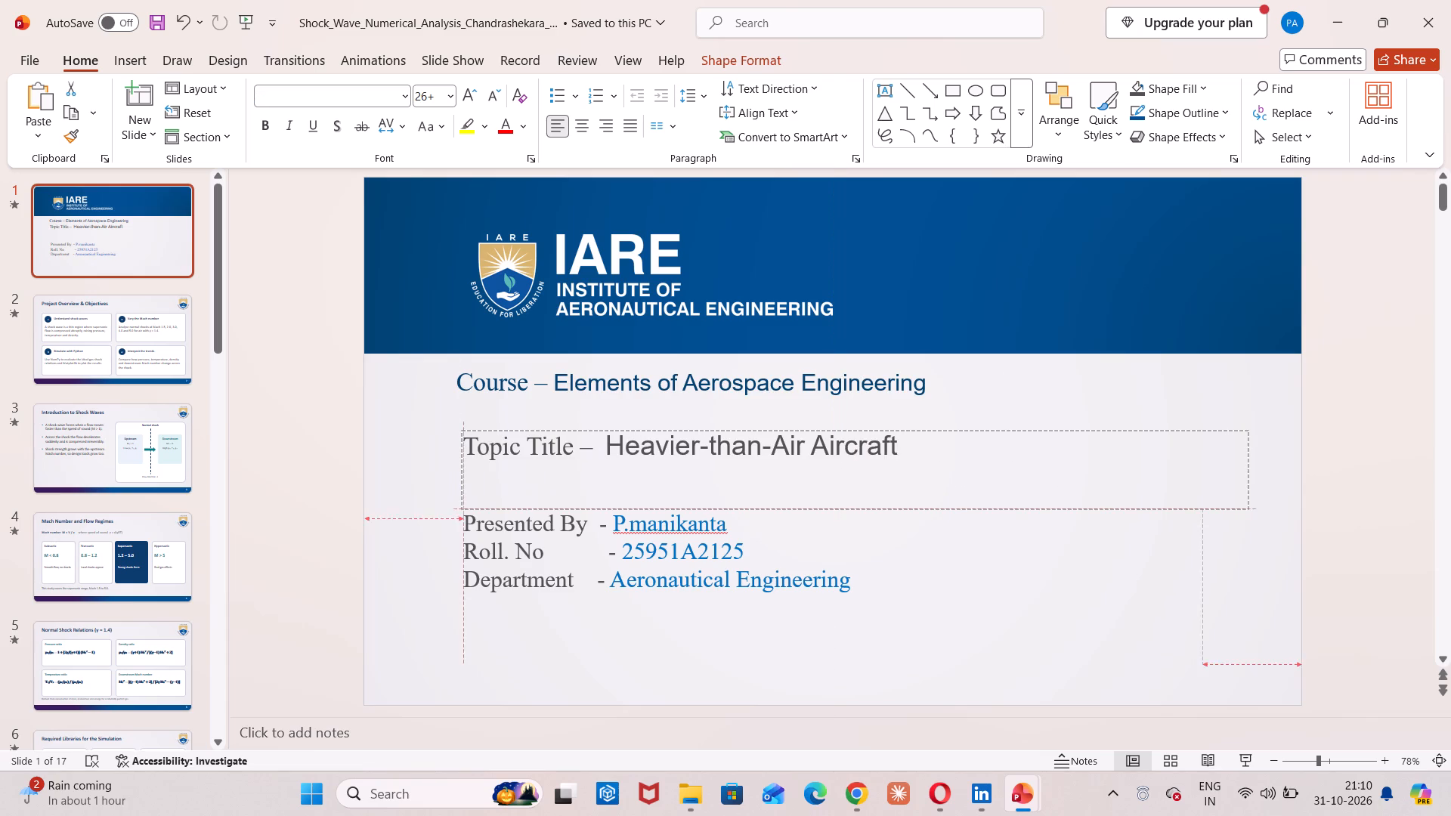
left_click_drag(808, 511, 812, 511)
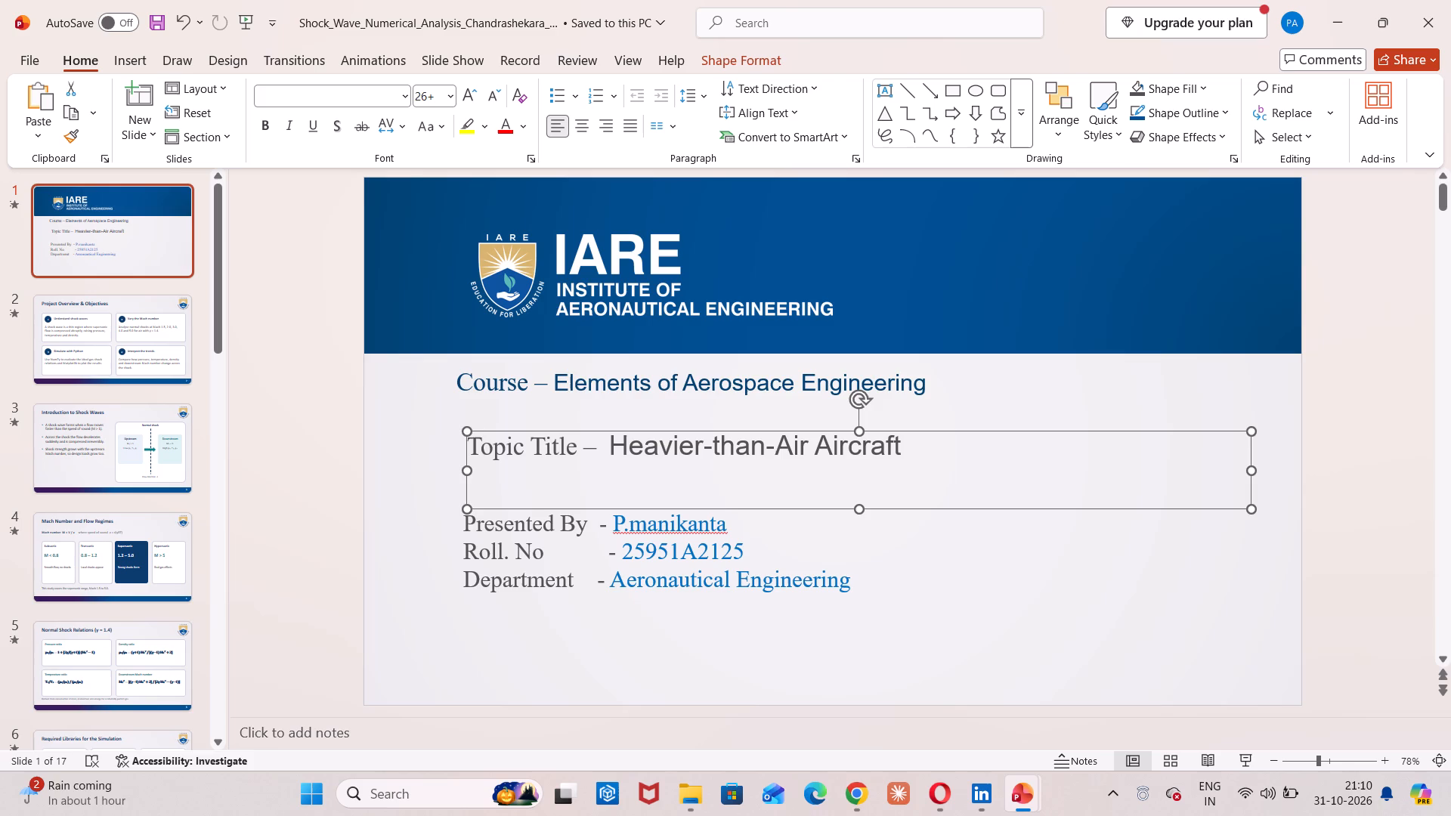
Move the course line down closer to the topic title and line up the topic title's left edge with it.
left_click(757, 388)
left_click_drag(815, 401, 820, 419)
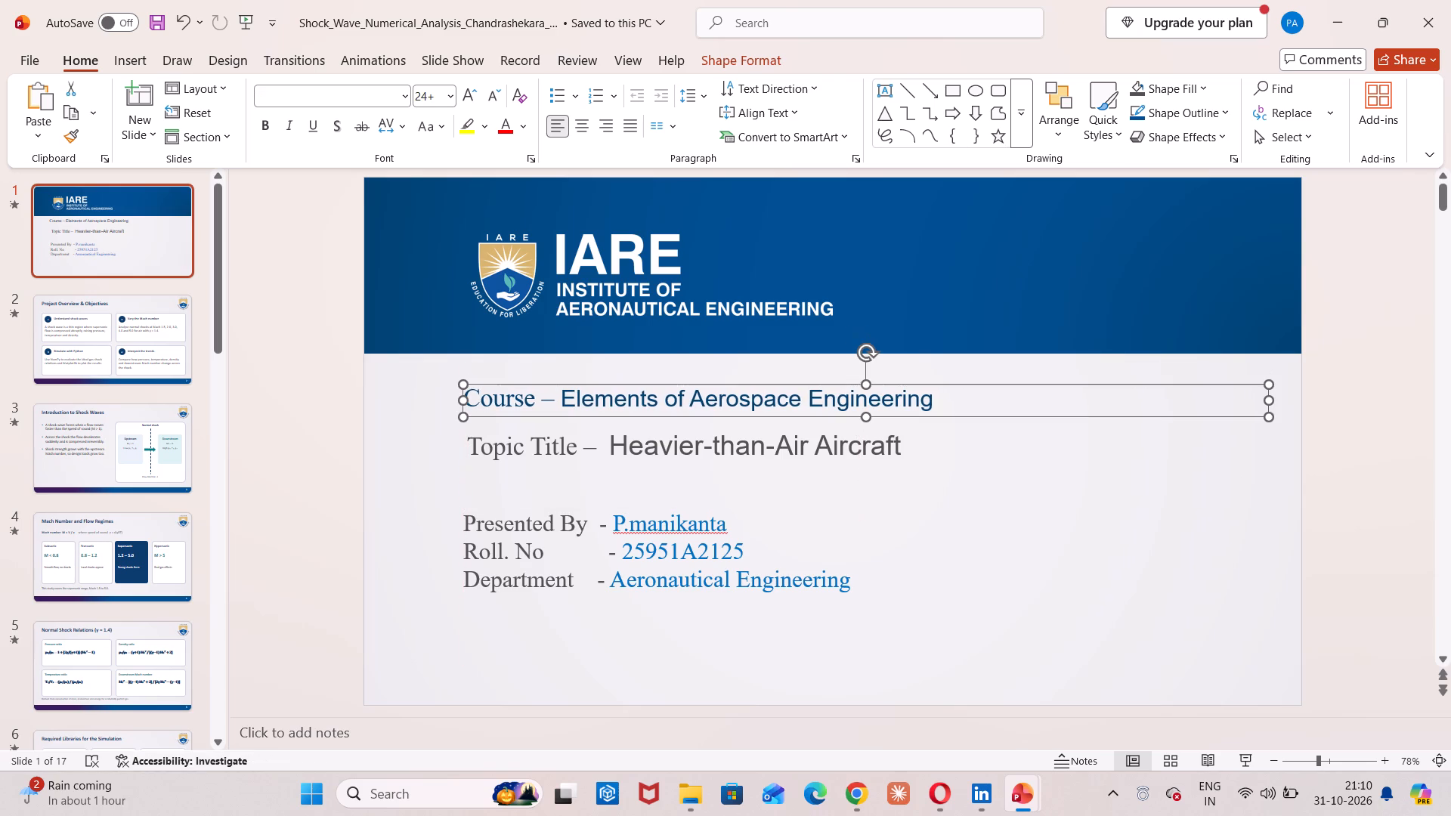
left_click(813, 452)
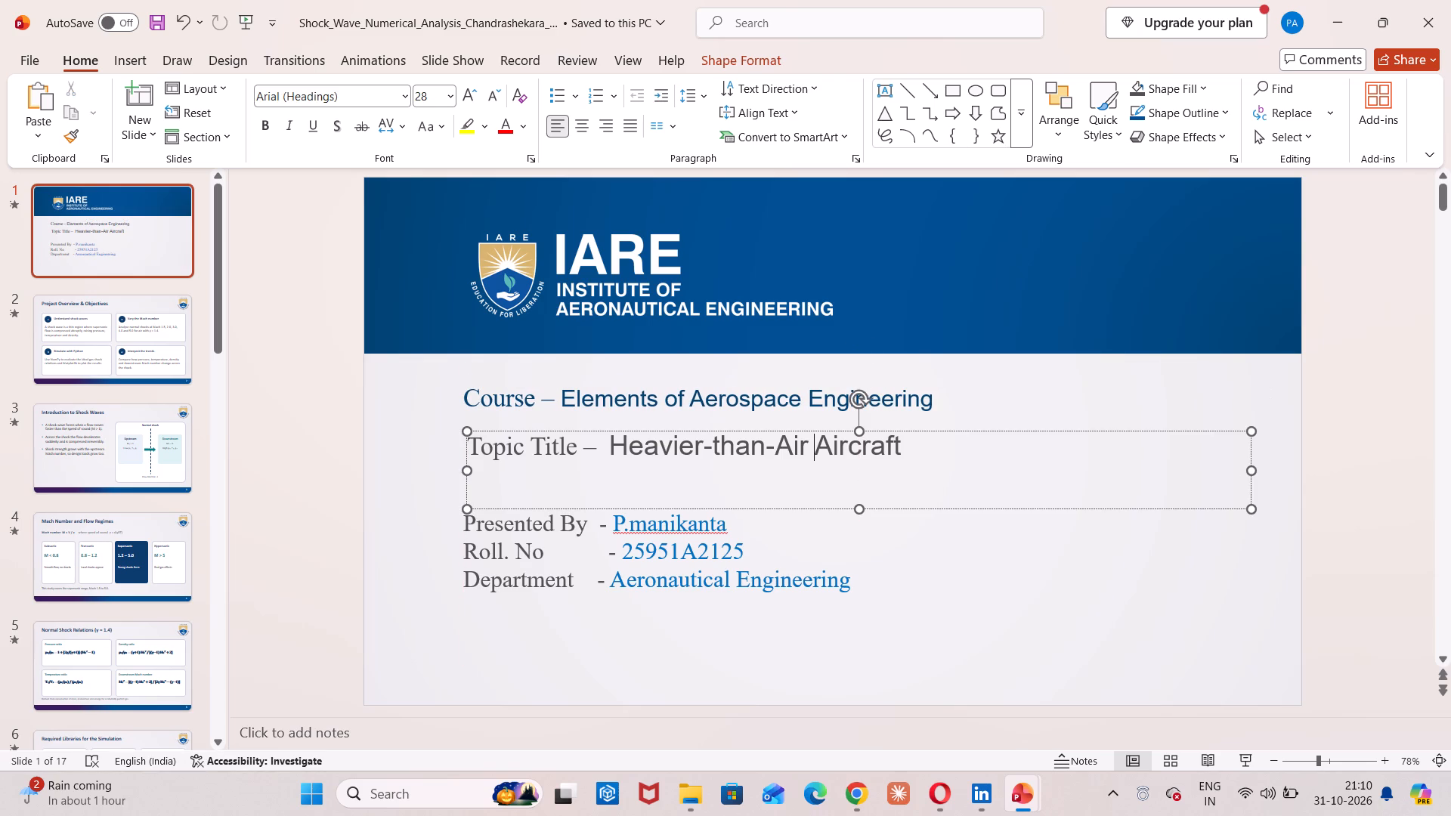
left_click(820, 430)
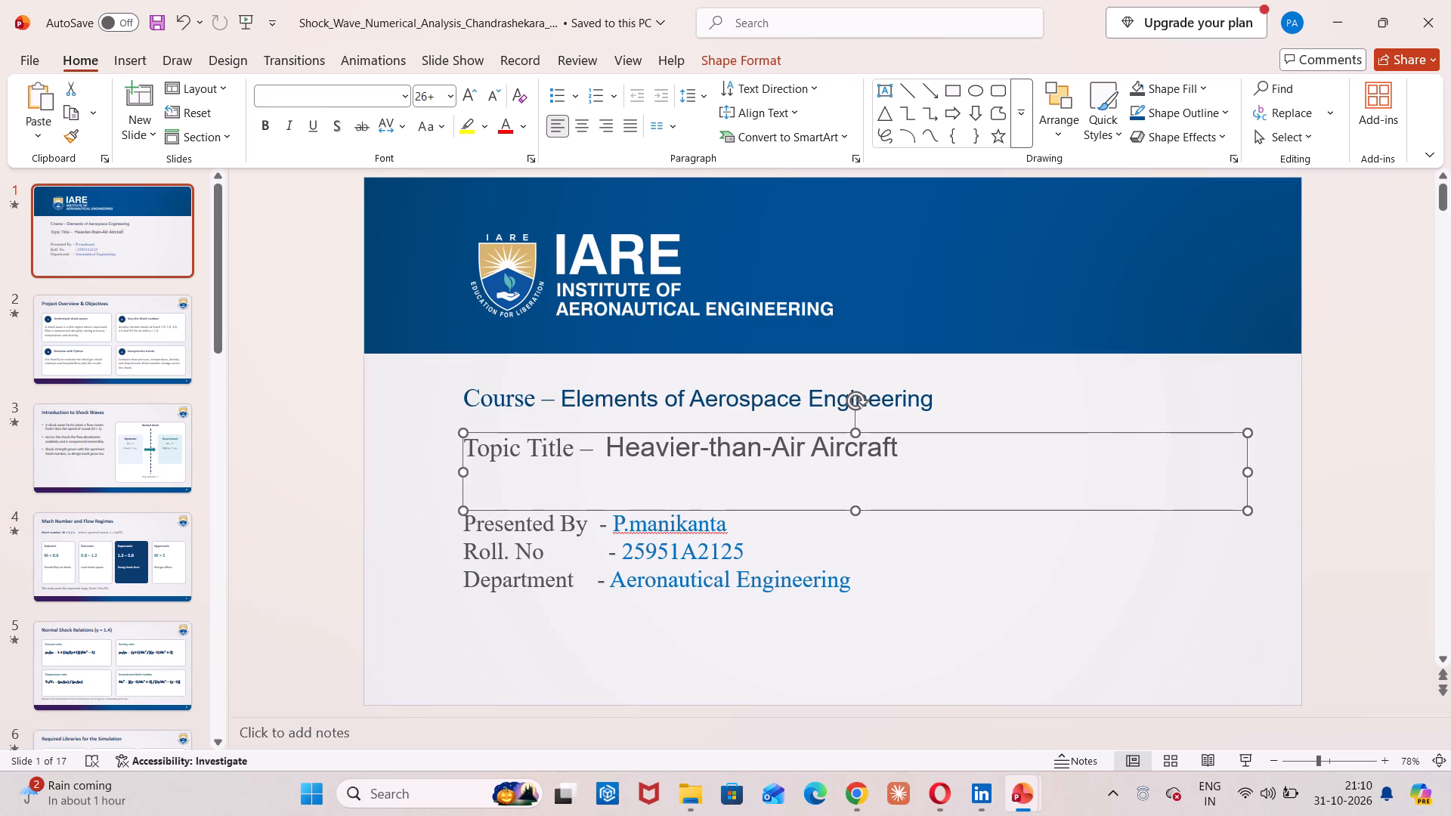
left_click(894, 566)
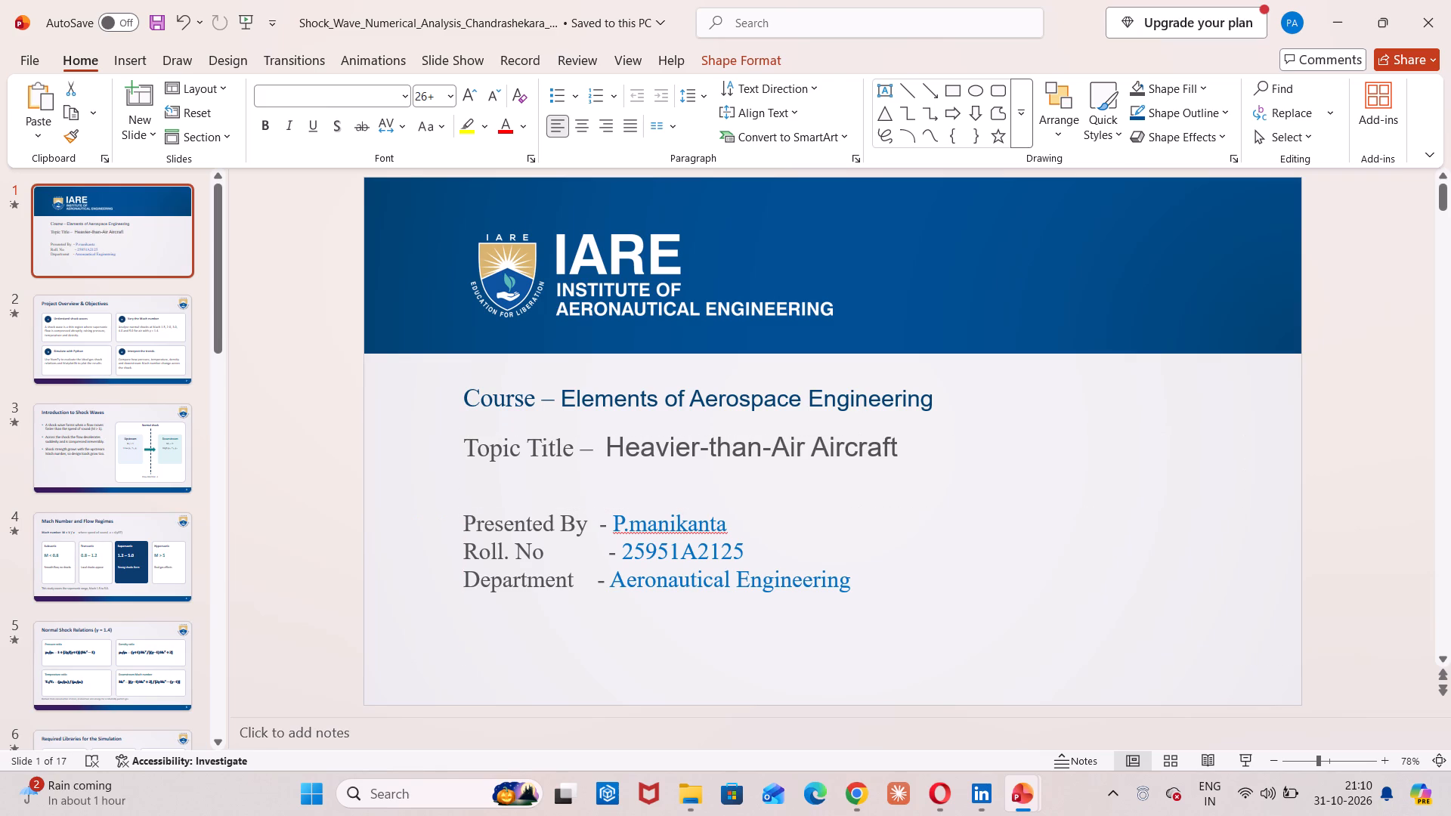
Move the presenter details text box up to just beneath the topic title, keeping its left alignment.
left_click(872, 560)
left_click(760, 558)
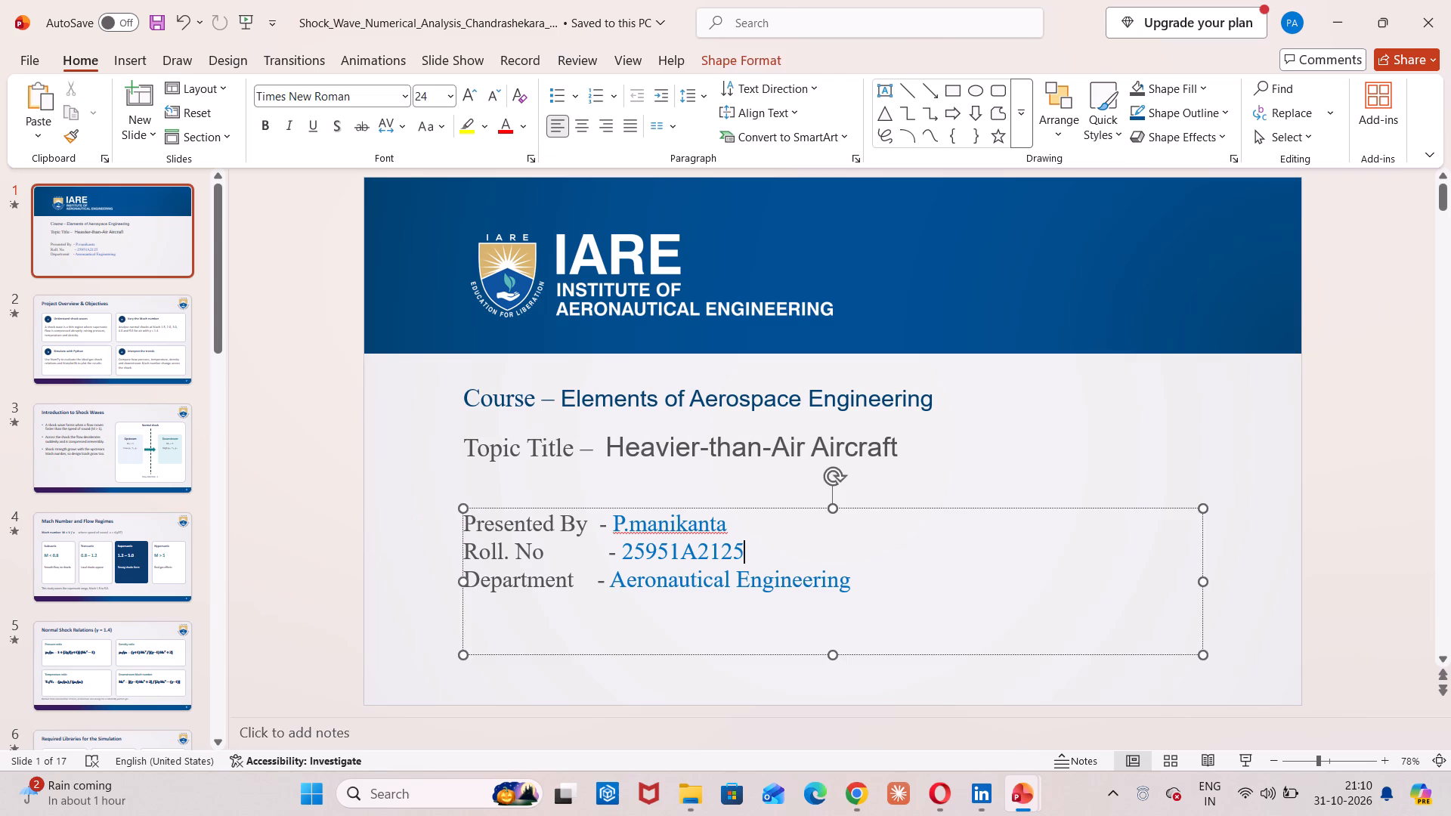
left_click_drag(778, 509, 775, 492)
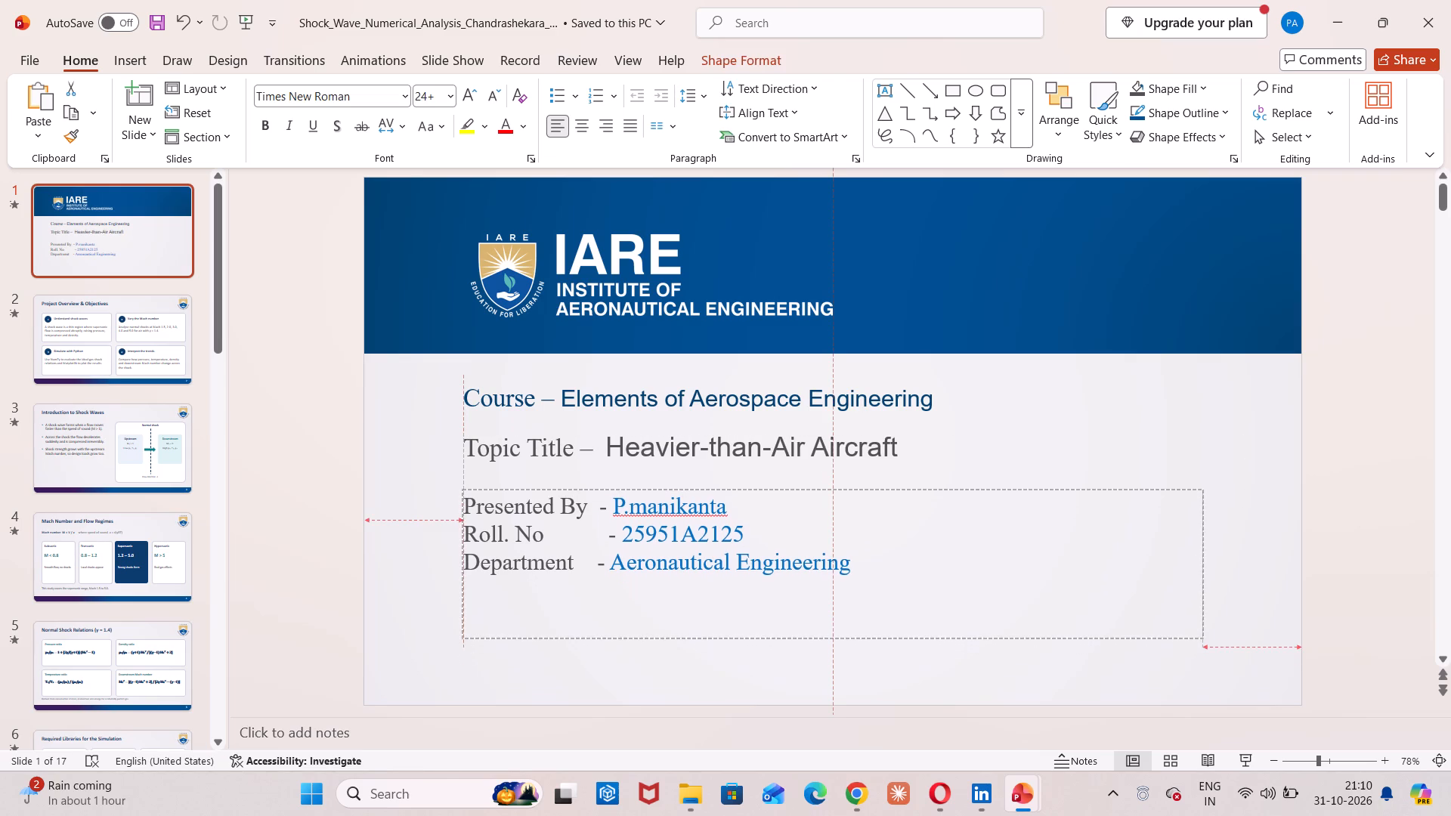
left_click_drag(775, 492, 773, 477)
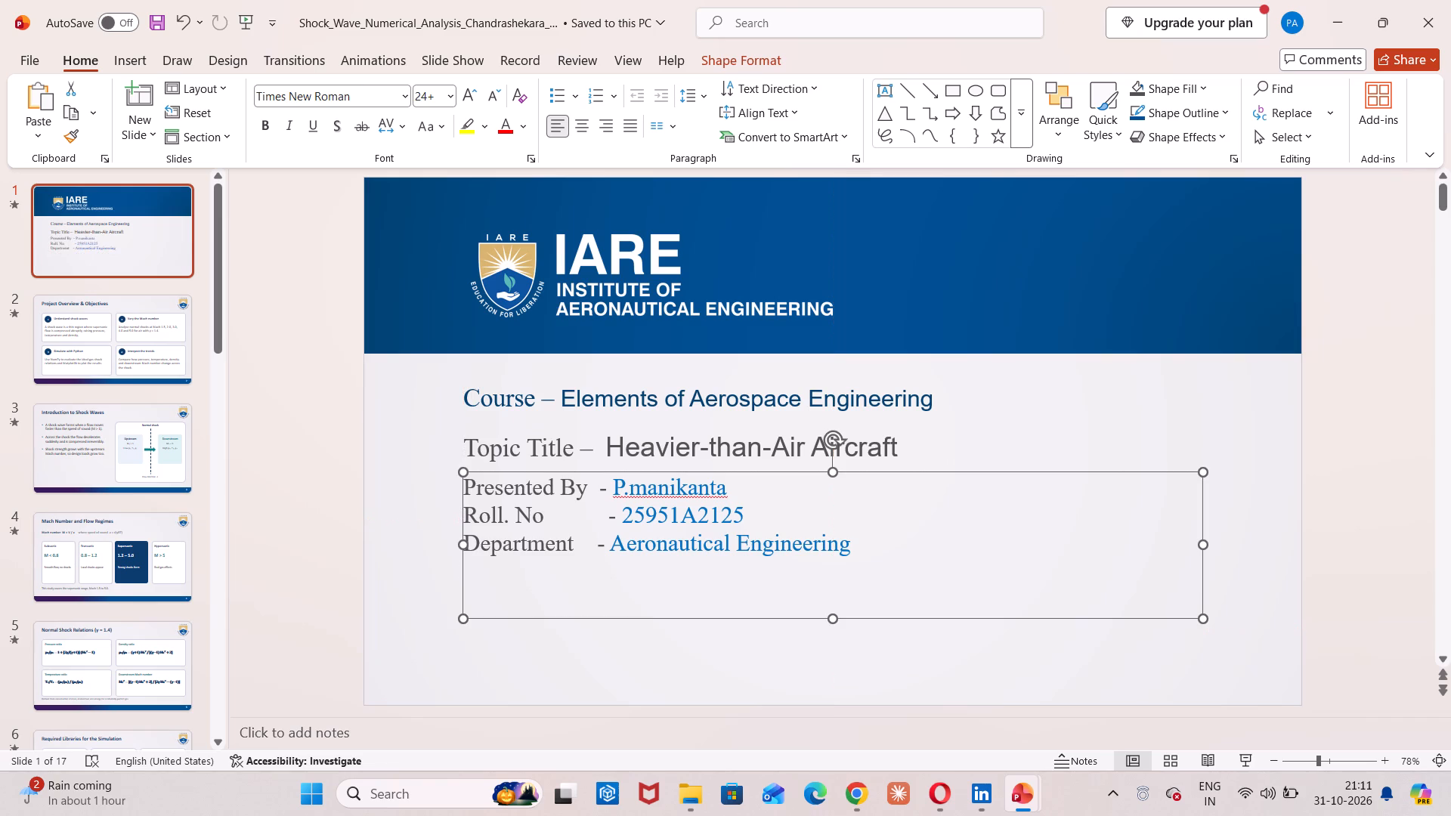
left_click(921, 641)
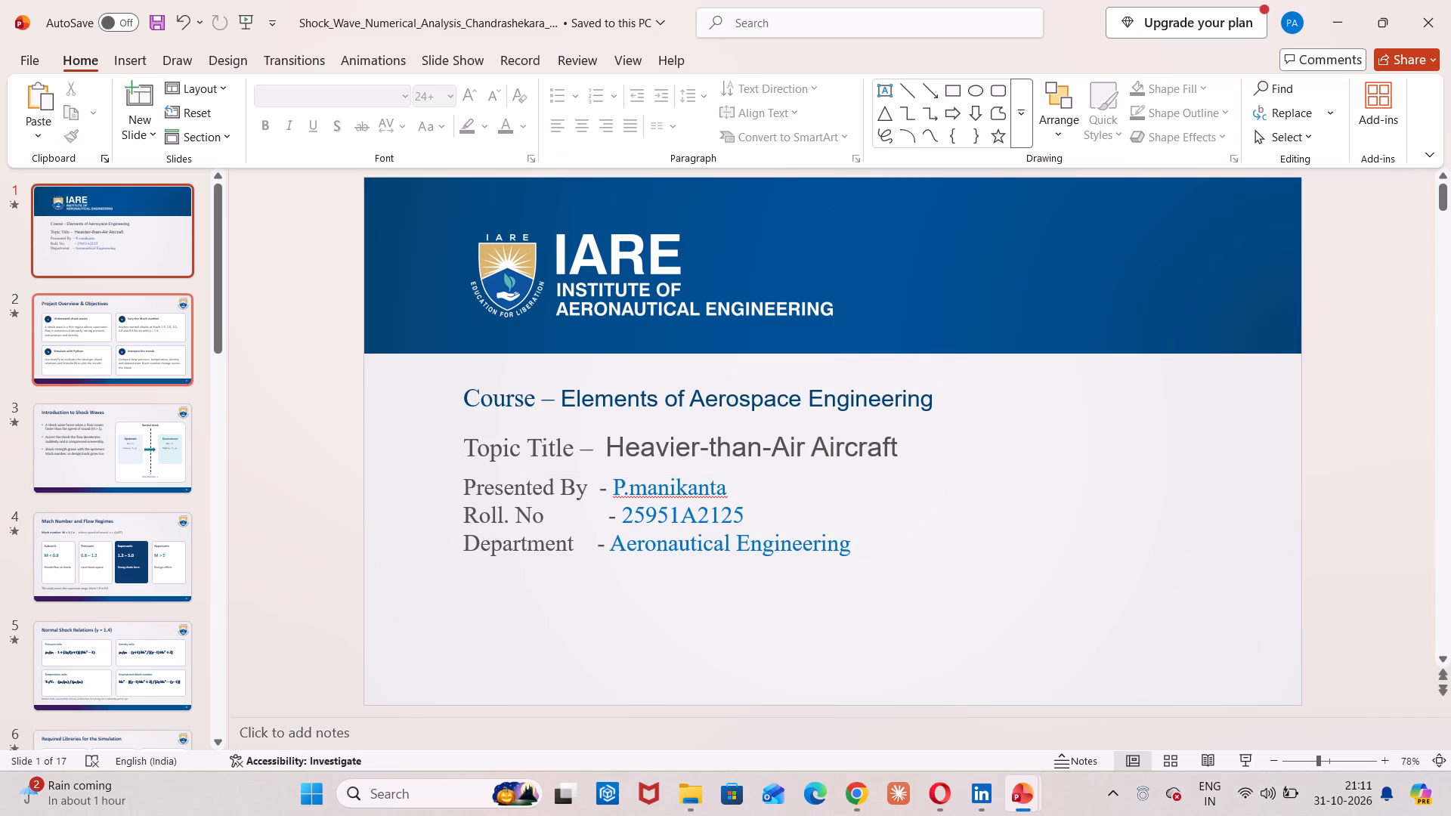
Clear the title text "Project Overview & Objectives" on slide 2.
left_click(138, 324)
double_click(483, 215)
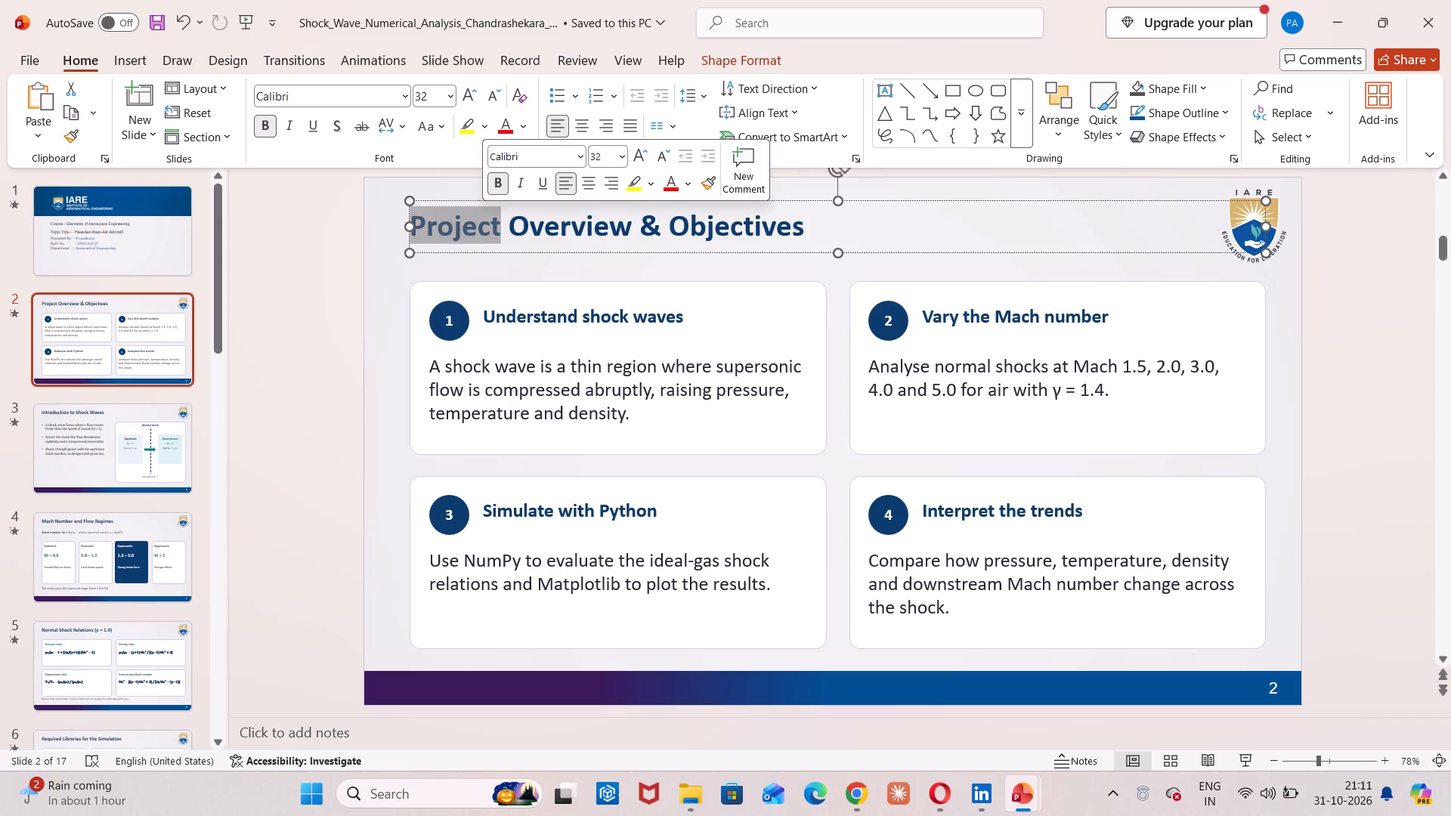
triple_click(483, 215)
left_click(483, 215)
double_click(483, 215)
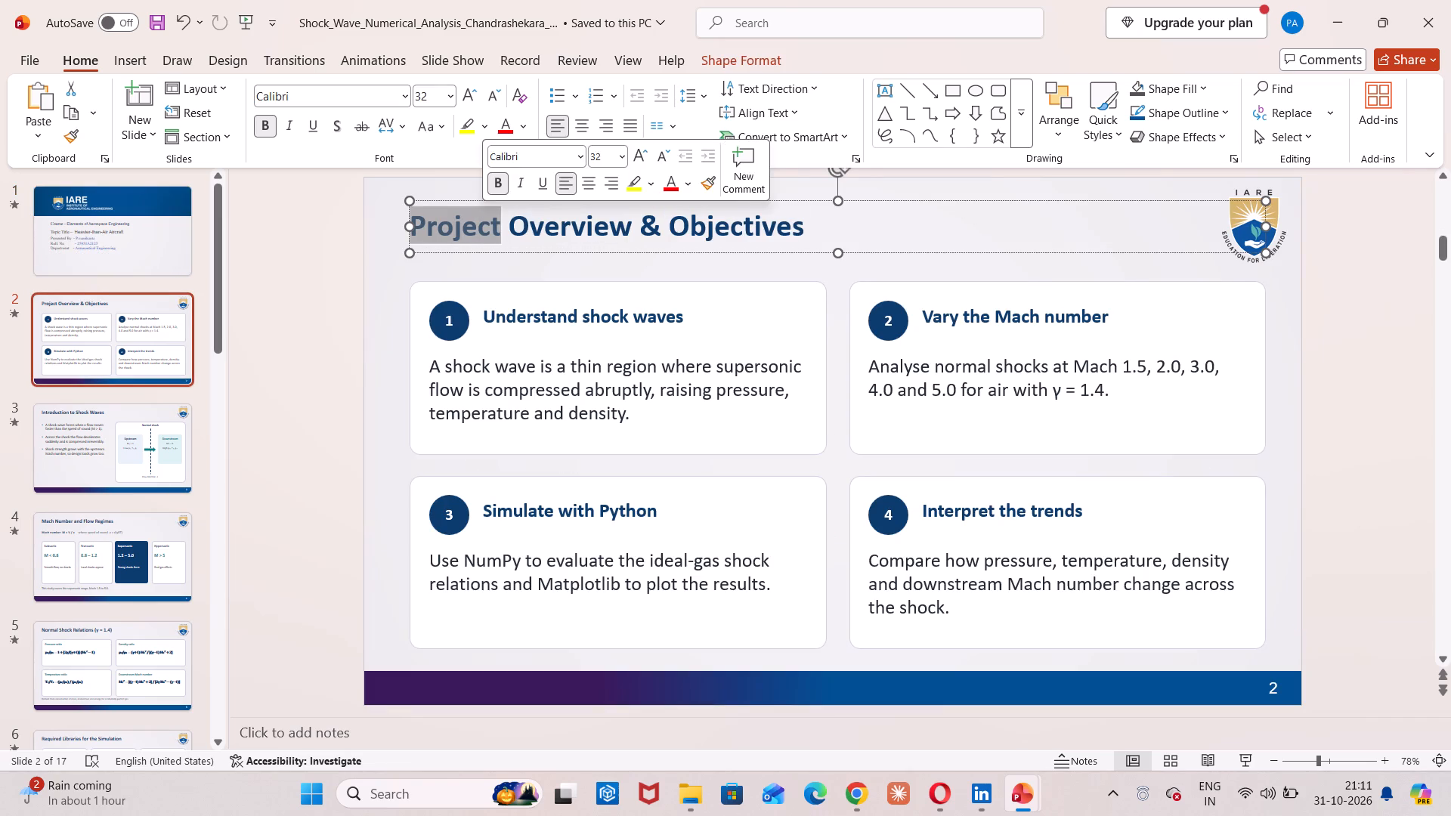
triple_click(483, 215)
left_click(483, 215)
left_click(483, 215)
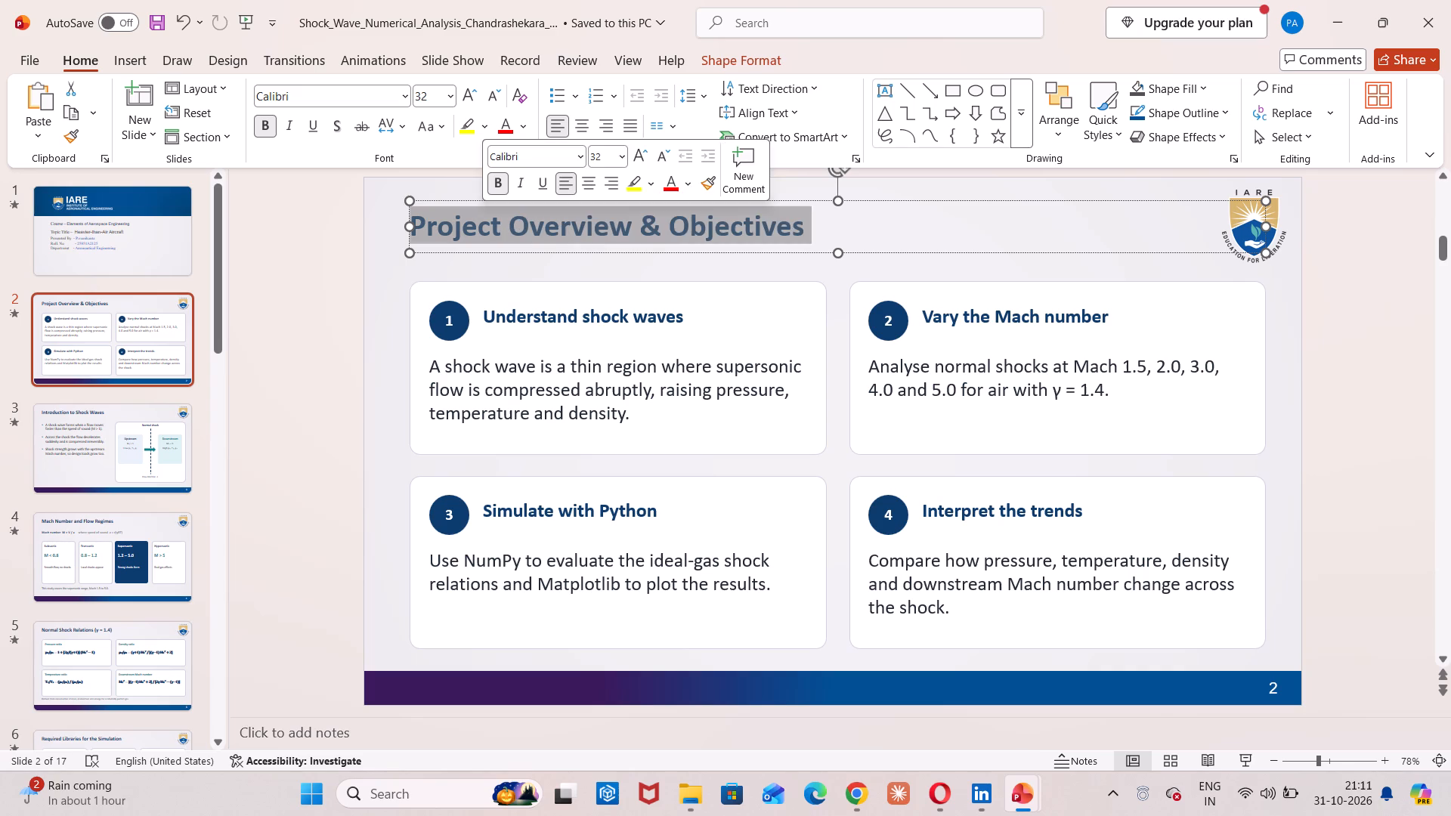
key("space")
Switch to the Heavier_than_Air_Aircraft_Presentation deck and copy the slide 2 title "What is a heavier-than-air aircraft?".
key("alt+Tab")
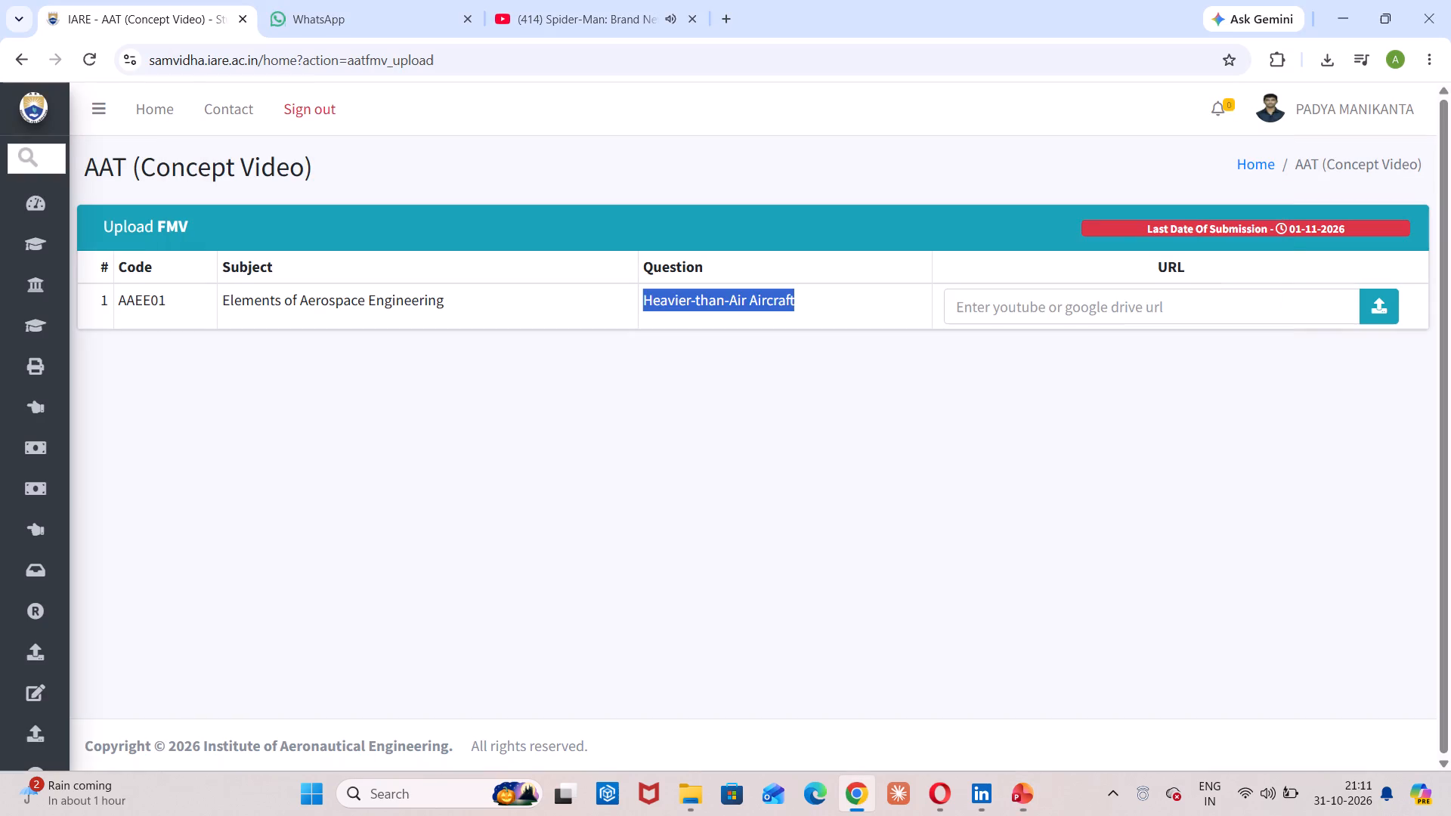
key("alt+Tab")
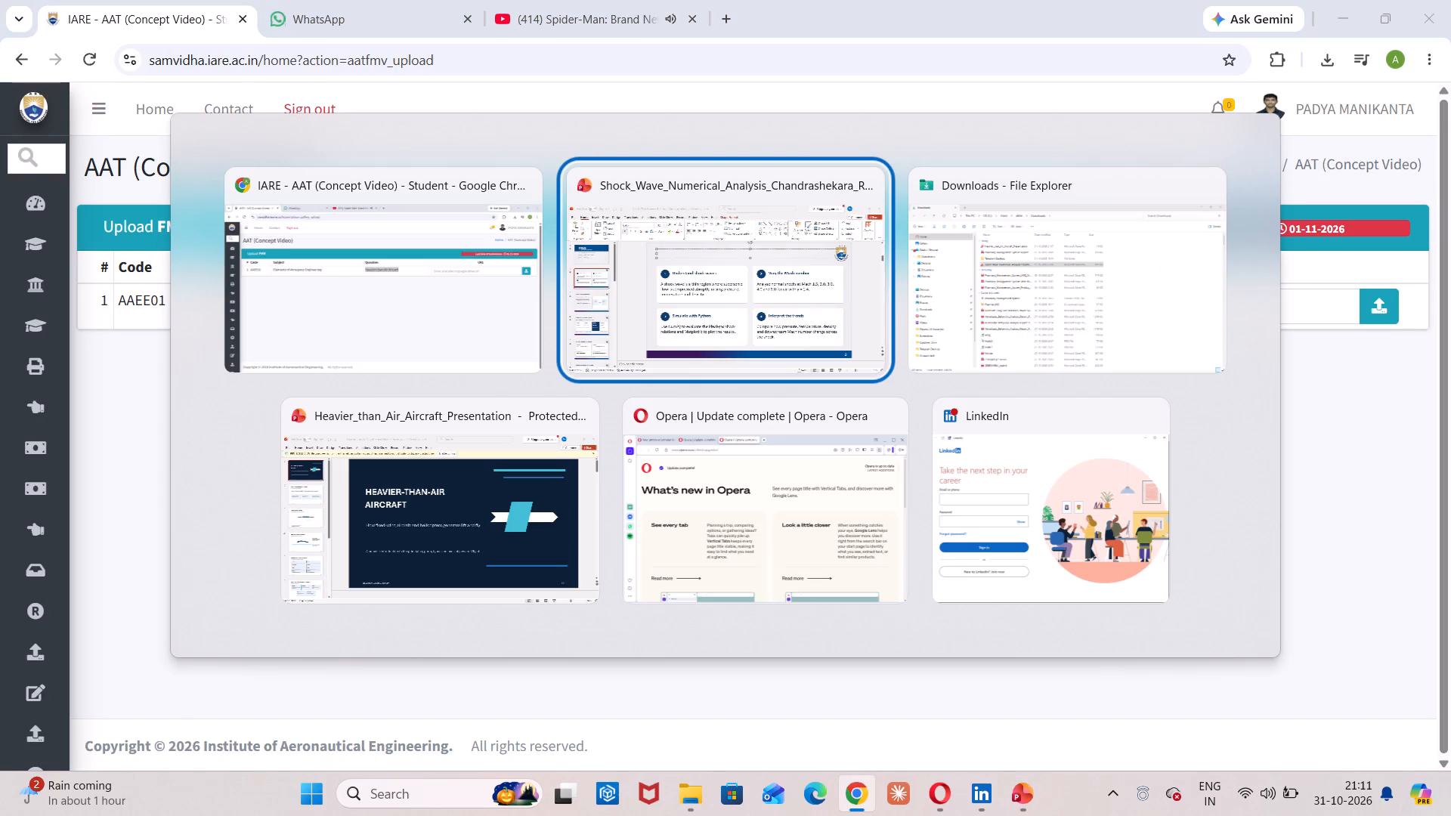
key("alt+Tab")
key("alt+Tab")
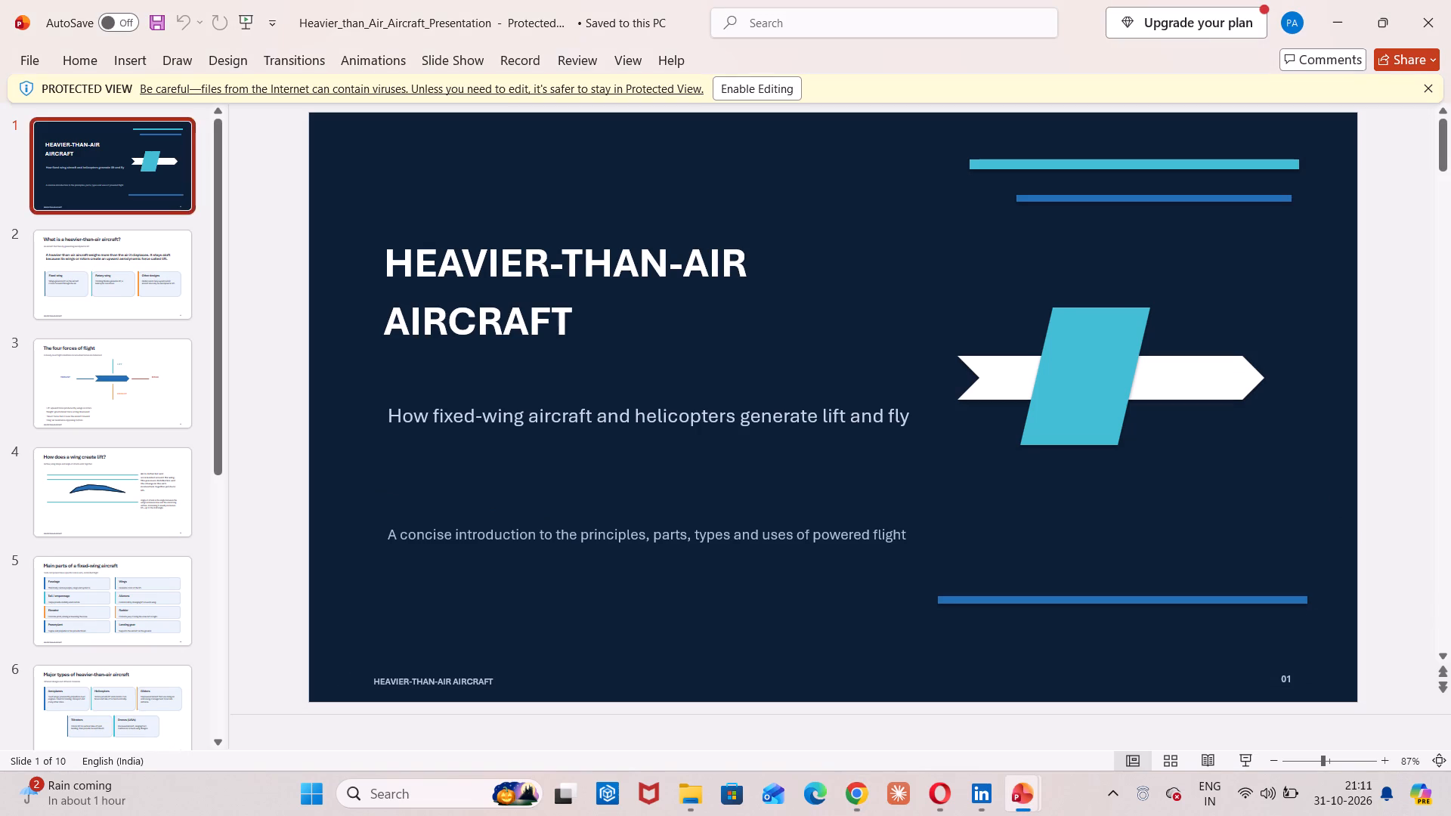
left_click(164, 277)
double_click(494, 165)
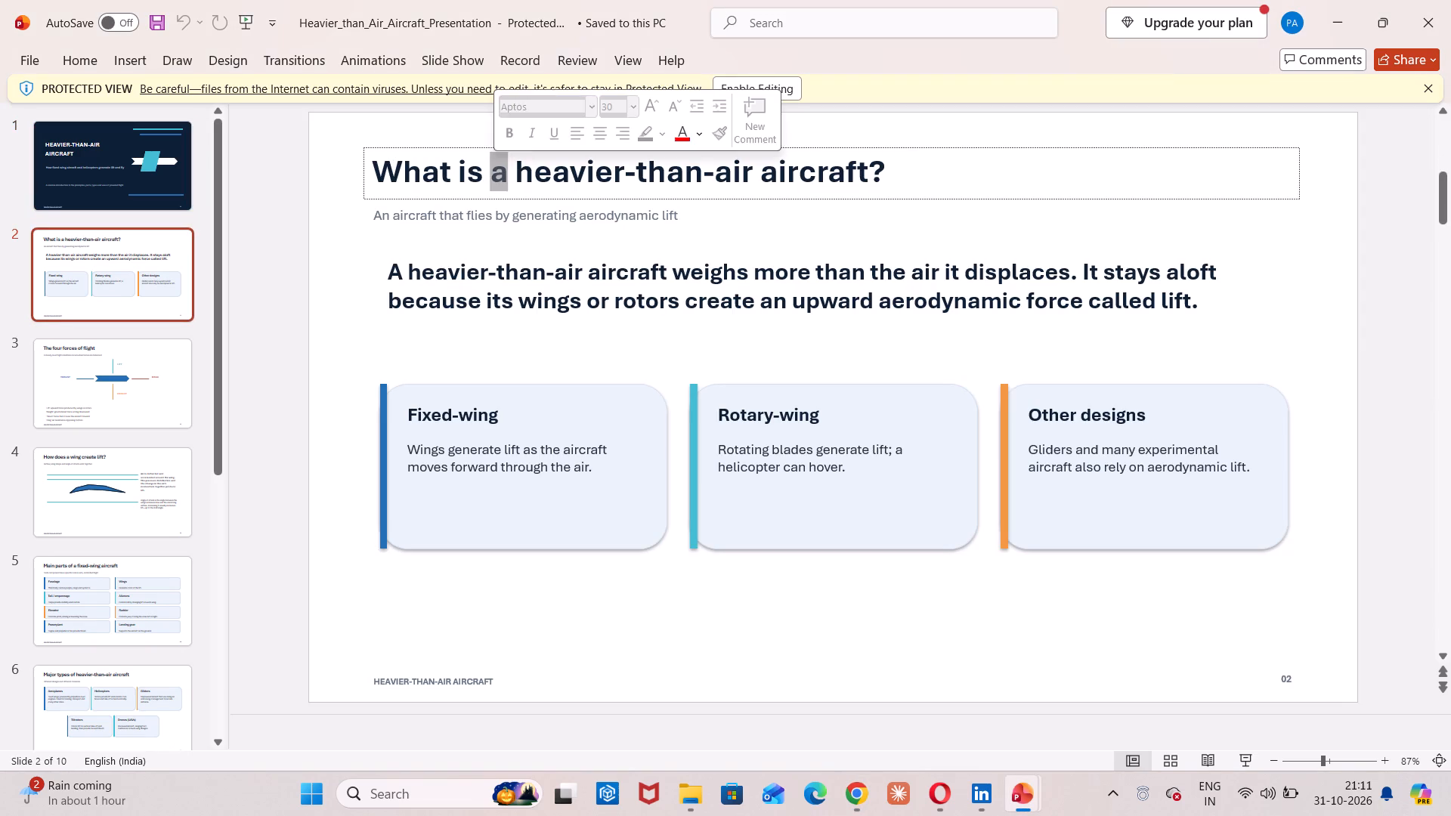
double_click(494, 165)
double_click(494, 165)
double_click(494, 165)
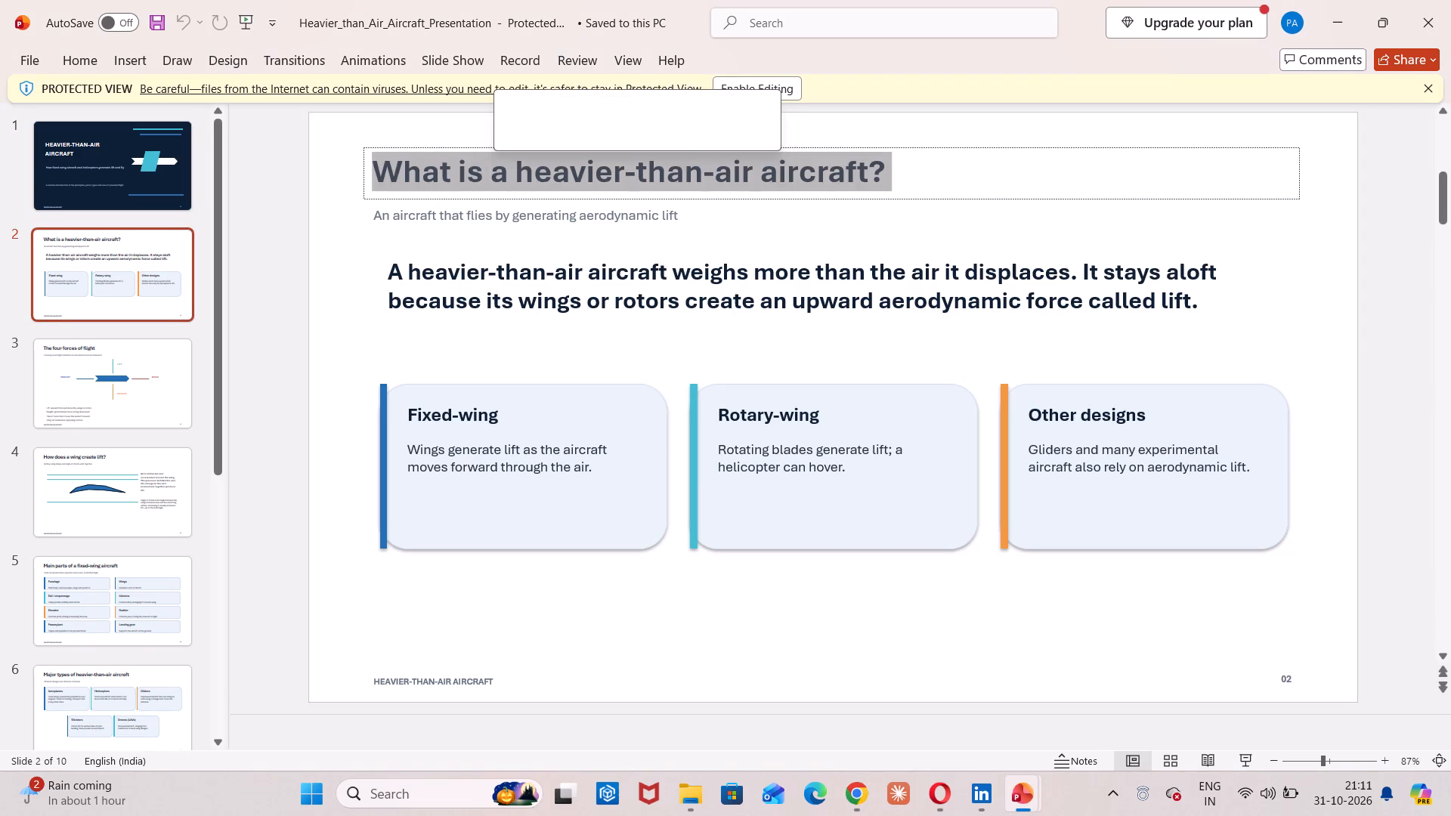
double_click(494, 165)
left_click(494, 165)
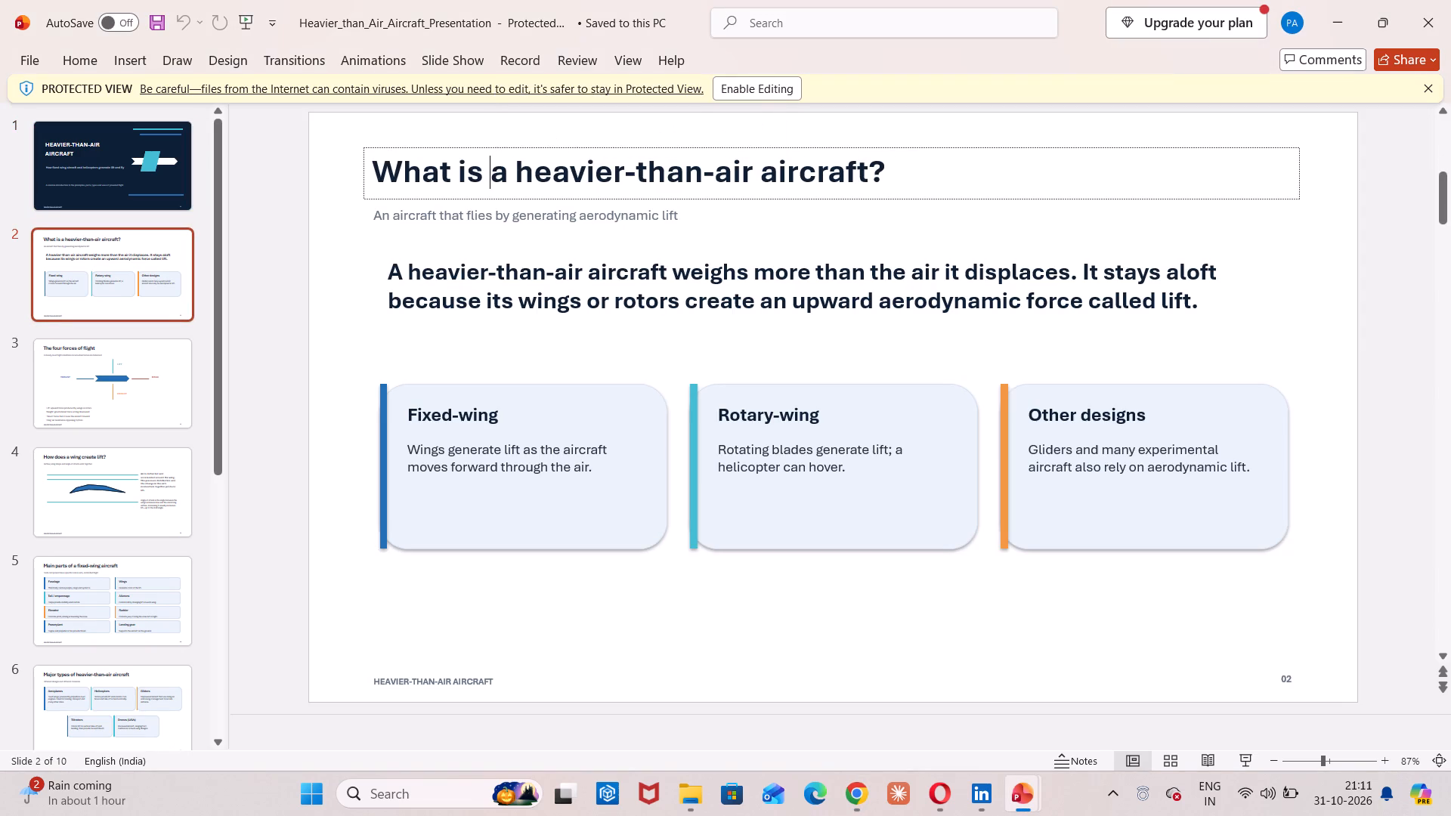
double_click(494, 165)
left_click(494, 165)
left_click(494, 165)
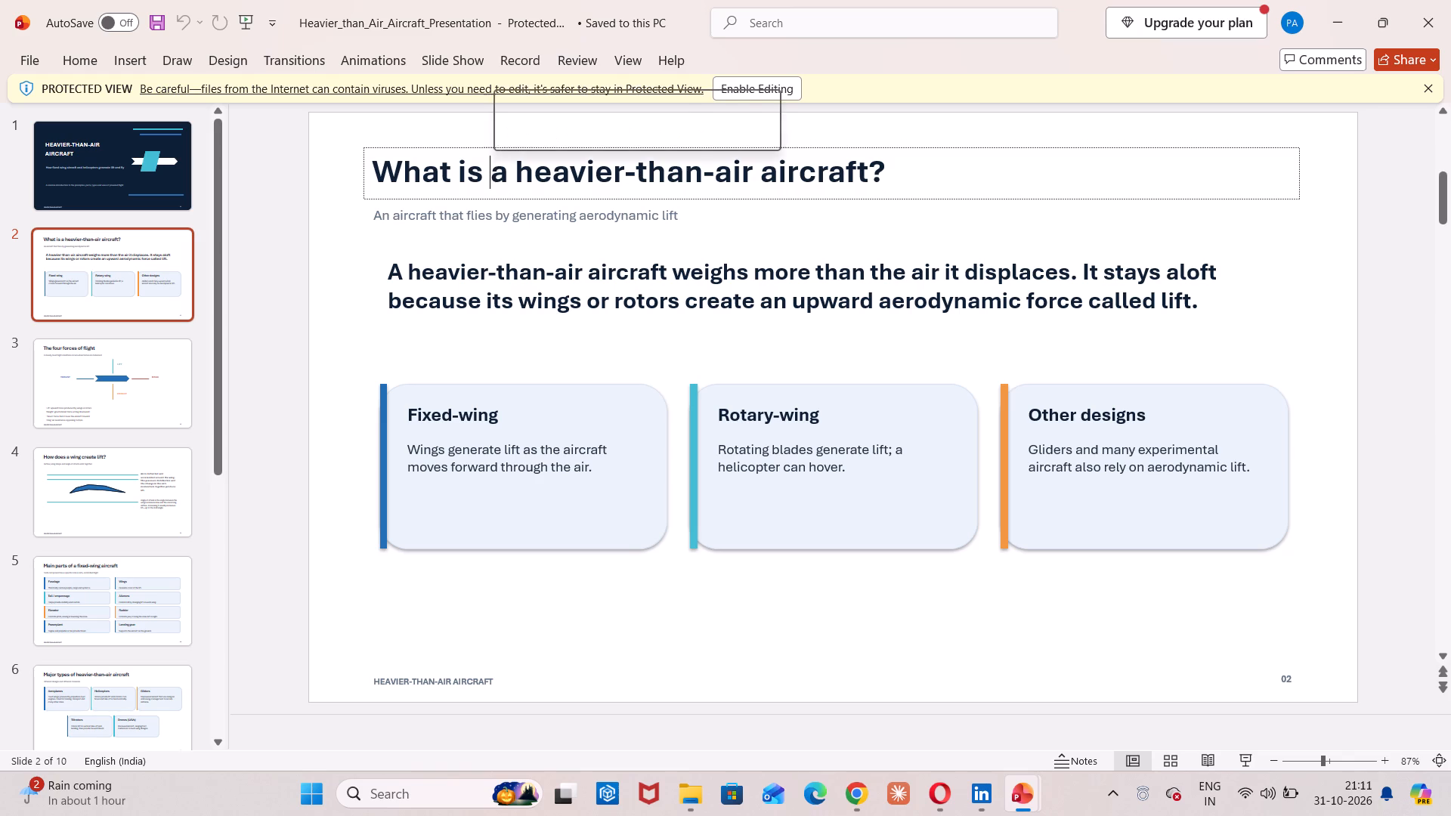
key("ctrl+c")
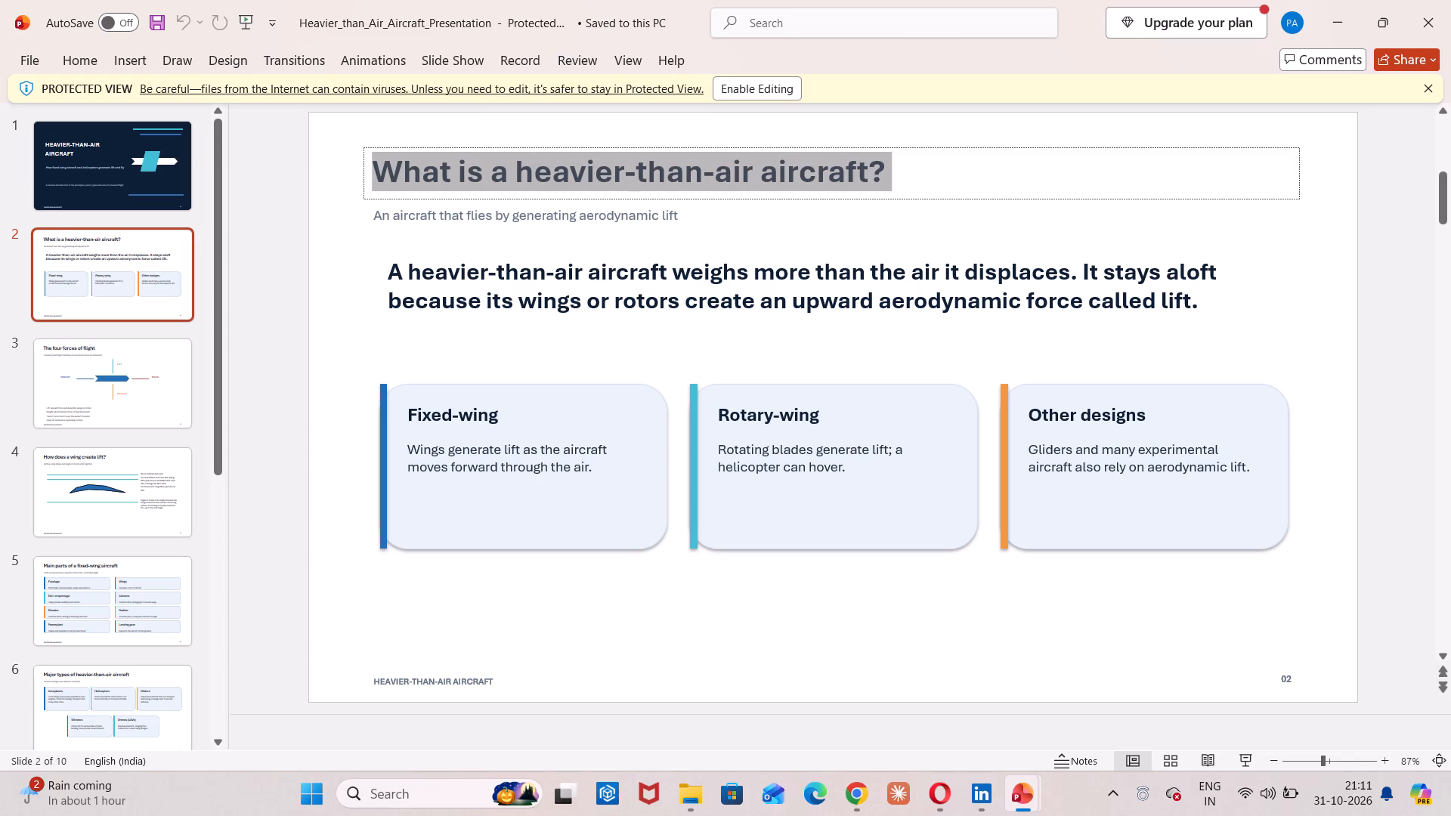
Return to the shock wave presentation and paste the copied heavier-than-air aircraft title into slide 2's empty title box.
key("alt+Tab")
key("alt+Tab")
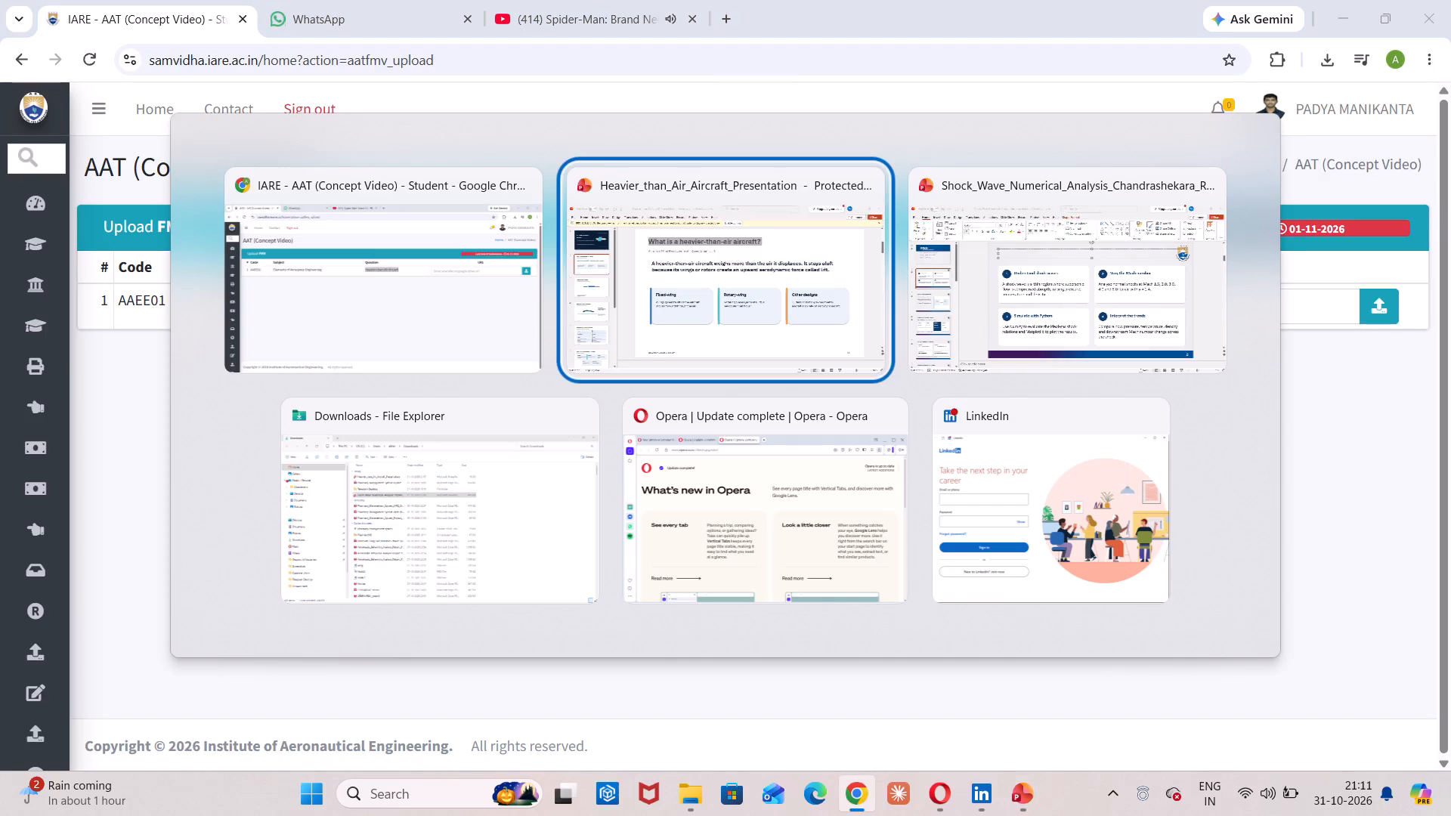
key("alt+Tab")
key("alt+Tab")
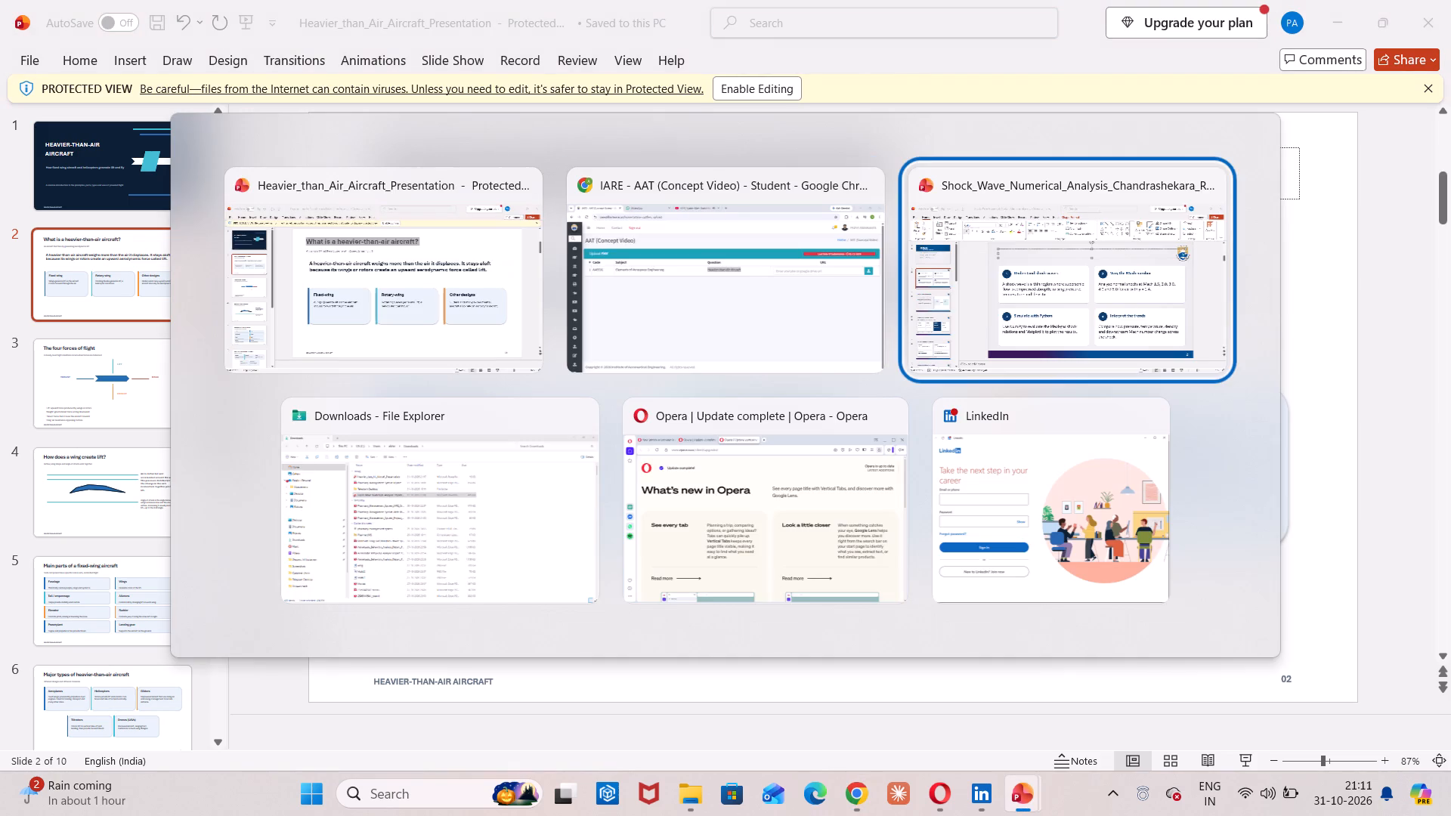
key("alt+Tab")
key("alt+Tab")
key("alt+Tab")
key("alt+Tab")
key("alt+Tab")
key("alt+Tab")
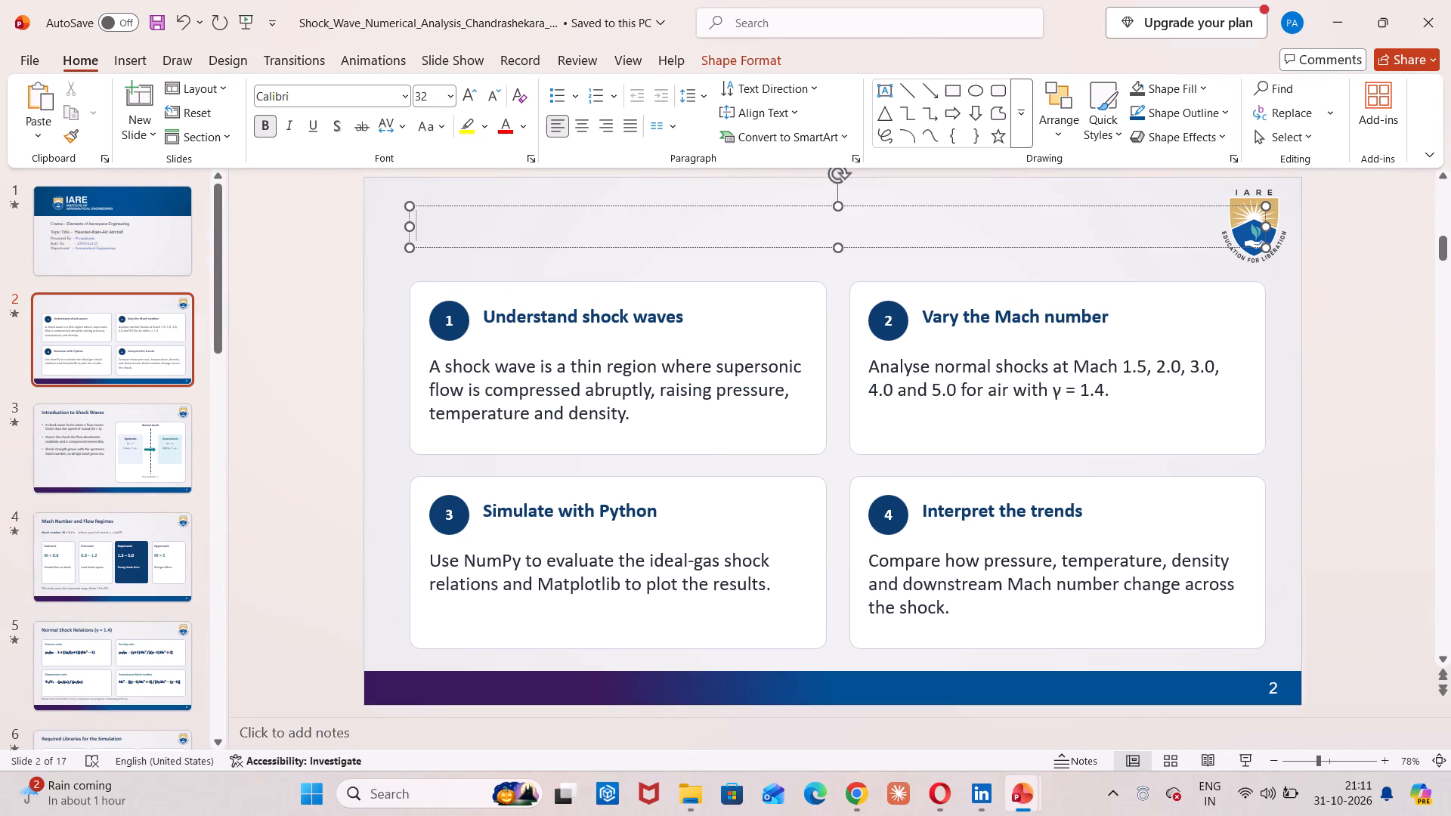
key("ctrl+v")
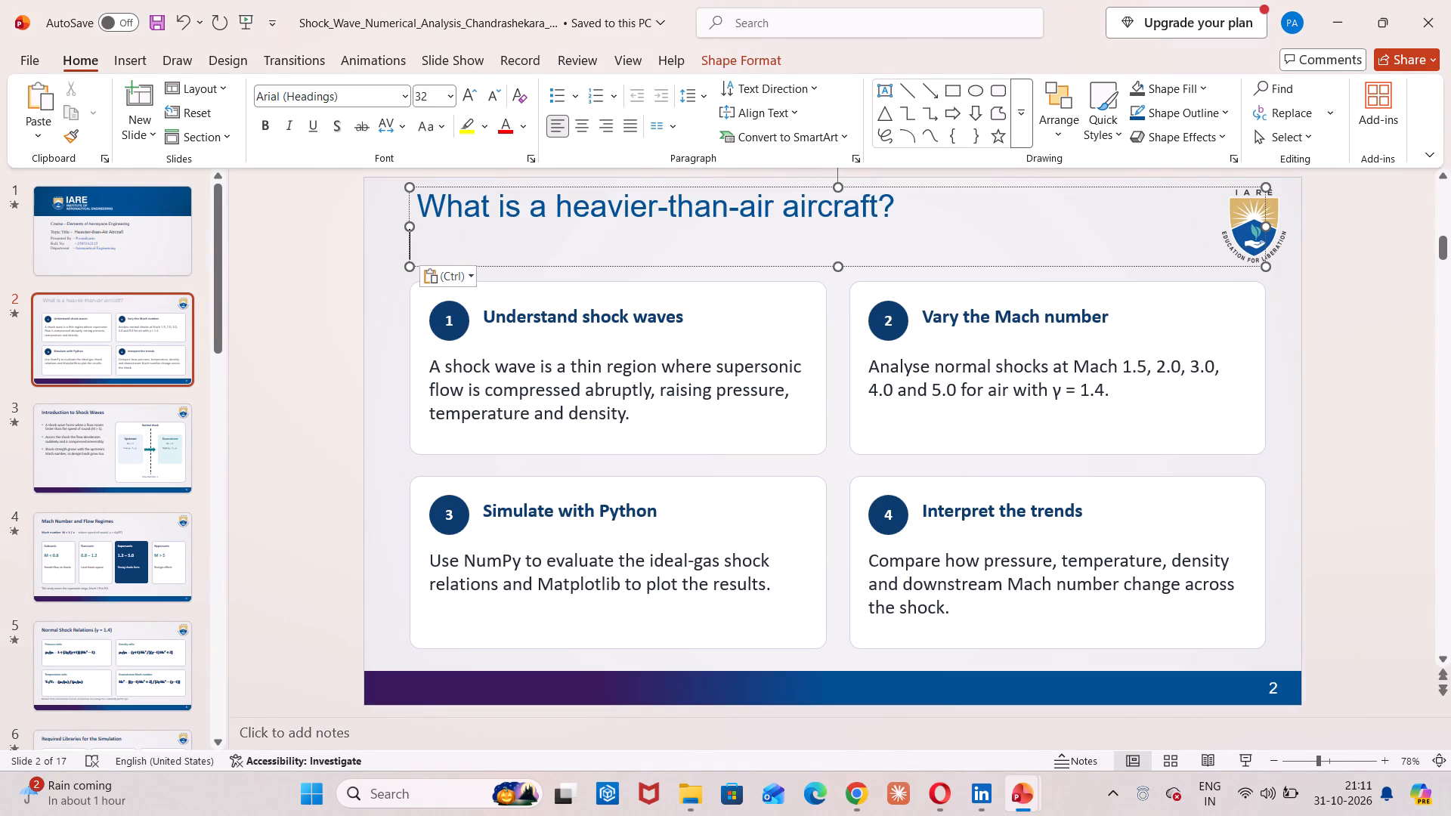
Move slide 2's title box slightly lower, level with the college logo.
left_click(580, 208)
key("ctrl+a")
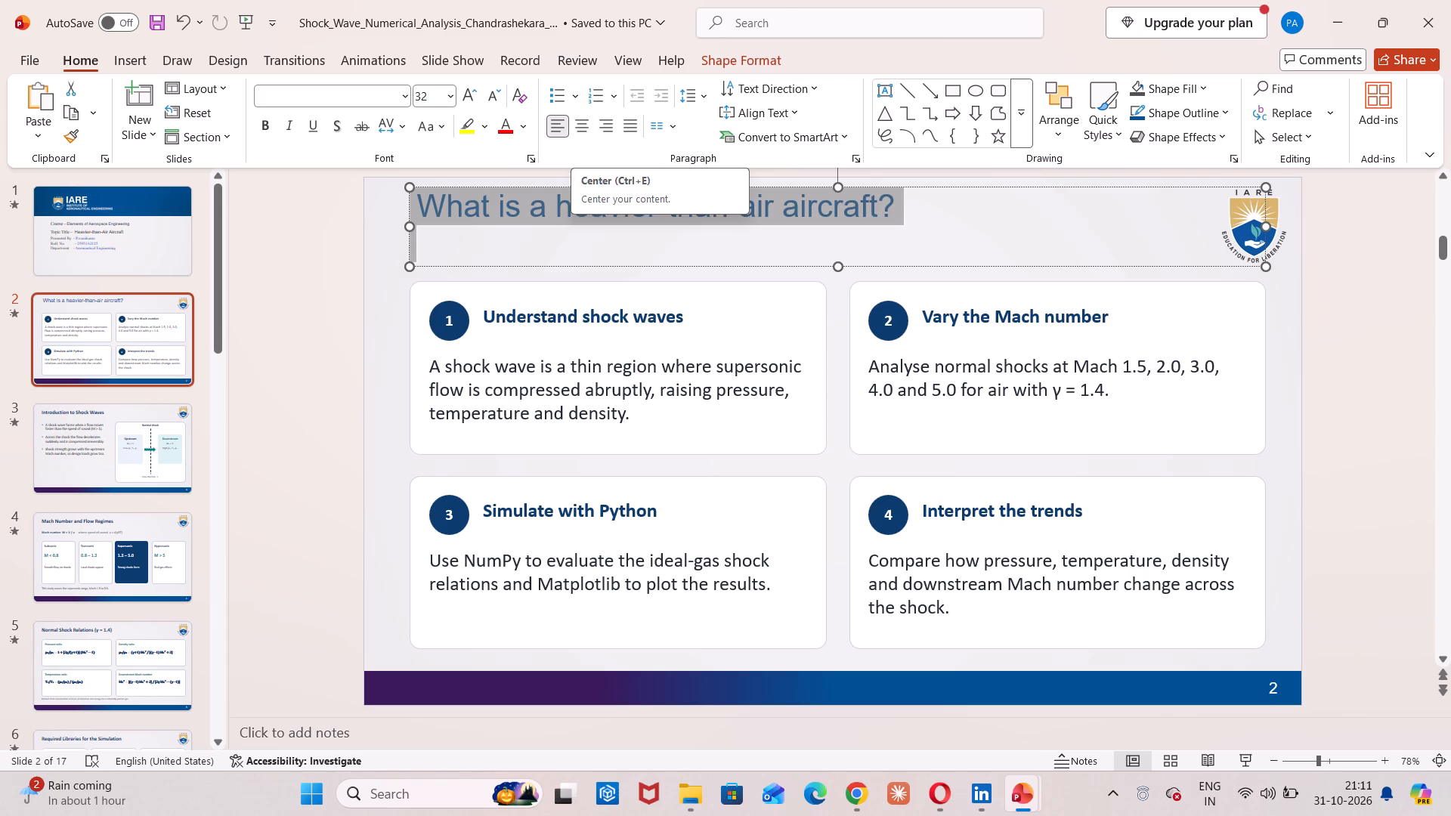
left_click_drag(631, 187, 632, 206)
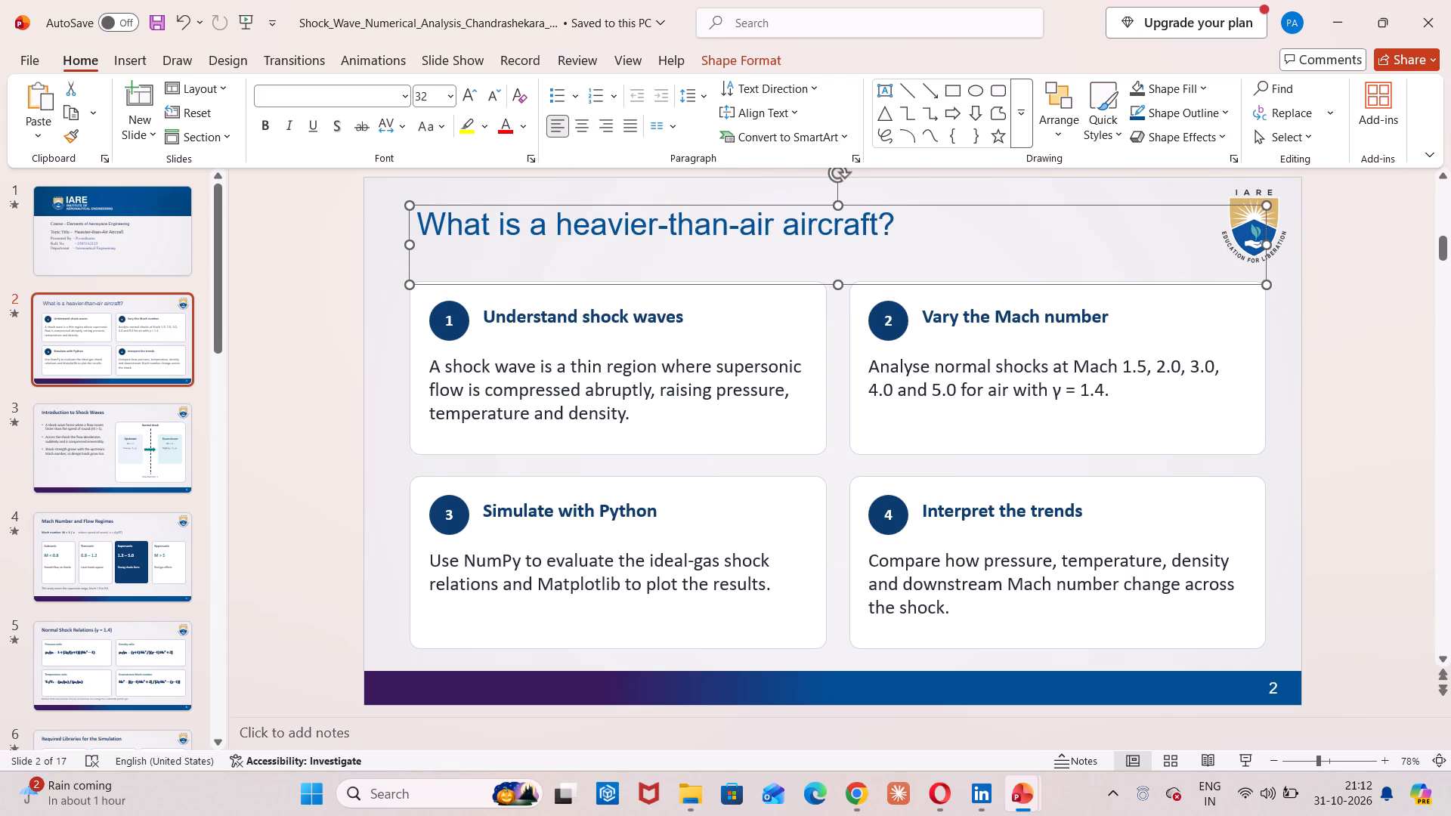
Clear the text formatting of the pasted title on slide 2.
triple_click(632, 217)
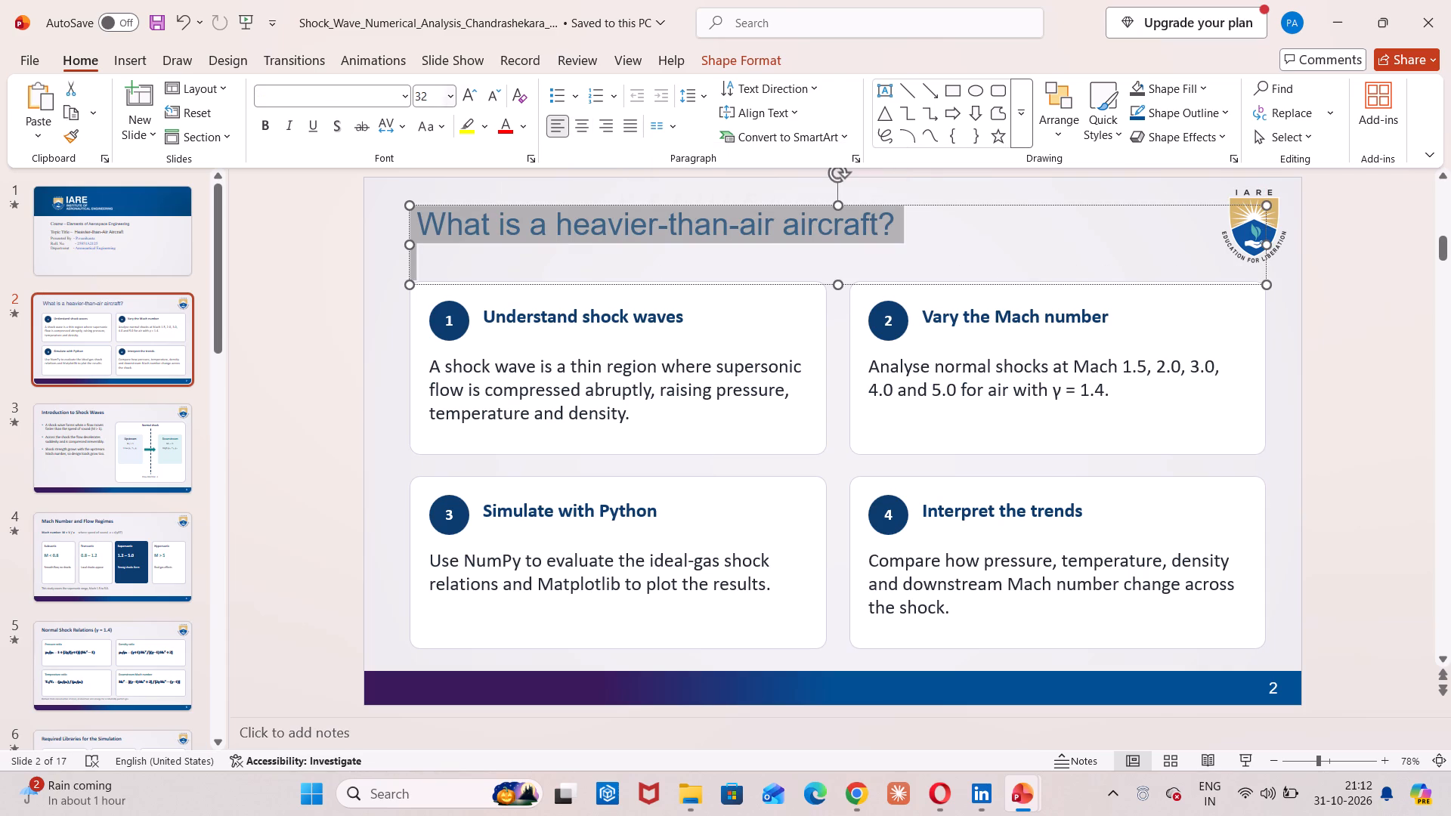
left_click(259, 124)
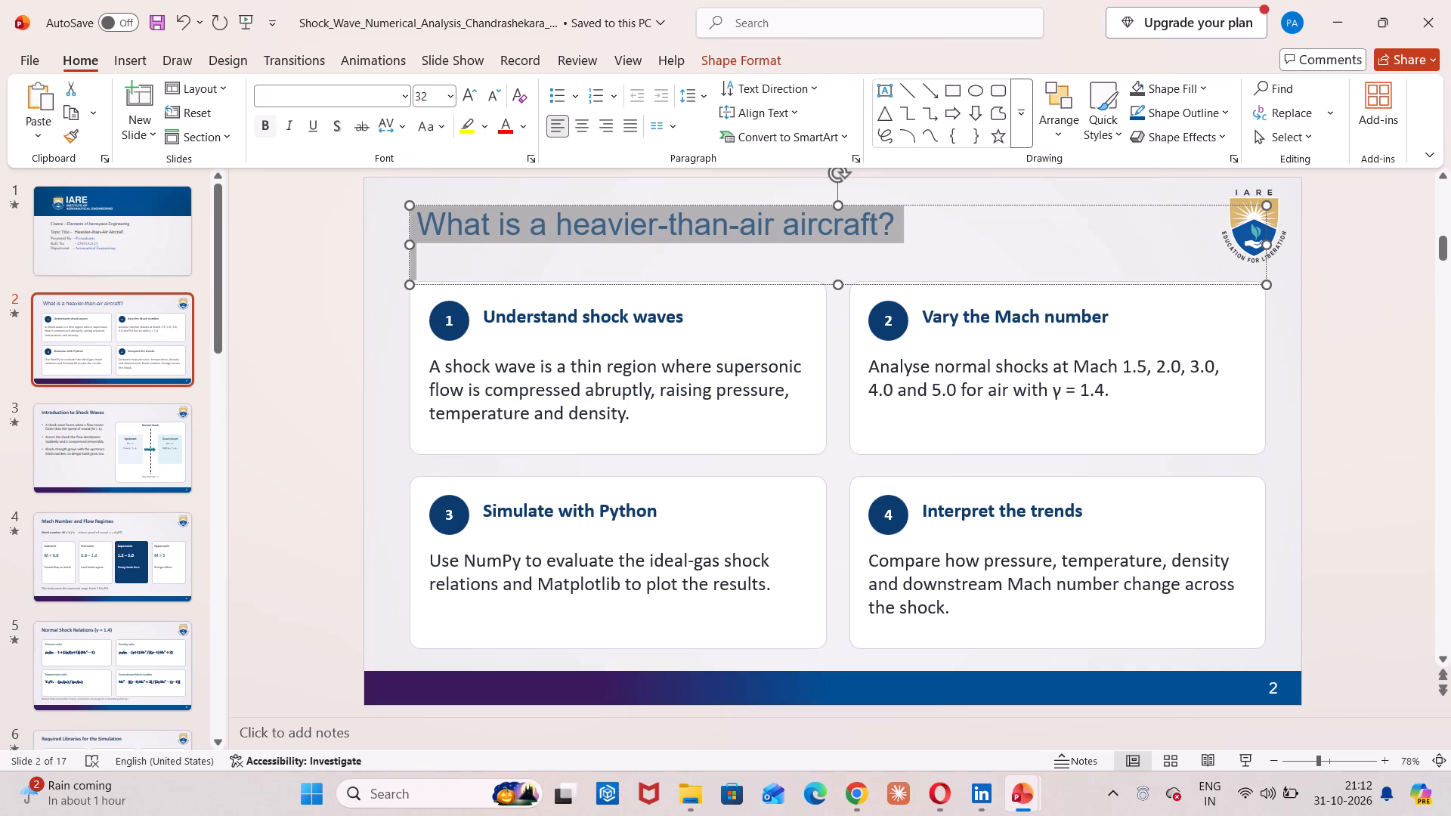
left_click(259, 124)
left_click(259, 124)
left_click(517, 85)
left_click(517, 85)
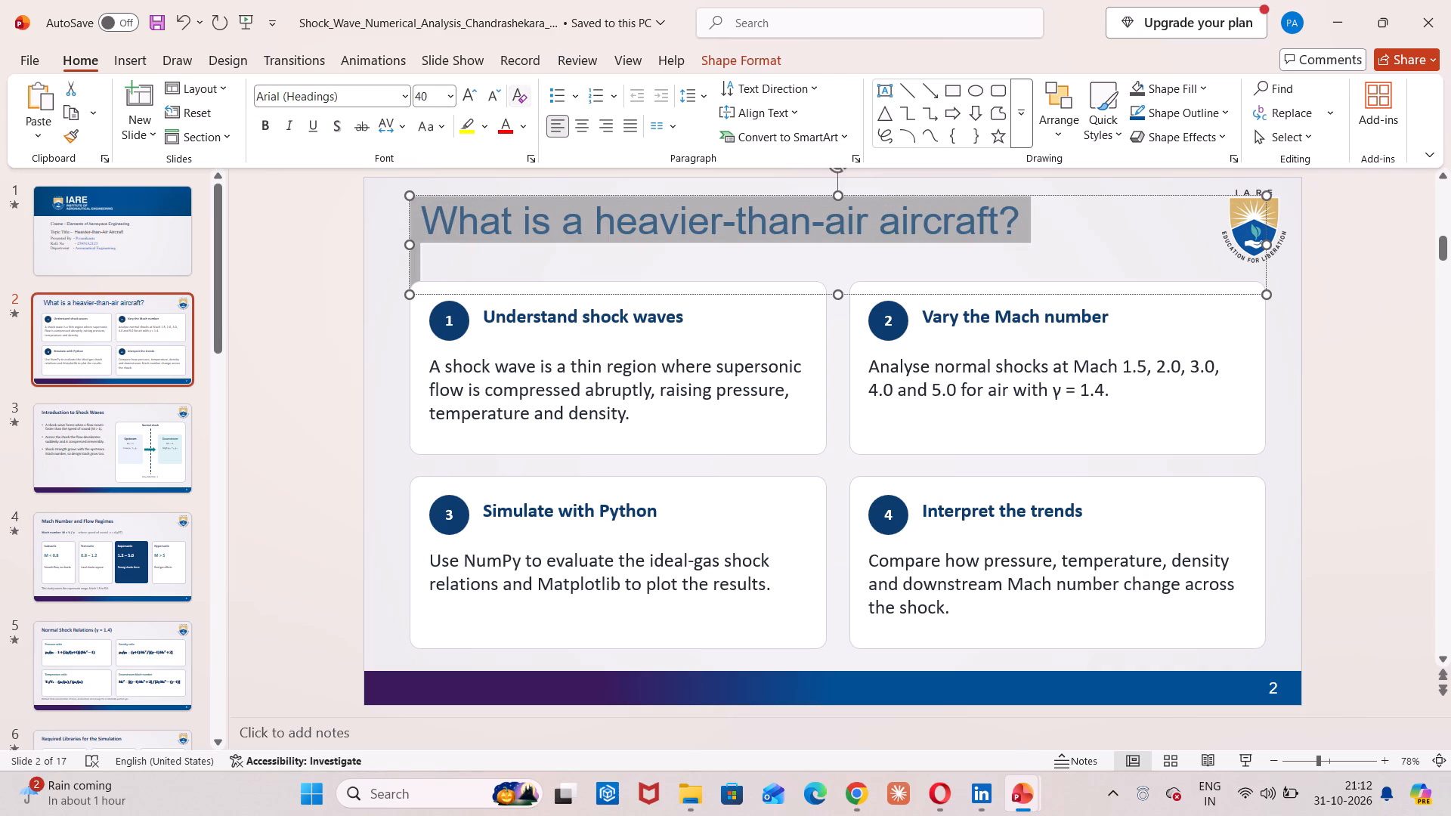
left_click(517, 85)
left_click(517, 85)
triple_click(517, 85)
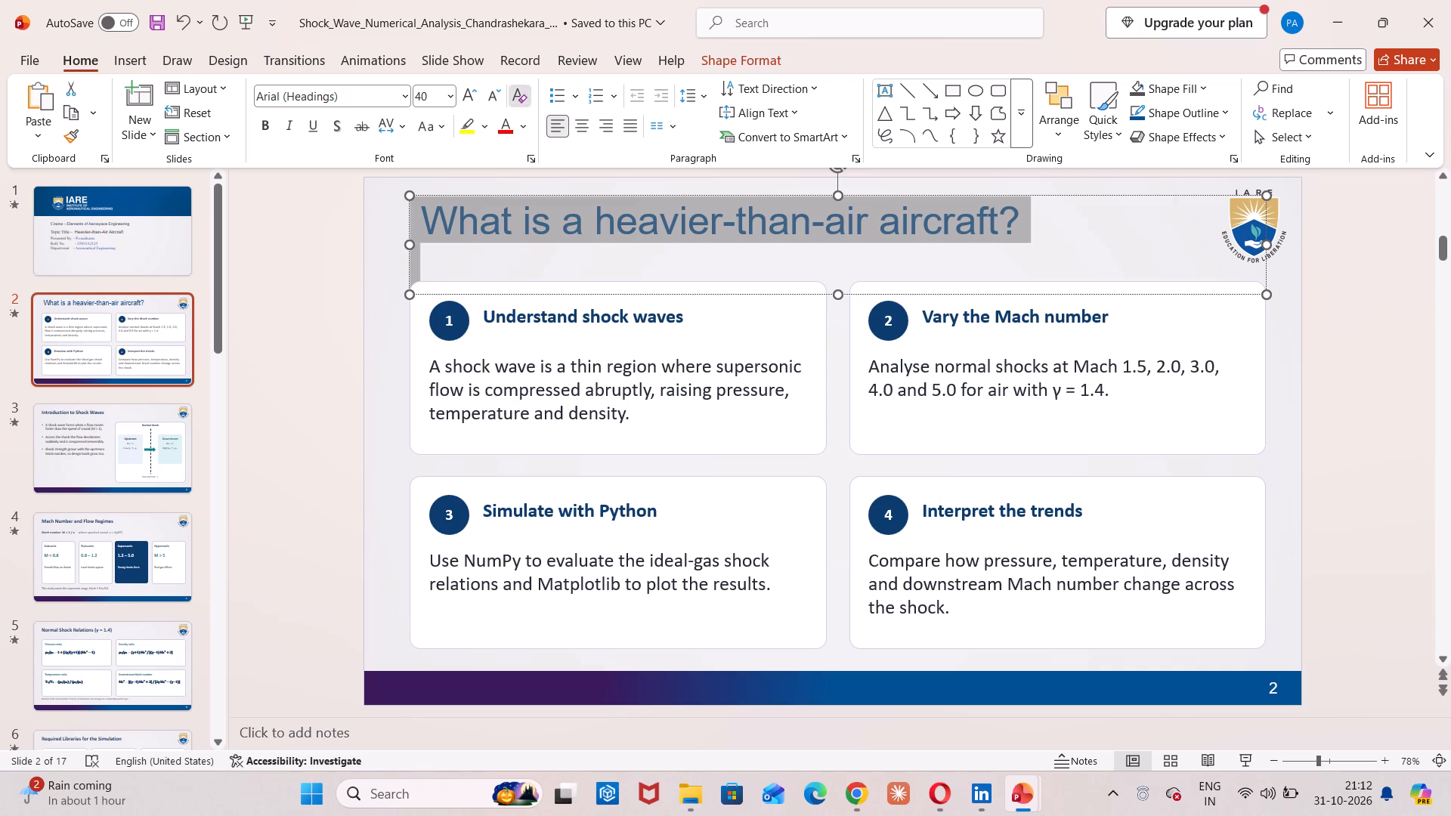
left_click(517, 85)
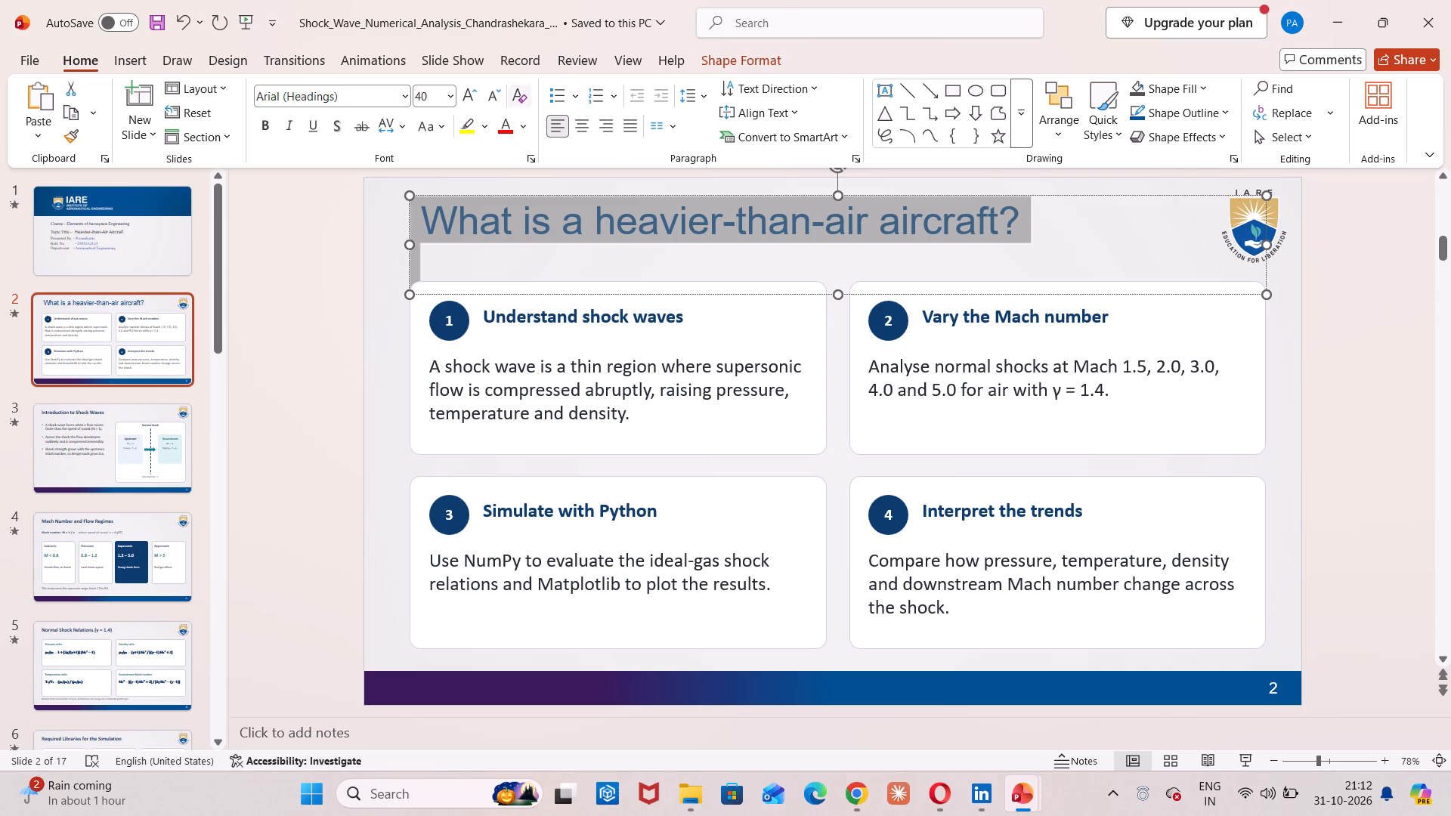
Give slide 2's title a very dark grey theme font colour and a font size of 32.
left_click(519, 100)
left_click(521, 124)
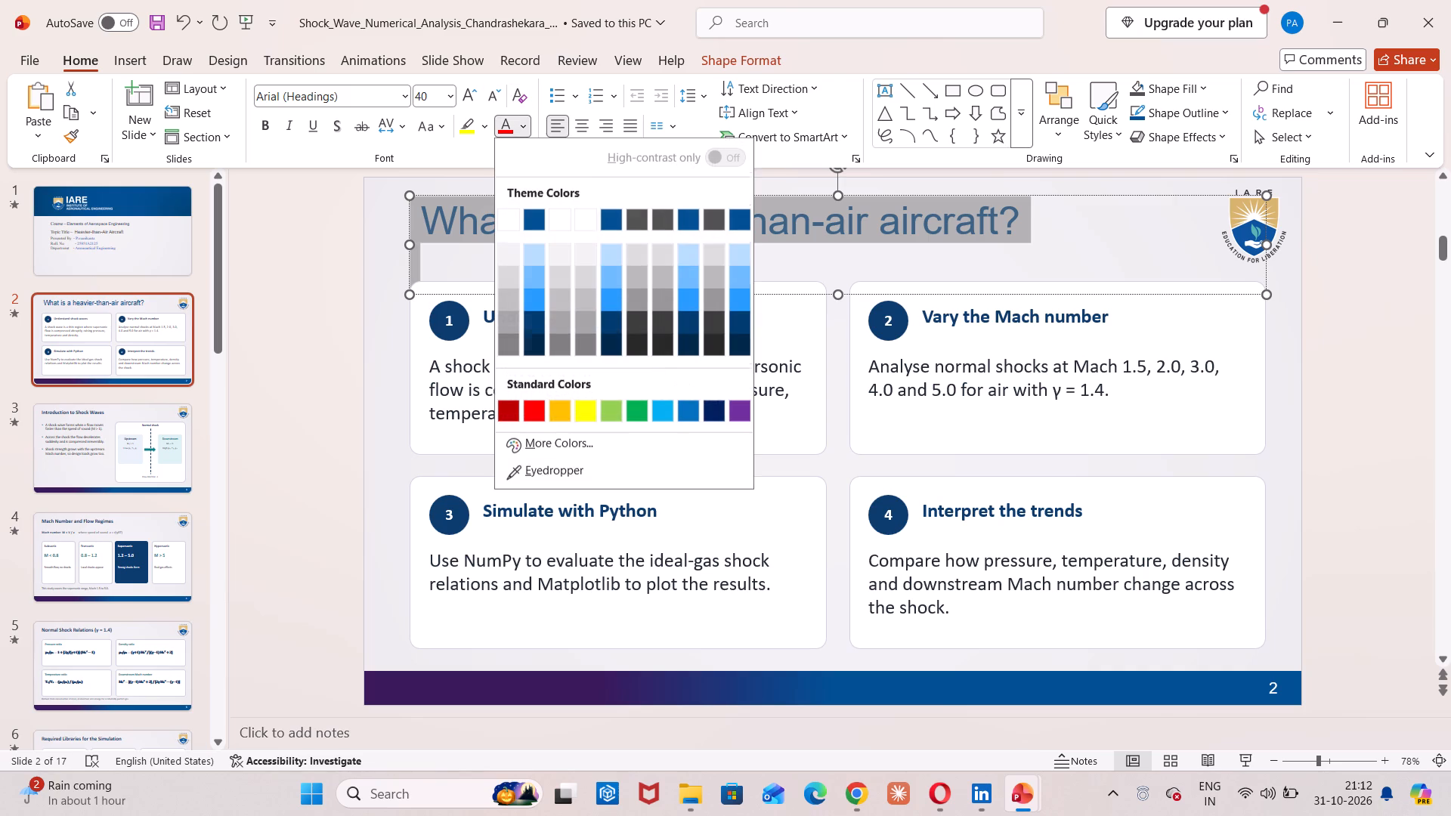
left_click(651, 341)
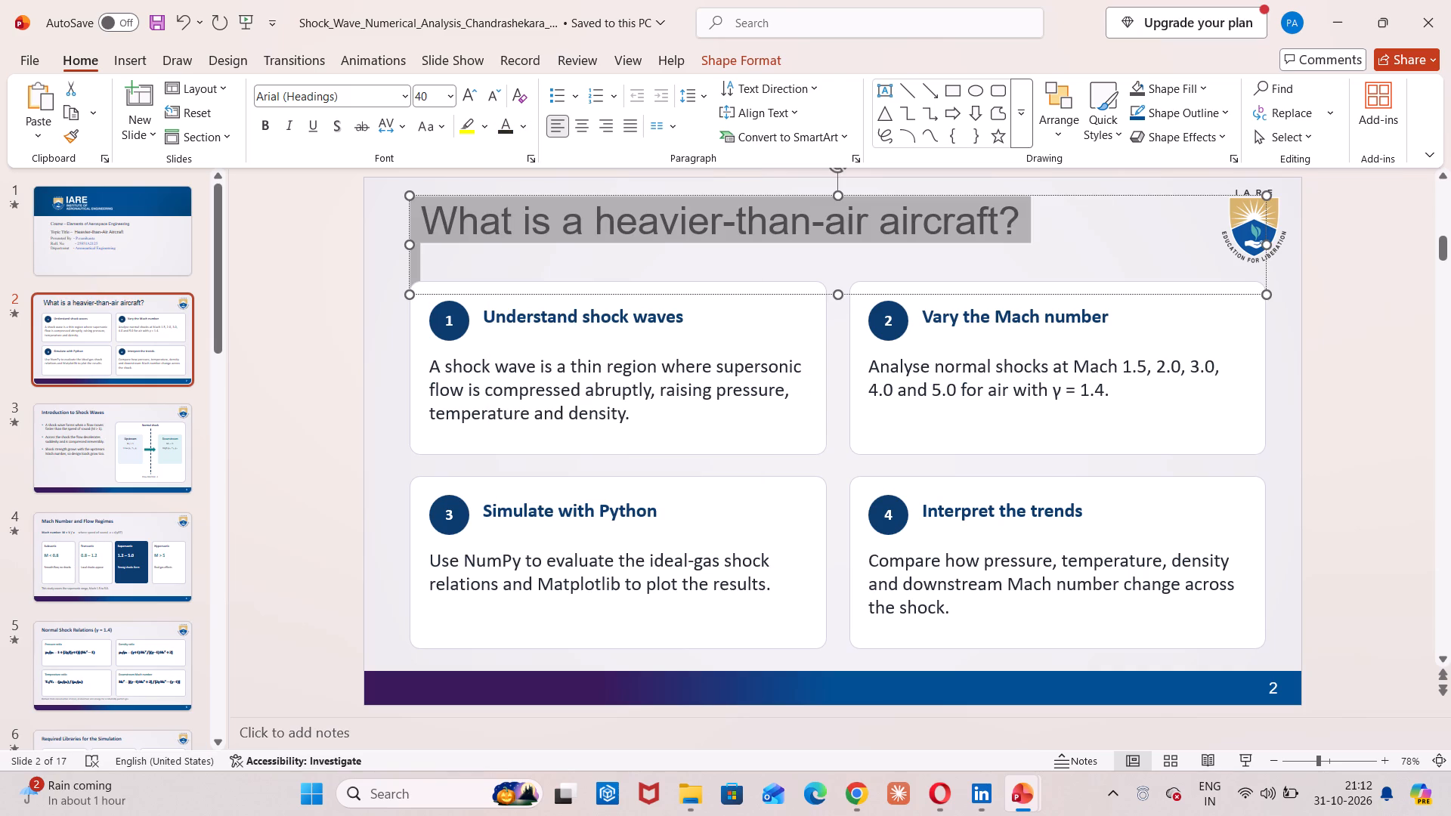
left_click(455, 93)
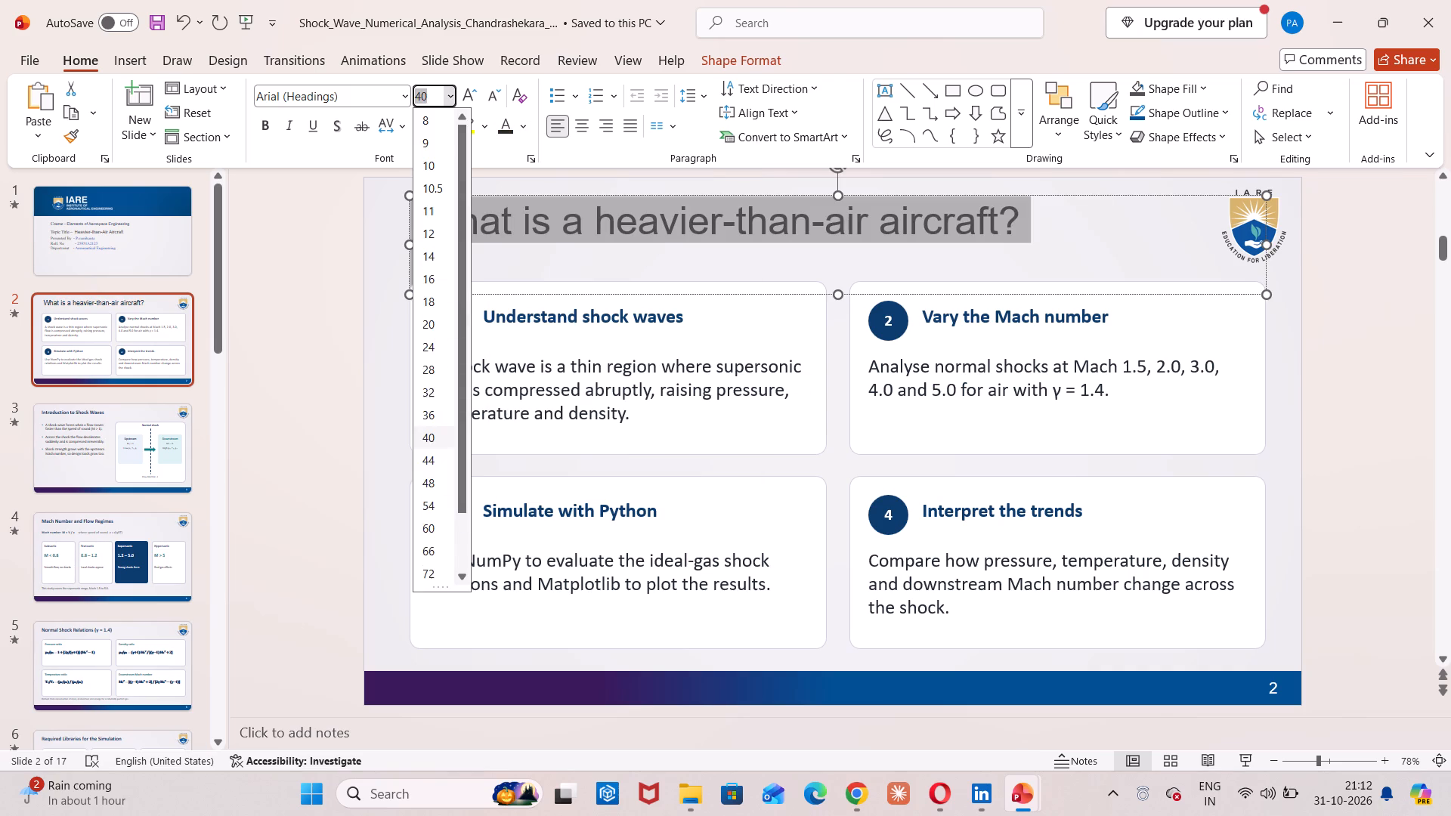
left_click(434, 385)
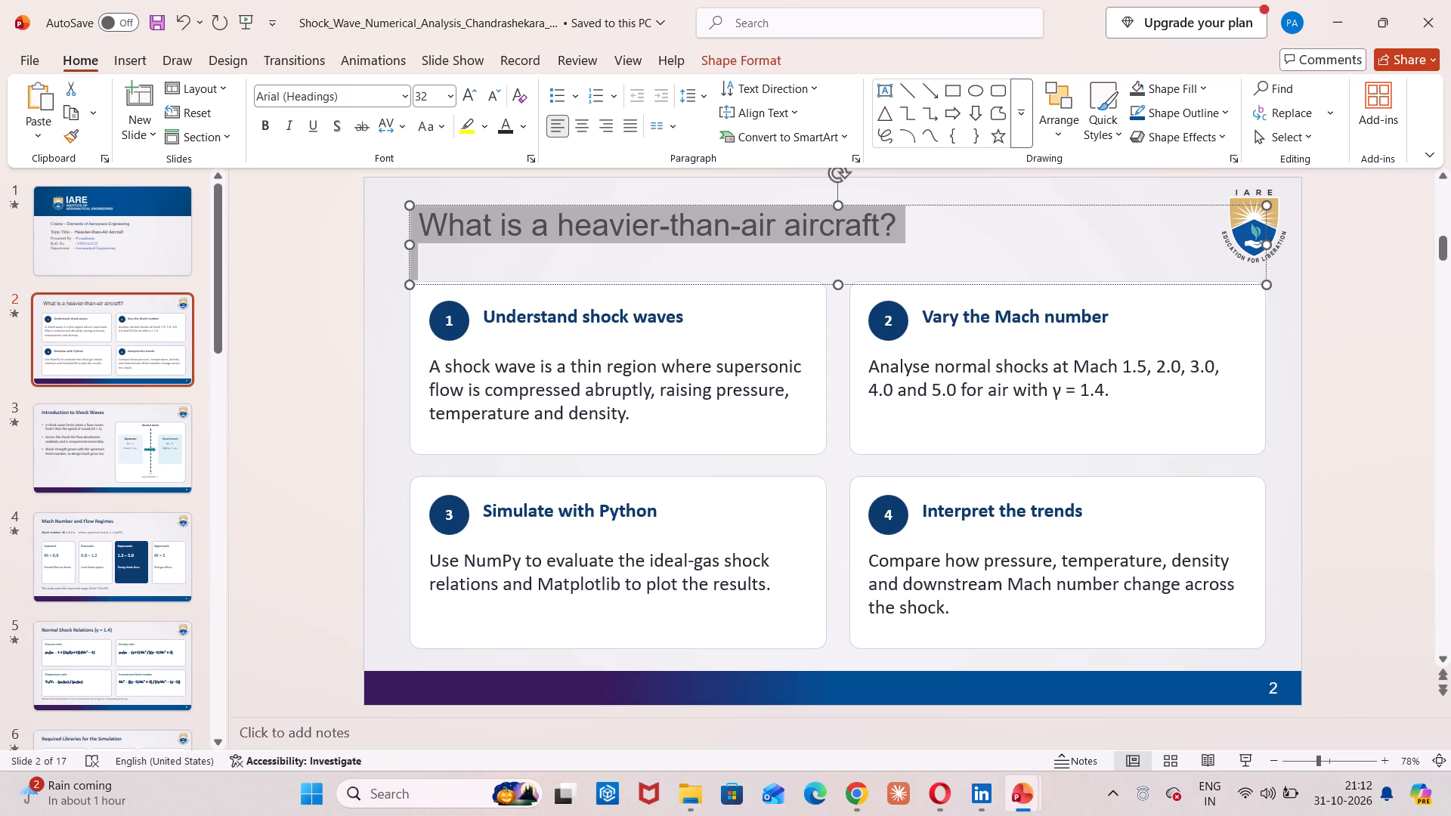
Remove the "Understand shock waves" card from slide 2, including its background, heading, number badge and description text.
left_click(521, 376)
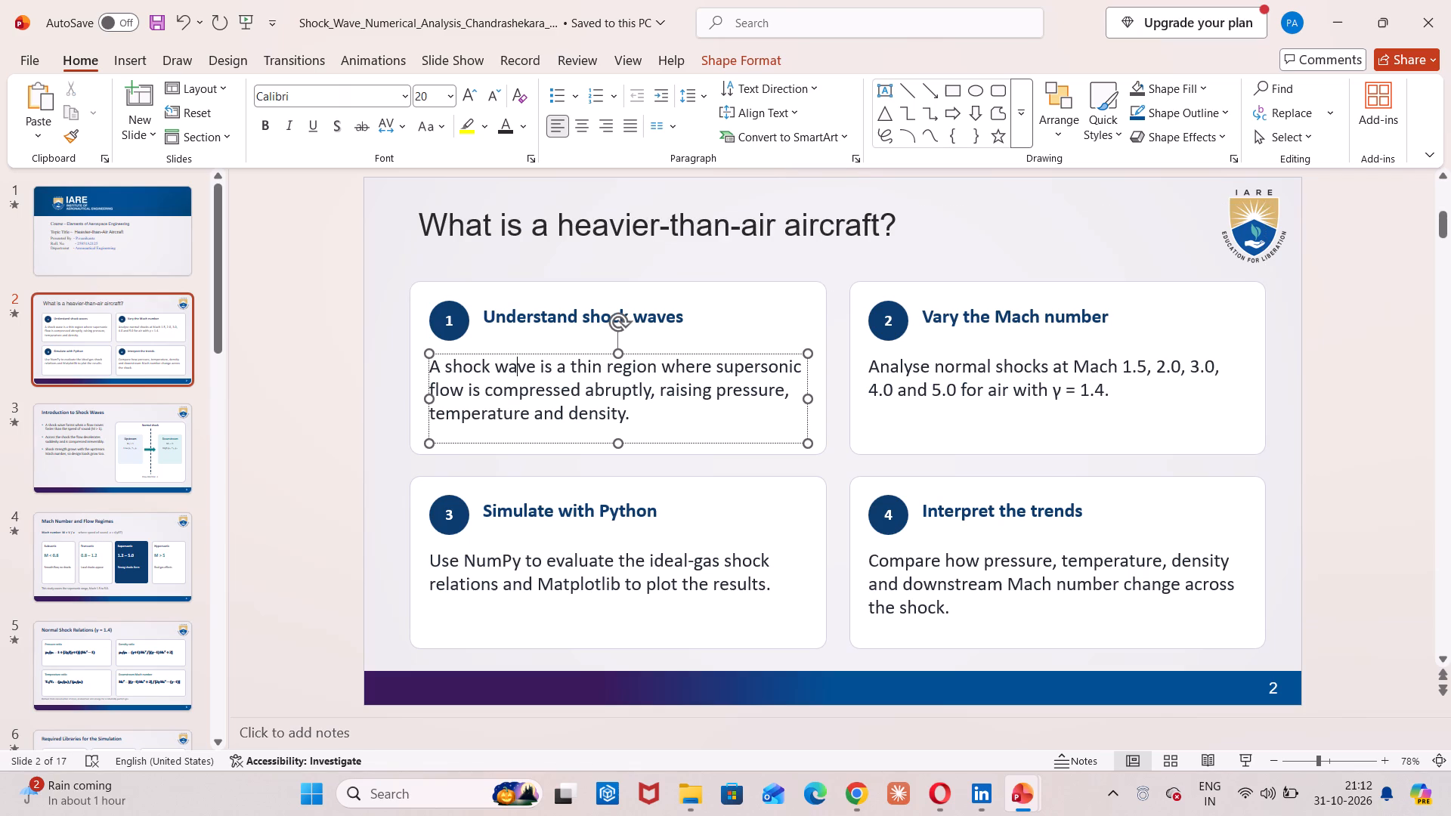
left_click(475, 275)
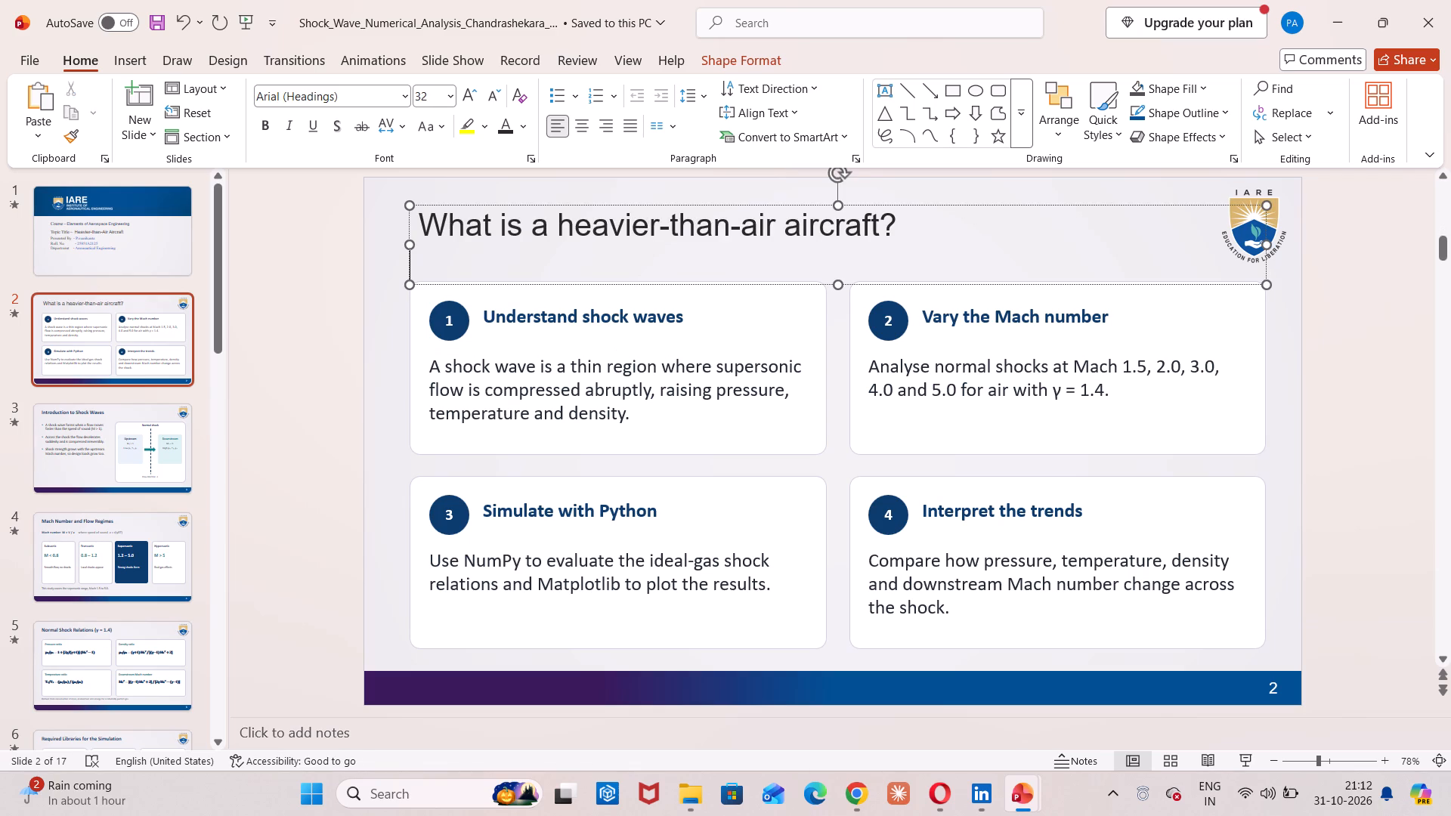
left_click(480, 301)
key("BackSpace")
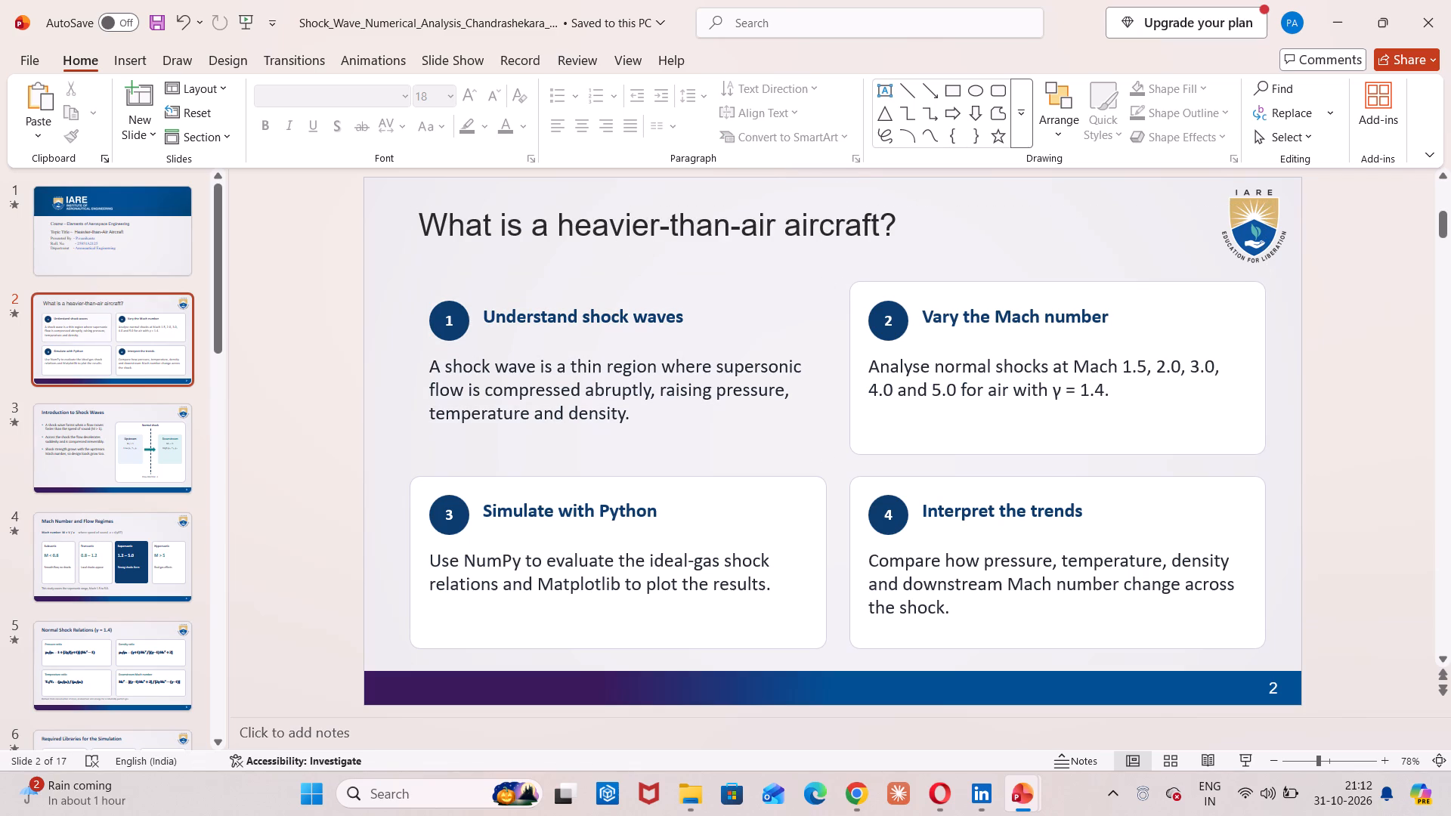
left_click(520, 335)
key("BackSpace")
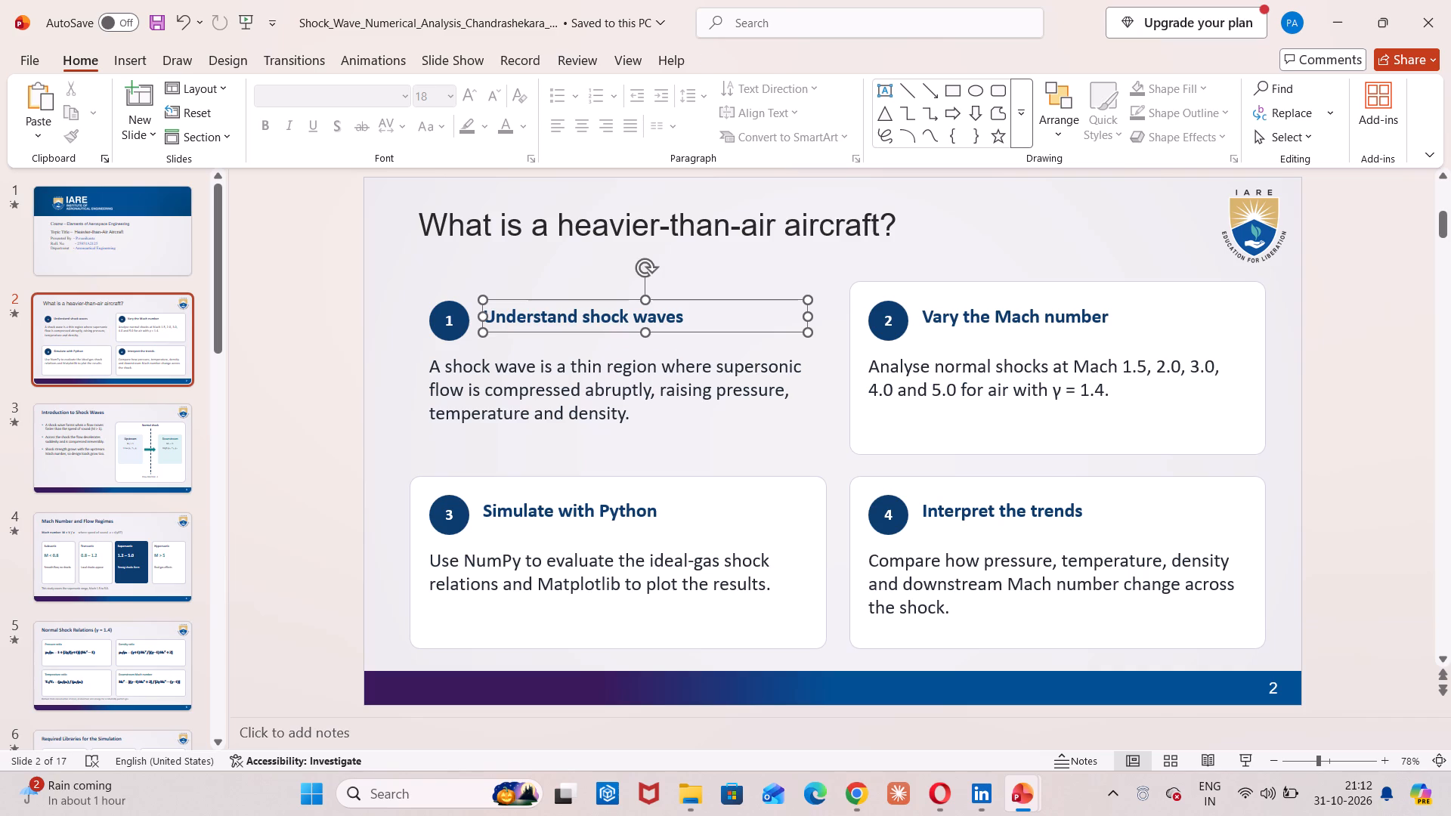
left_click(453, 335)
key("BackSpace")
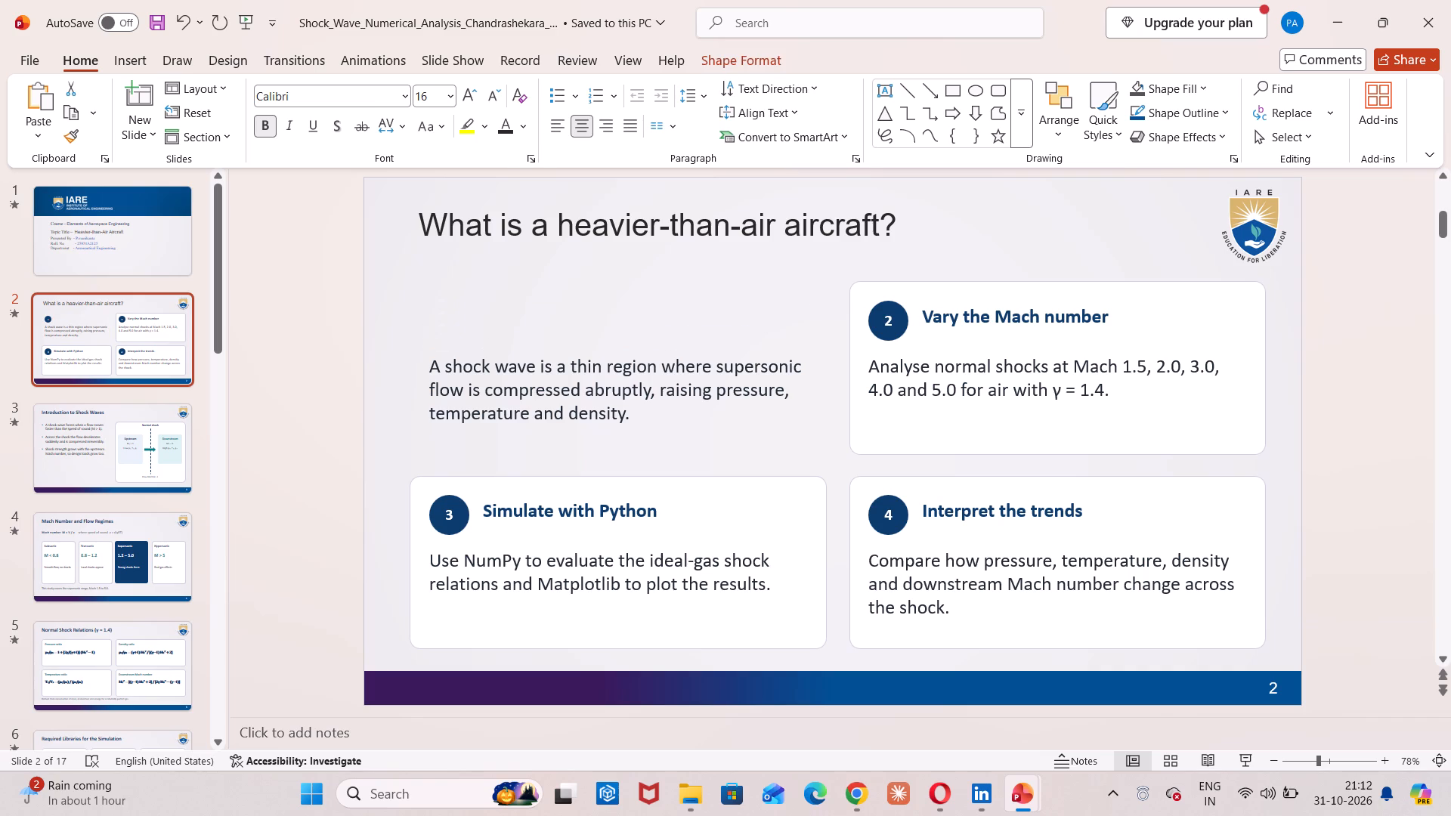
left_click(463, 358)
key("BackSpace")
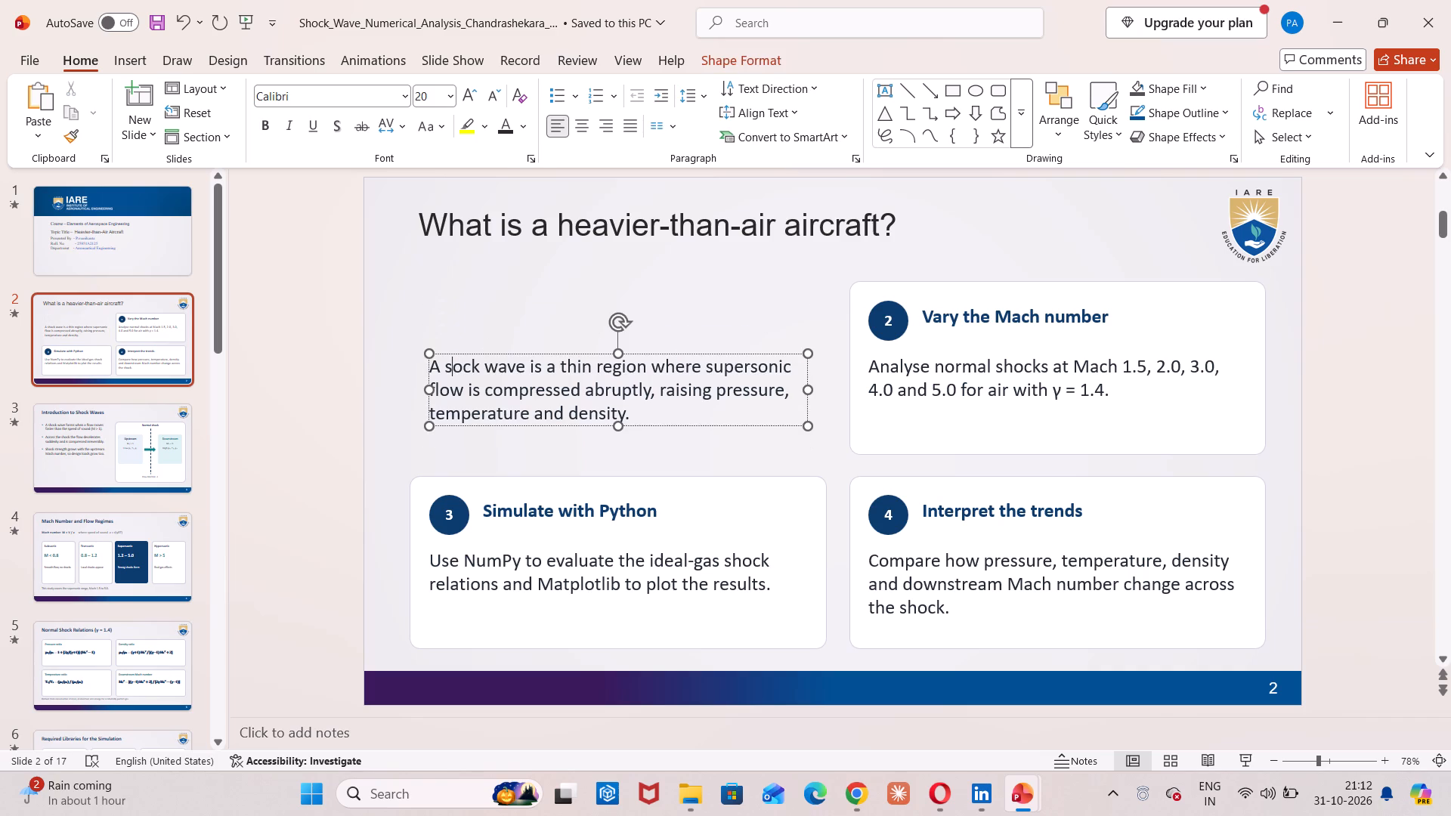
key("ctrl+a")
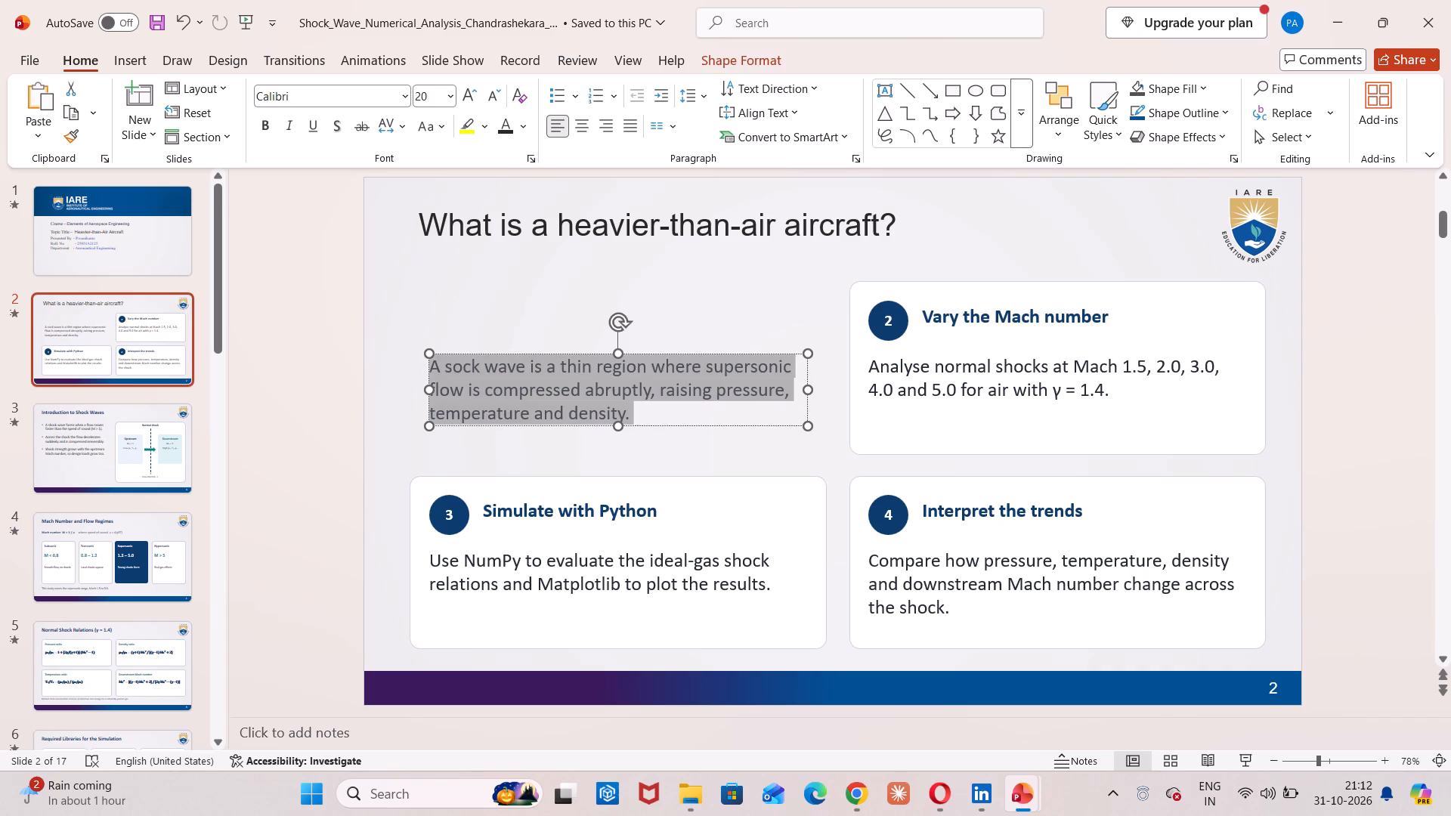
key("BackSpace")
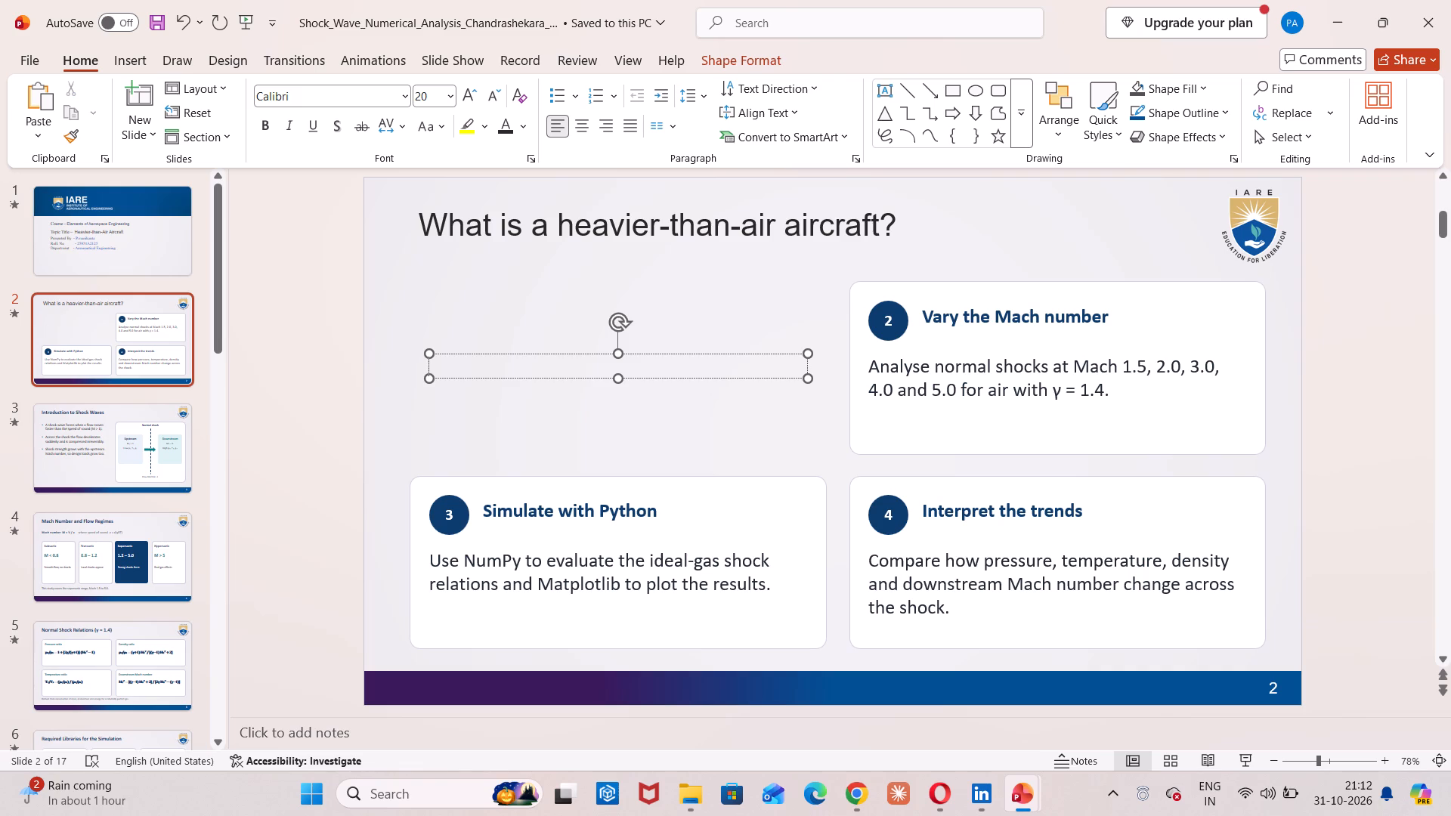
Clear the description text in the "Vary the Mach number" card on slide 2.
left_click(934, 387)
key("BackSpace")
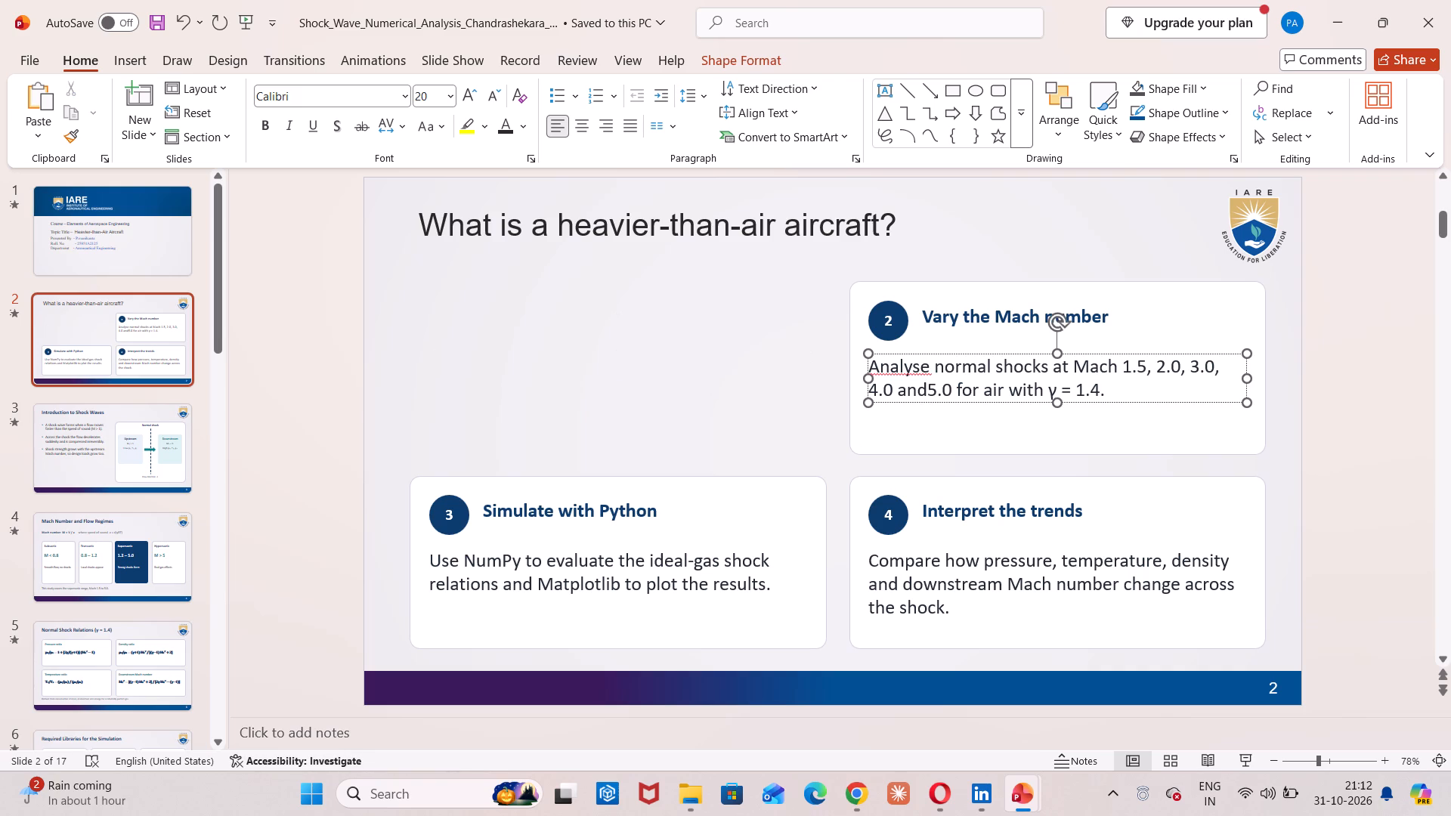
key("ctrl+s")
key("ctrl+a")
key("BackSpace")
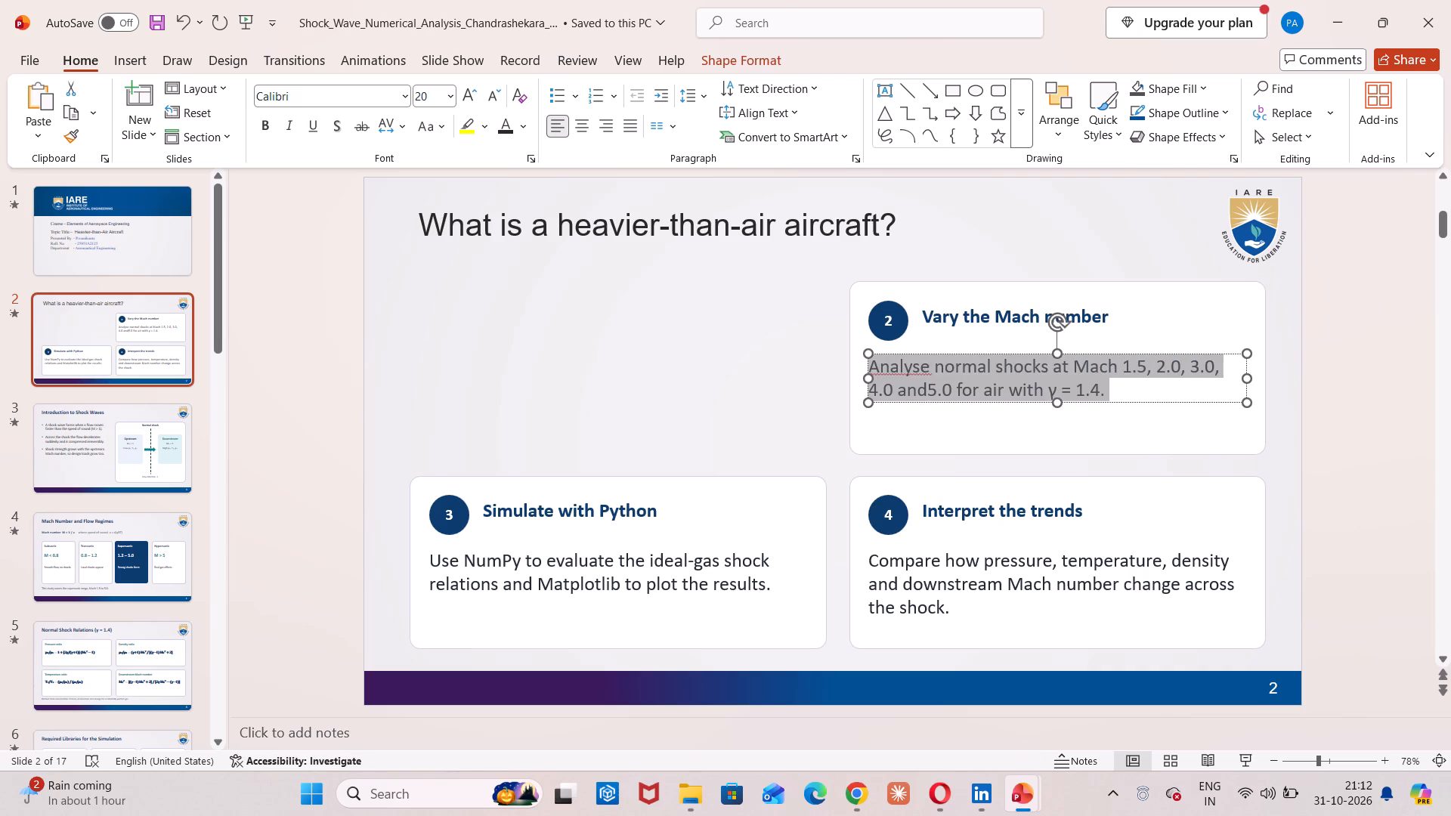
Remove the rest of the "Vary the Mach number" card from slide 2: its heading, background and number badge.
left_click(989, 320)
key("BackSpace")
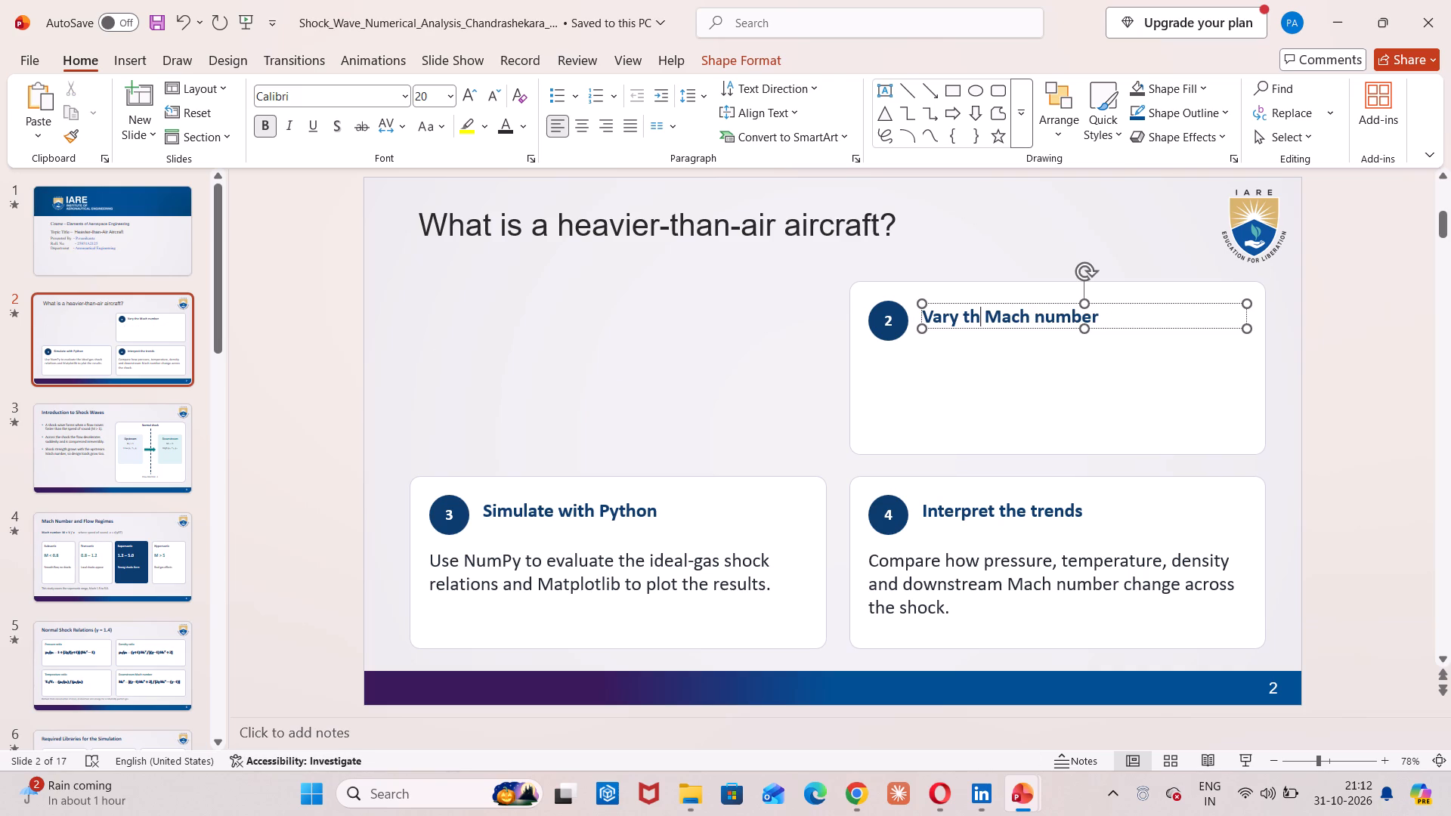
key("ctrl+a")
key("BackSpace")
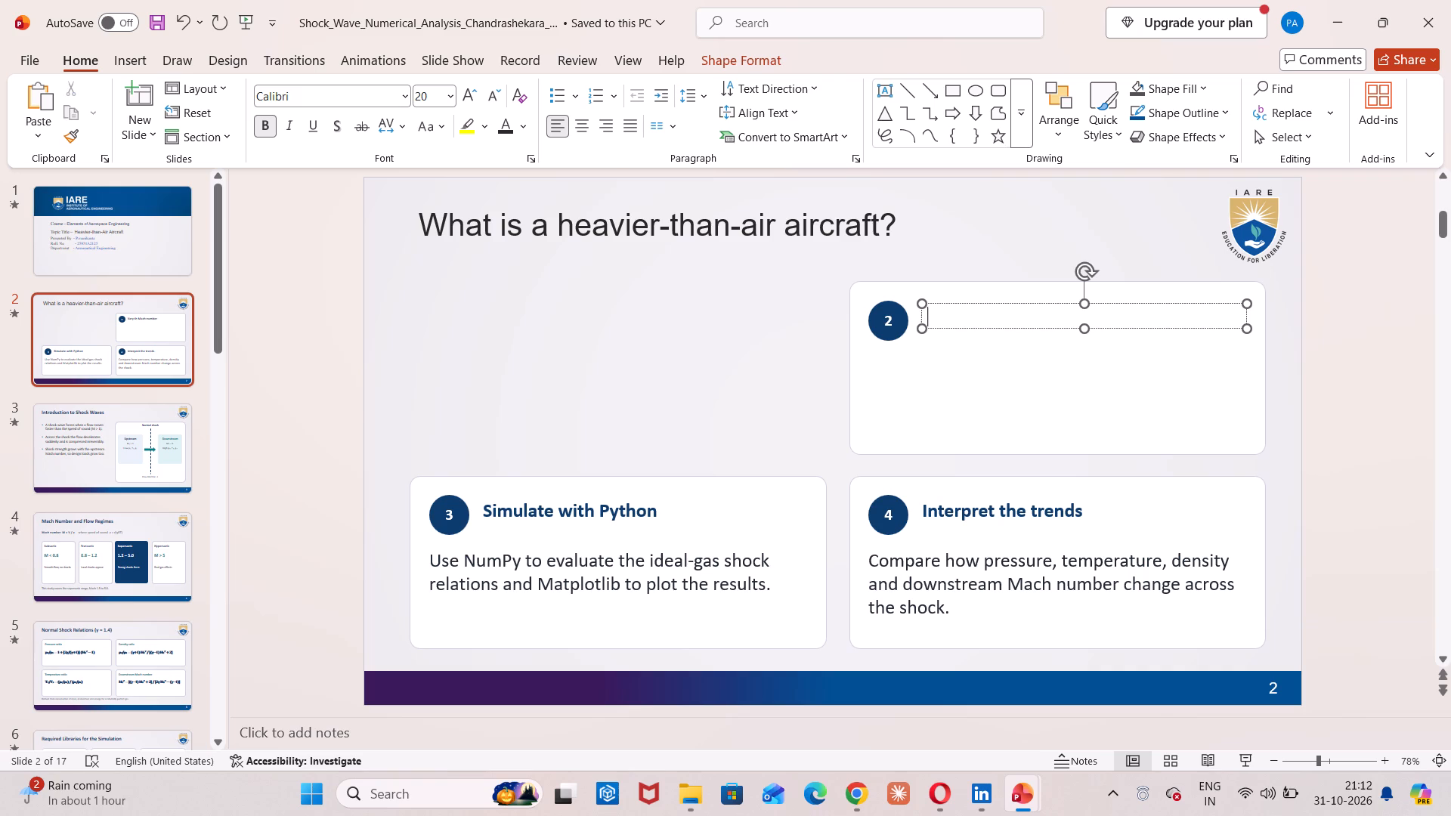
left_click(931, 345)
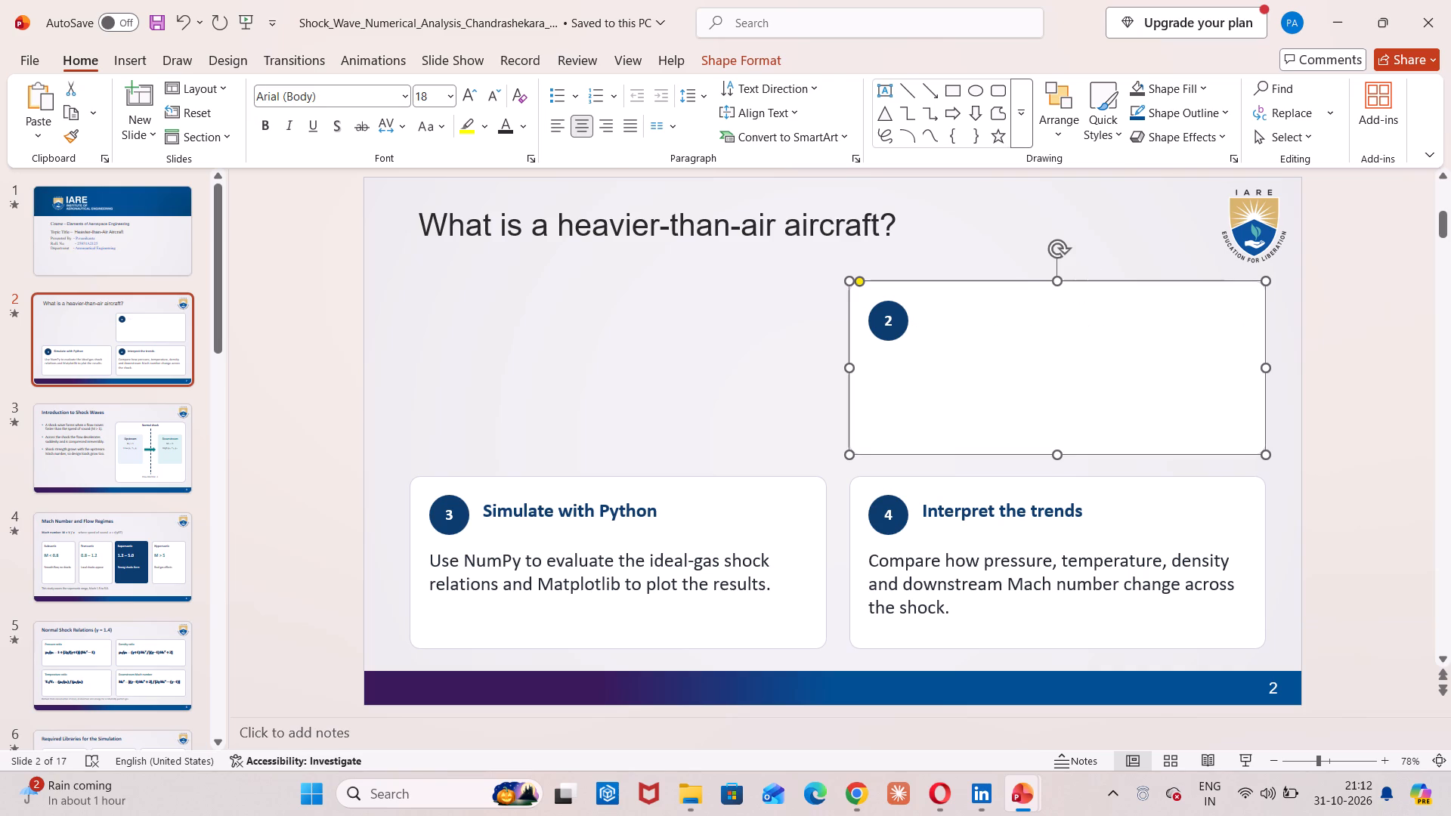
key("BackSpace")
left_click(883, 308)
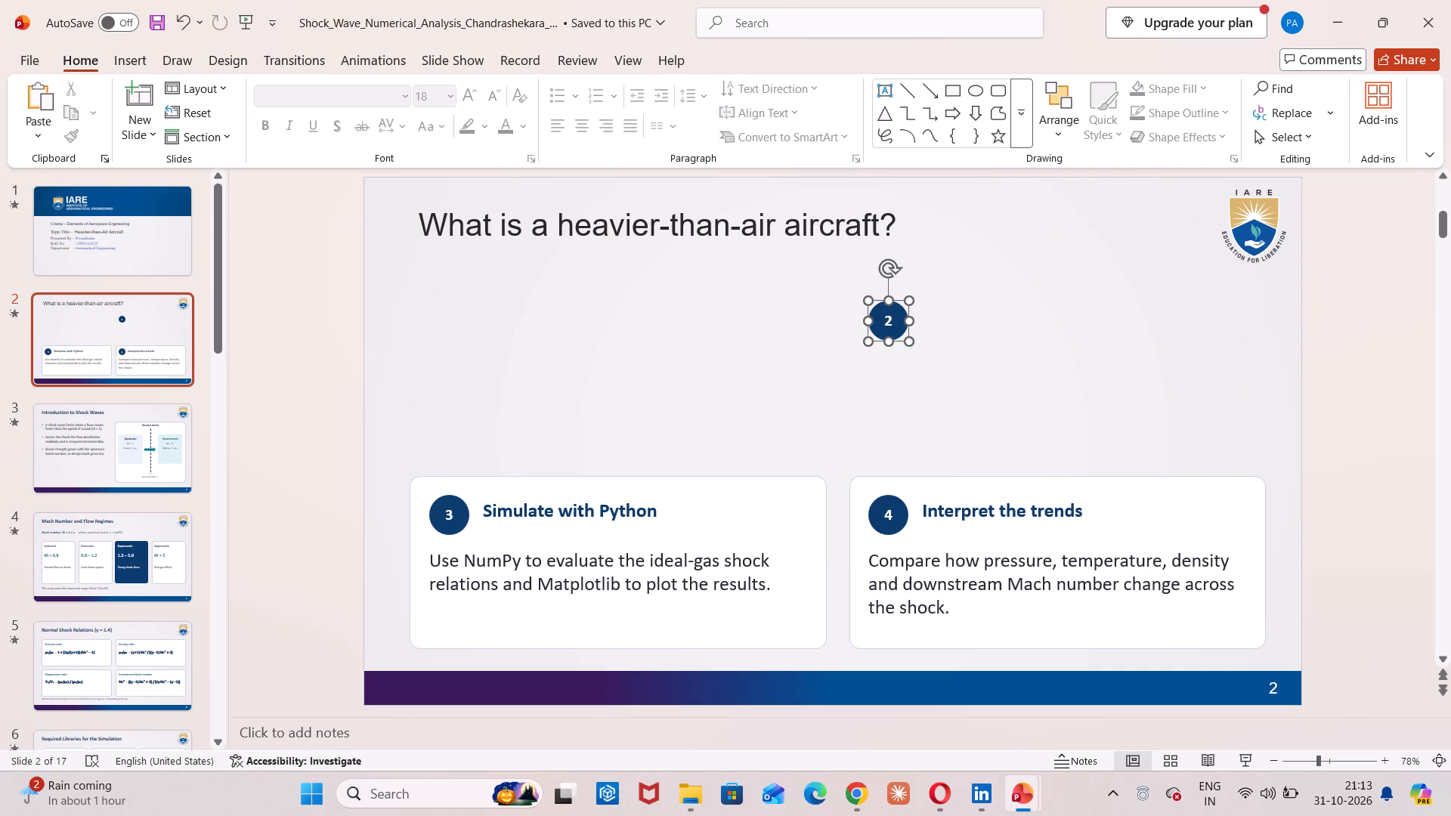
key("BackSpace")
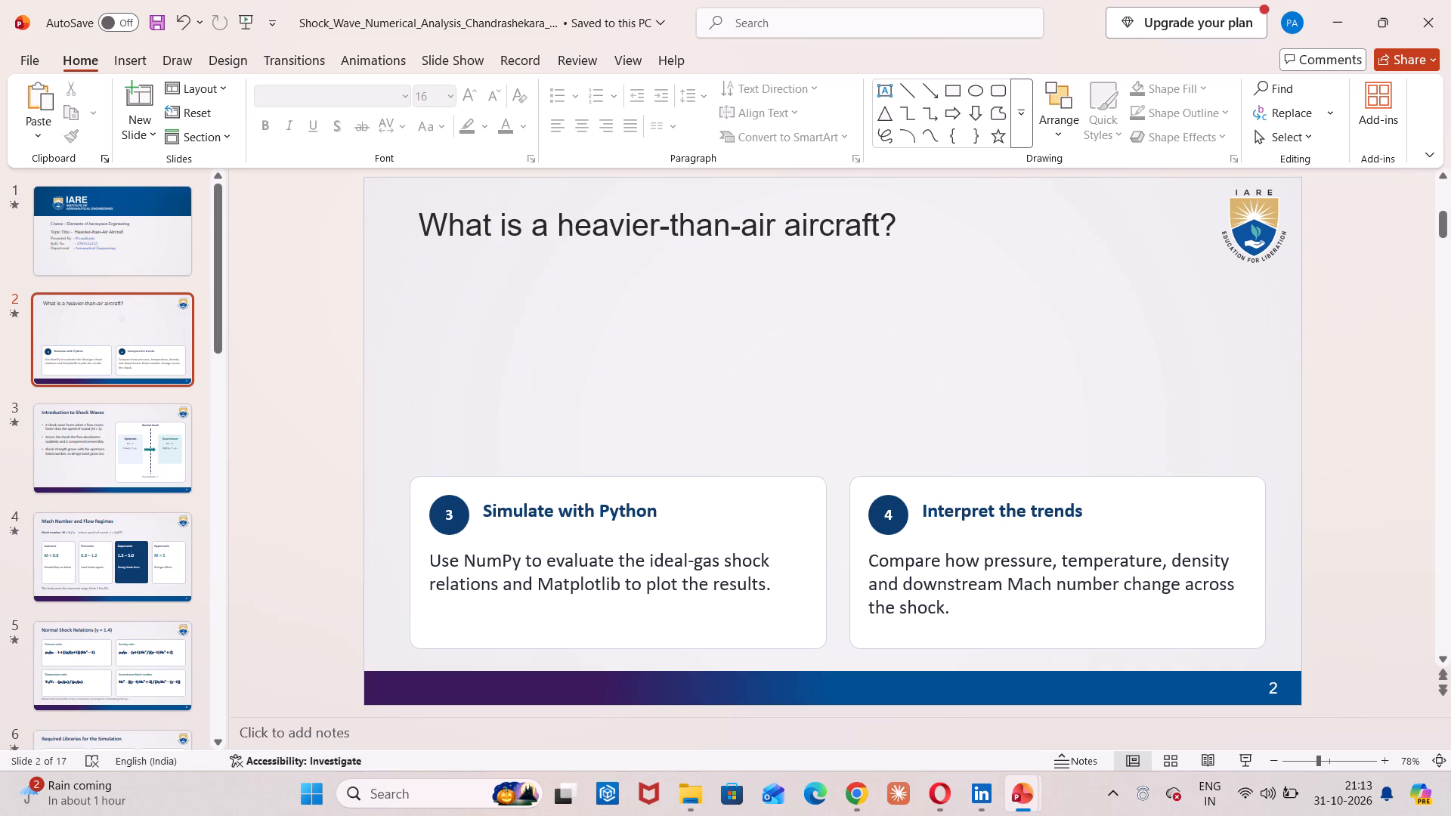
Remove the "Simulate with Python" card from slide 2, including its heading, description text, background and number badge.
left_click(597, 511)
key("ctrl+a")
key("BackSpace")
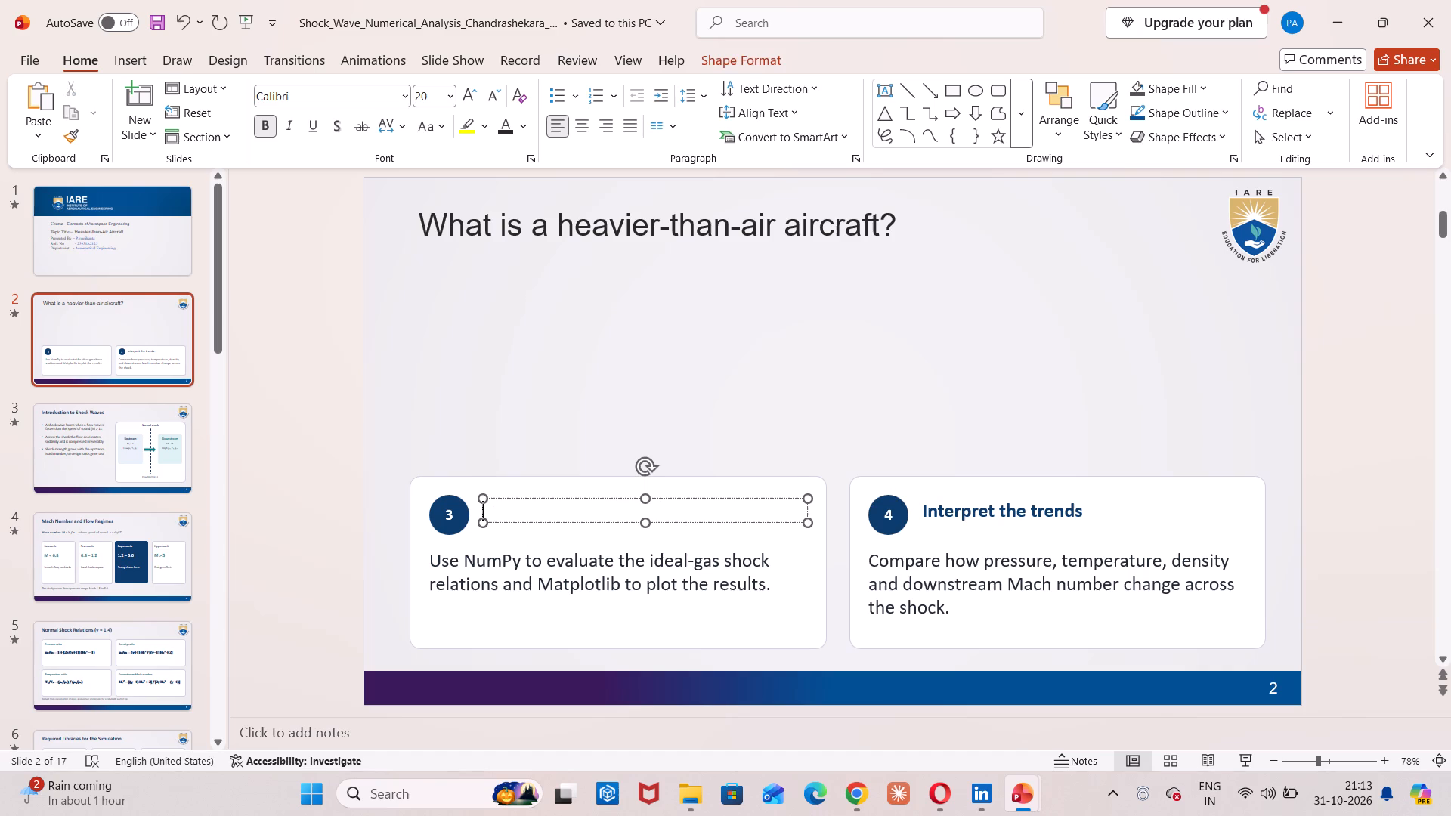
left_click(608, 572)
key("ctrl+a")
key("bracketright")
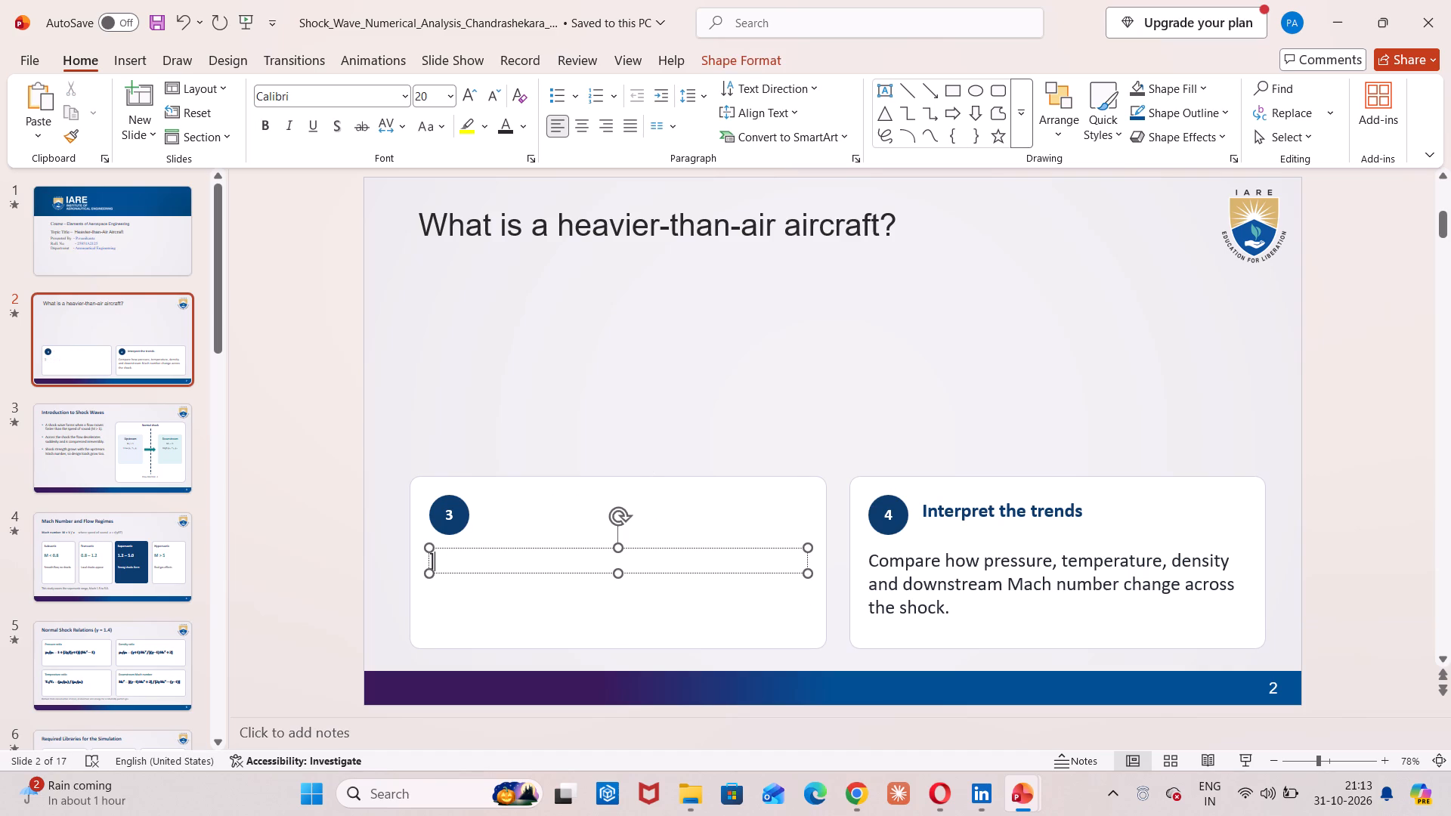
left_click(450, 517)
key("ctrl+a")
key("BackSpace")
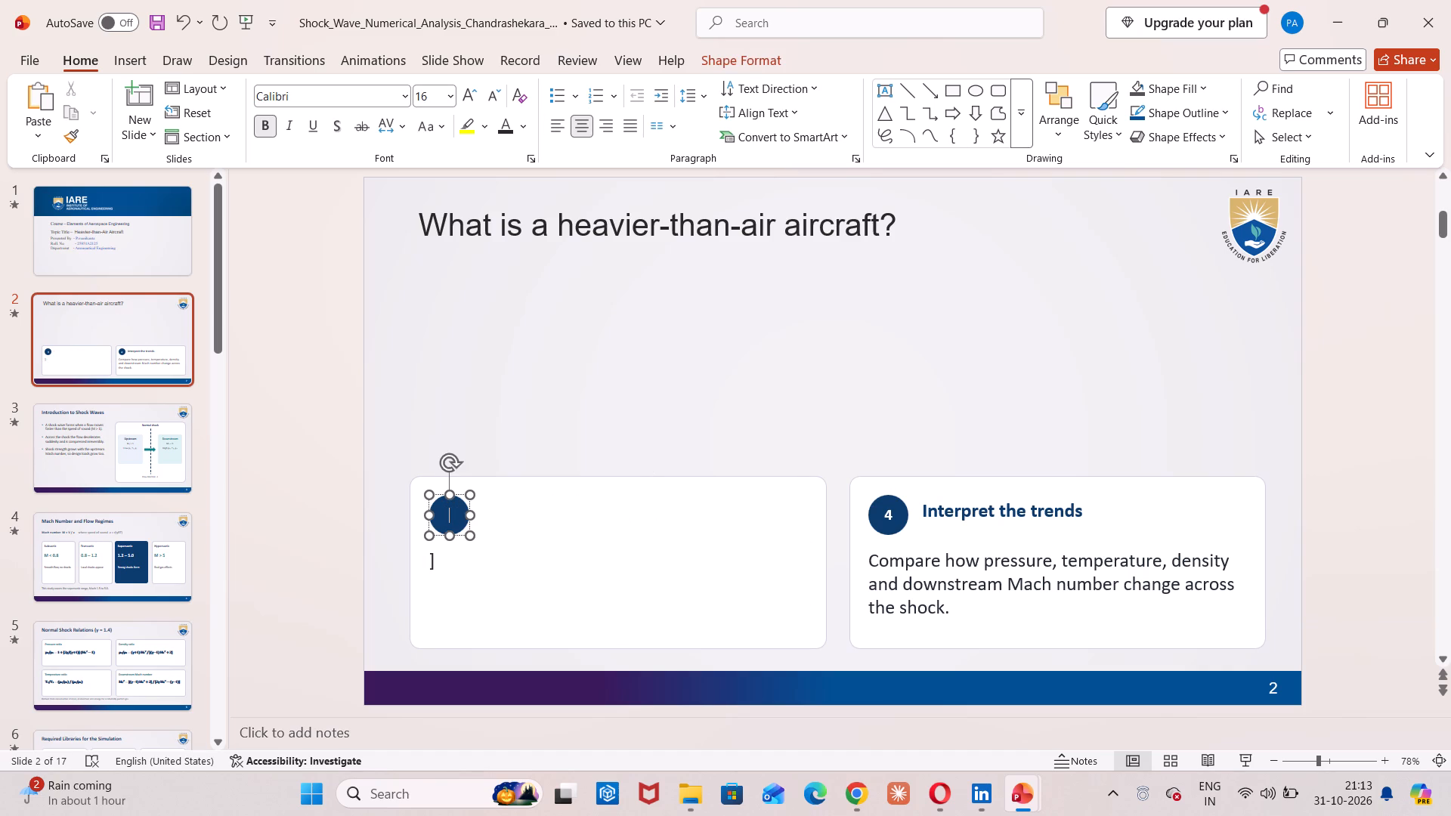
key("BackSpace")
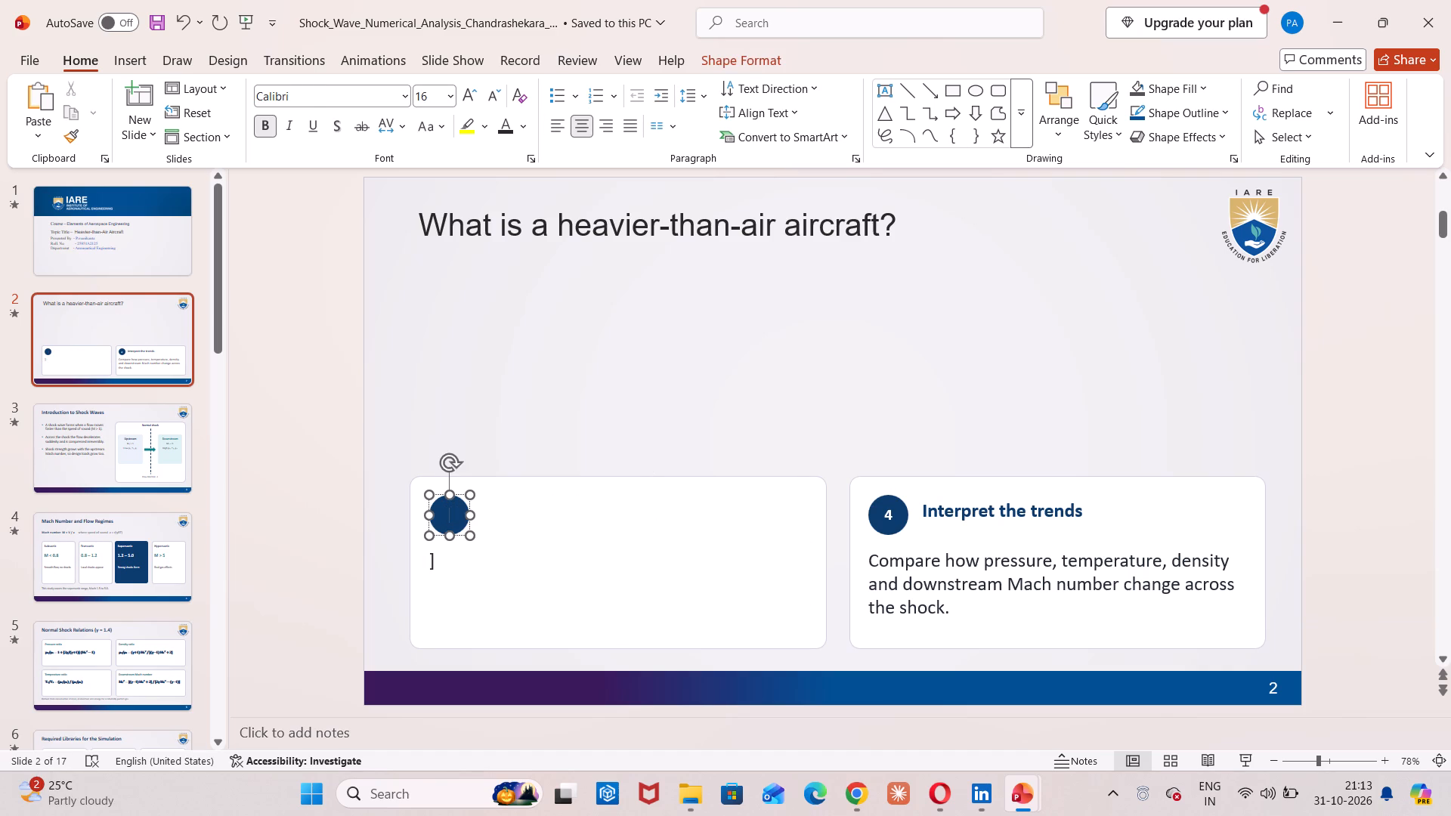
left_click(495, 539)
key("BackSpace")
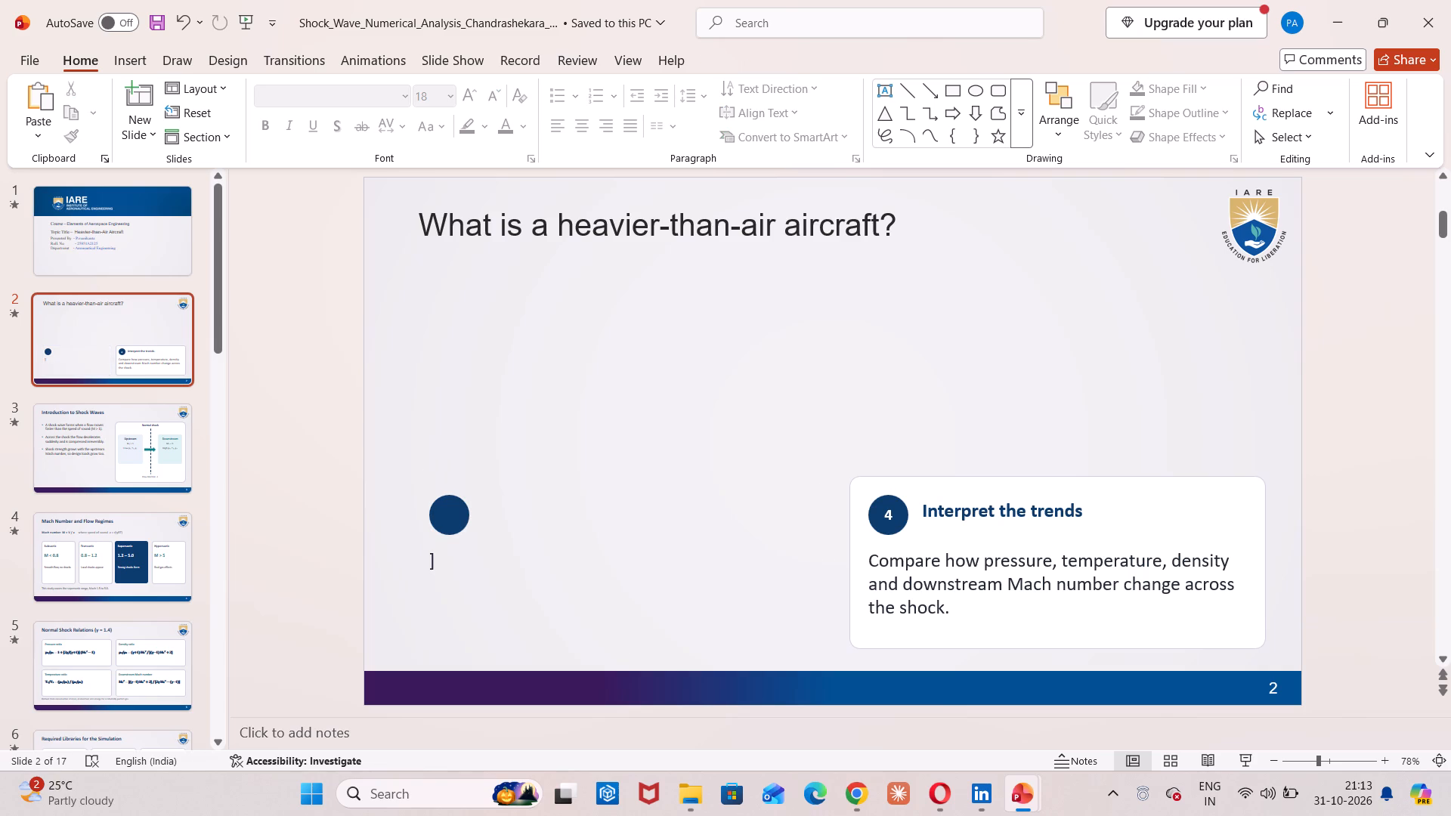
left_click(457, 527)
key("BackSpace")
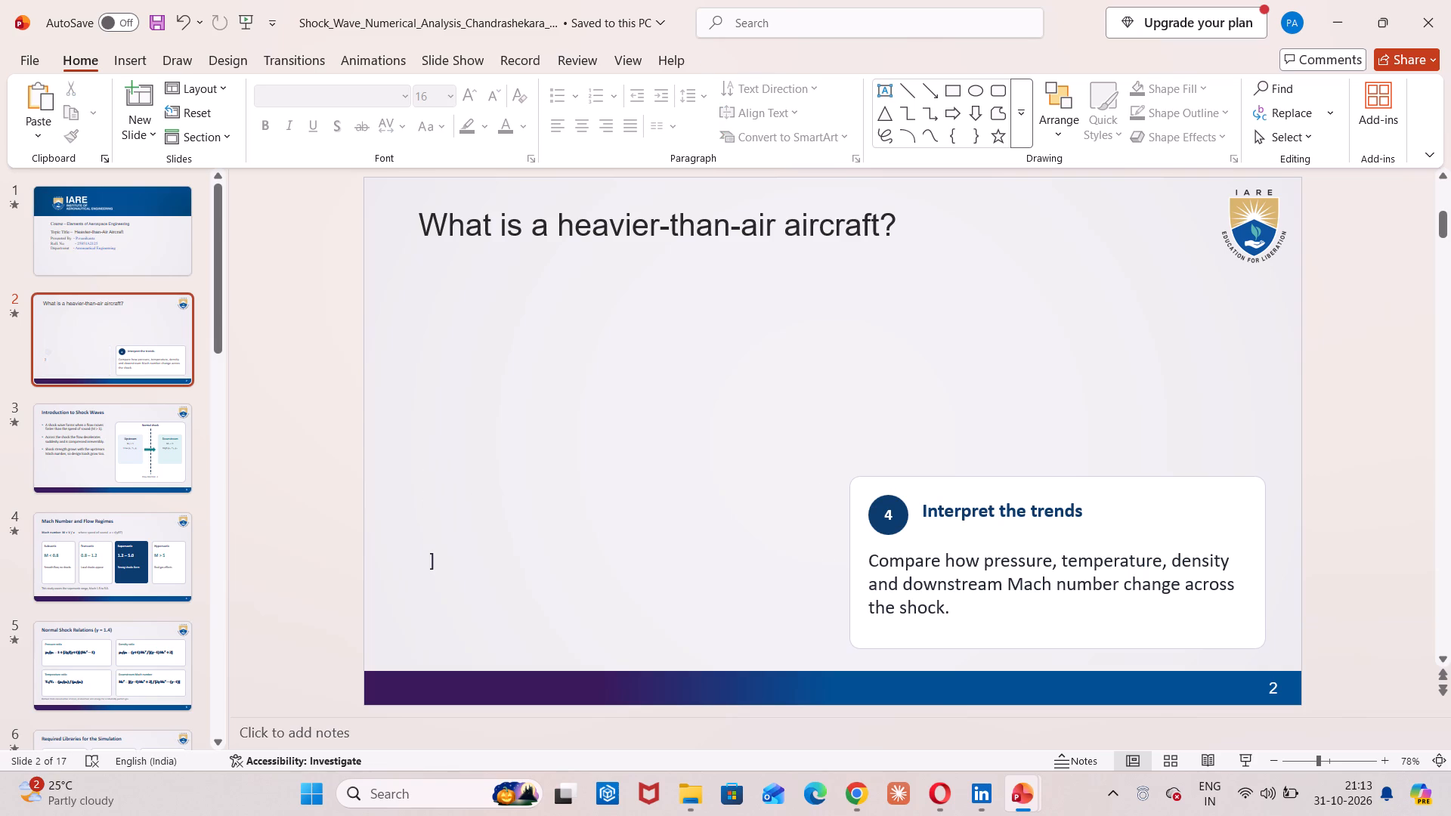
left_click(443, 565)
key("BackSpace")
Remove the "Interpret the trends" card from slide 2, including its heading, description text, background and number badge.
left_click(976, 510)
key("ctrl+a")
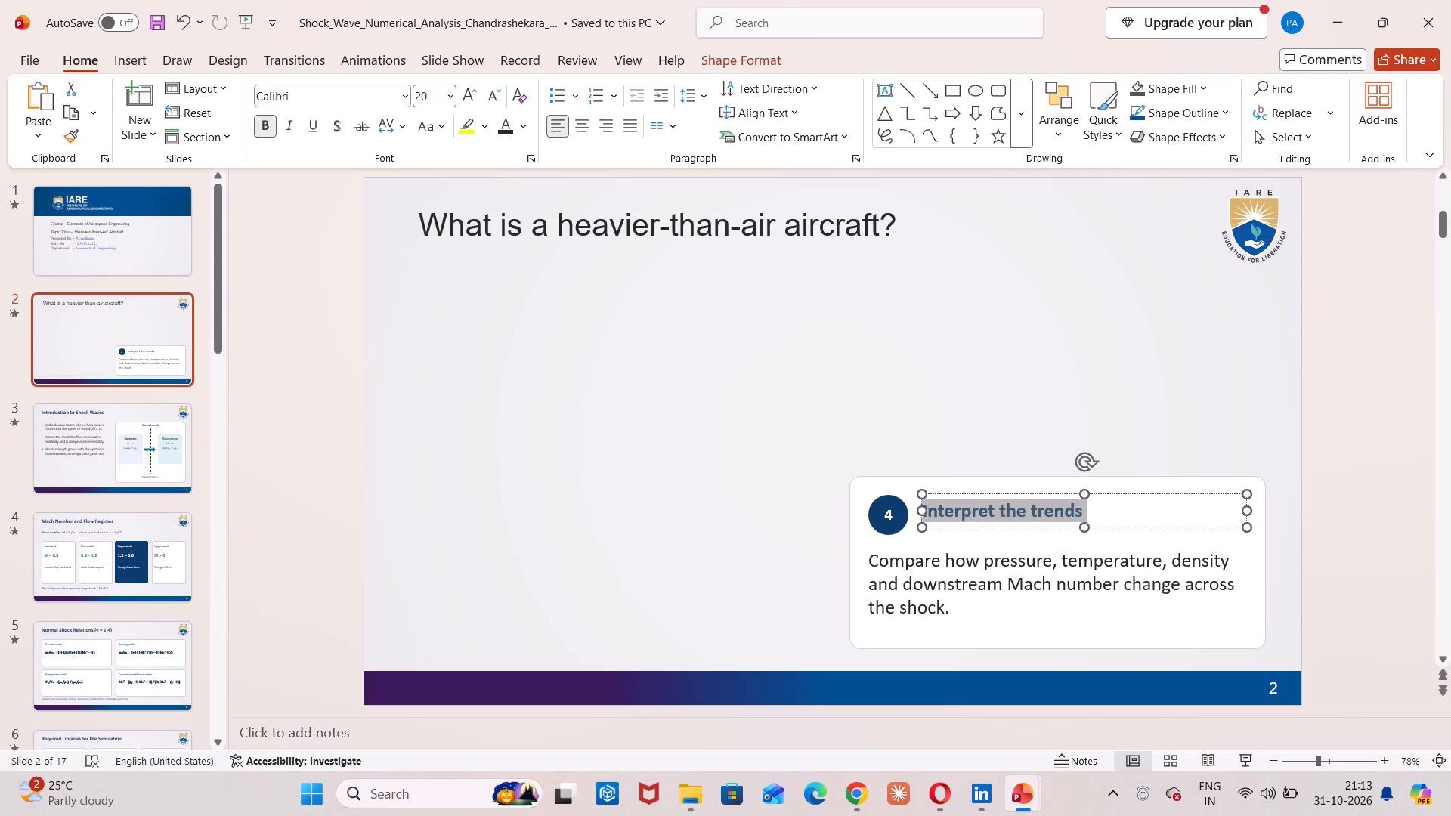
key("ctrl+BackSpace")
key("BackSpace")
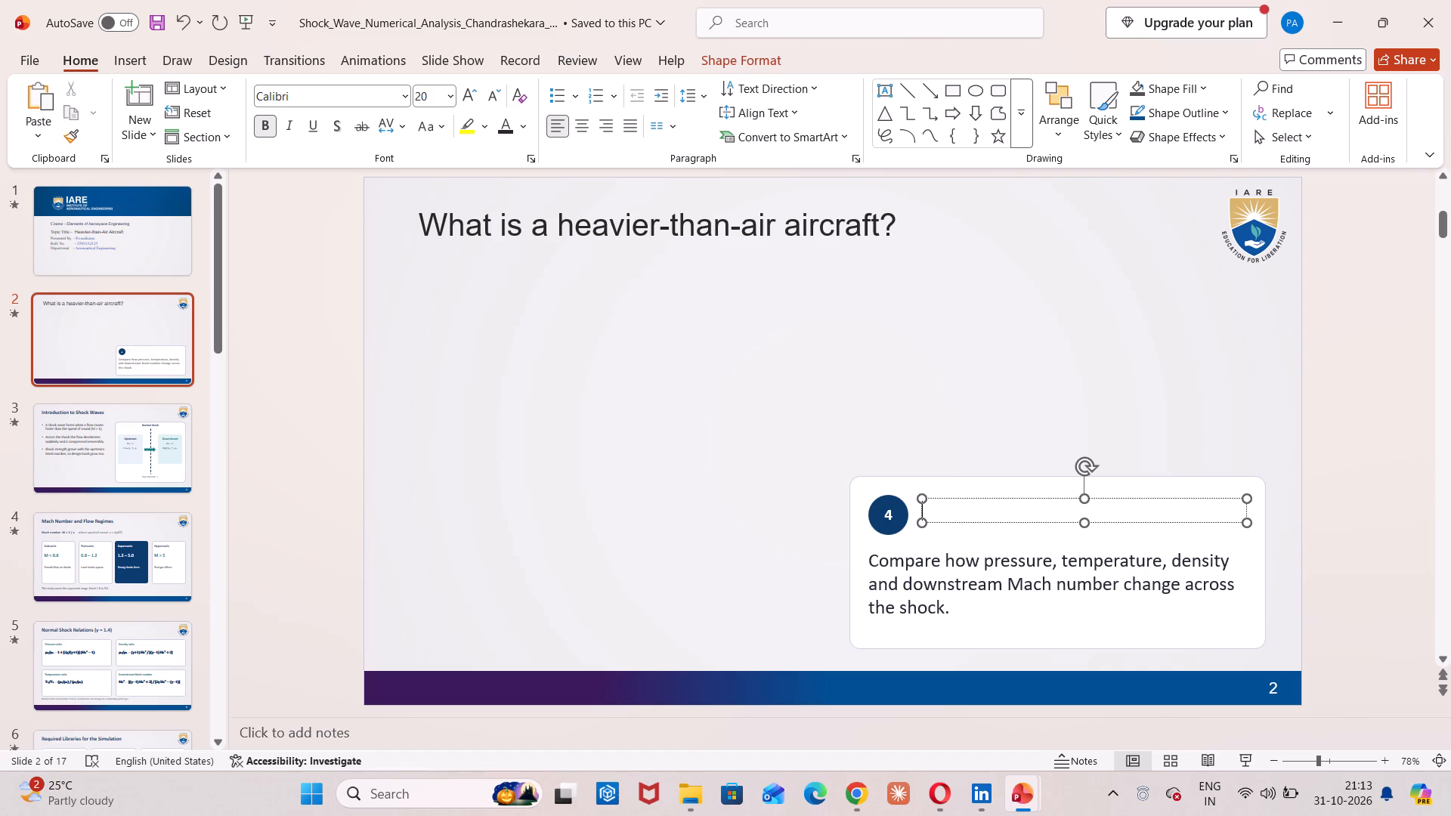
left_click(979, 573)
key("ctrl+a")
key("BackSpace")
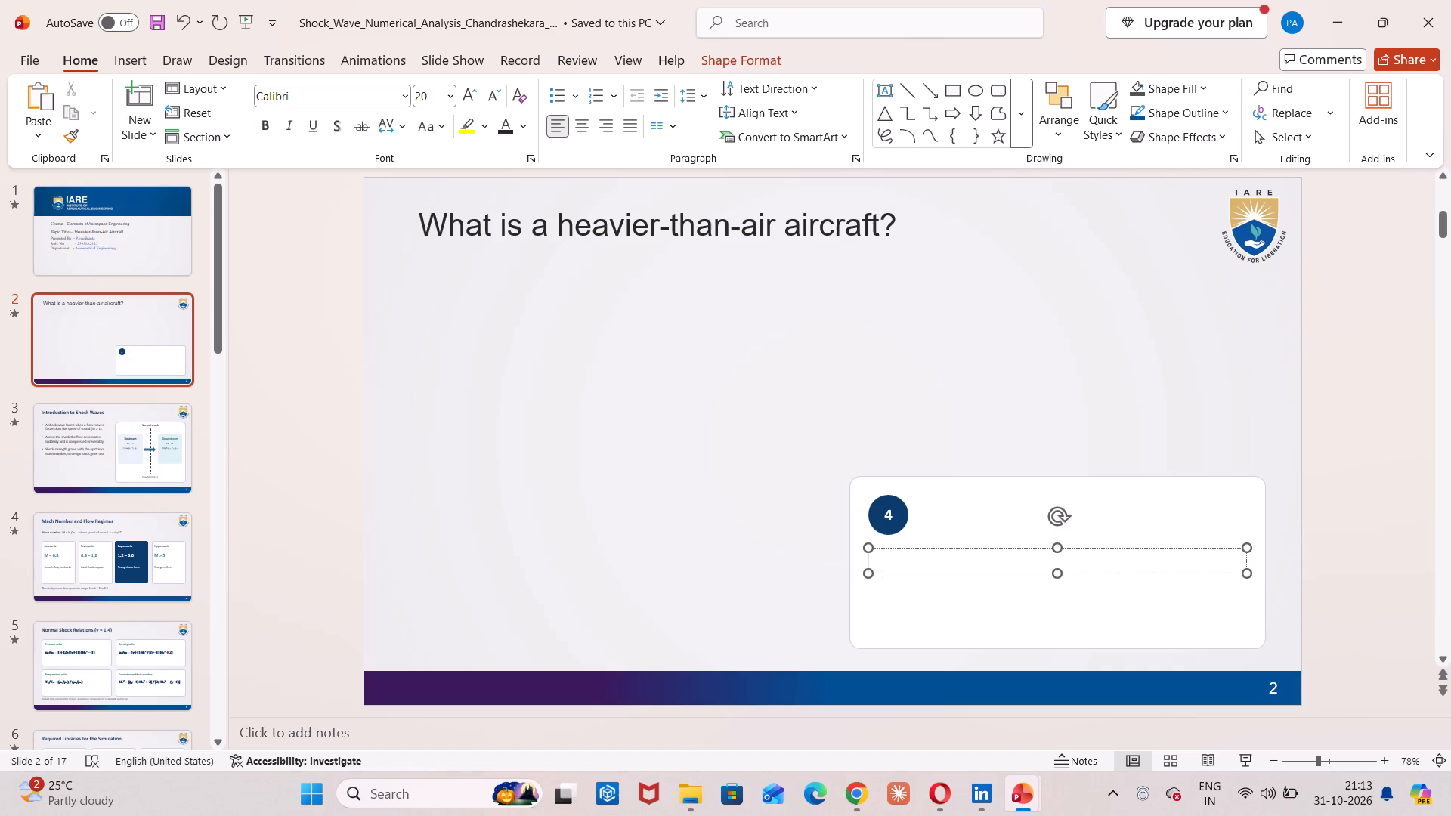
left_click(984, 522)
key("BackSpace")
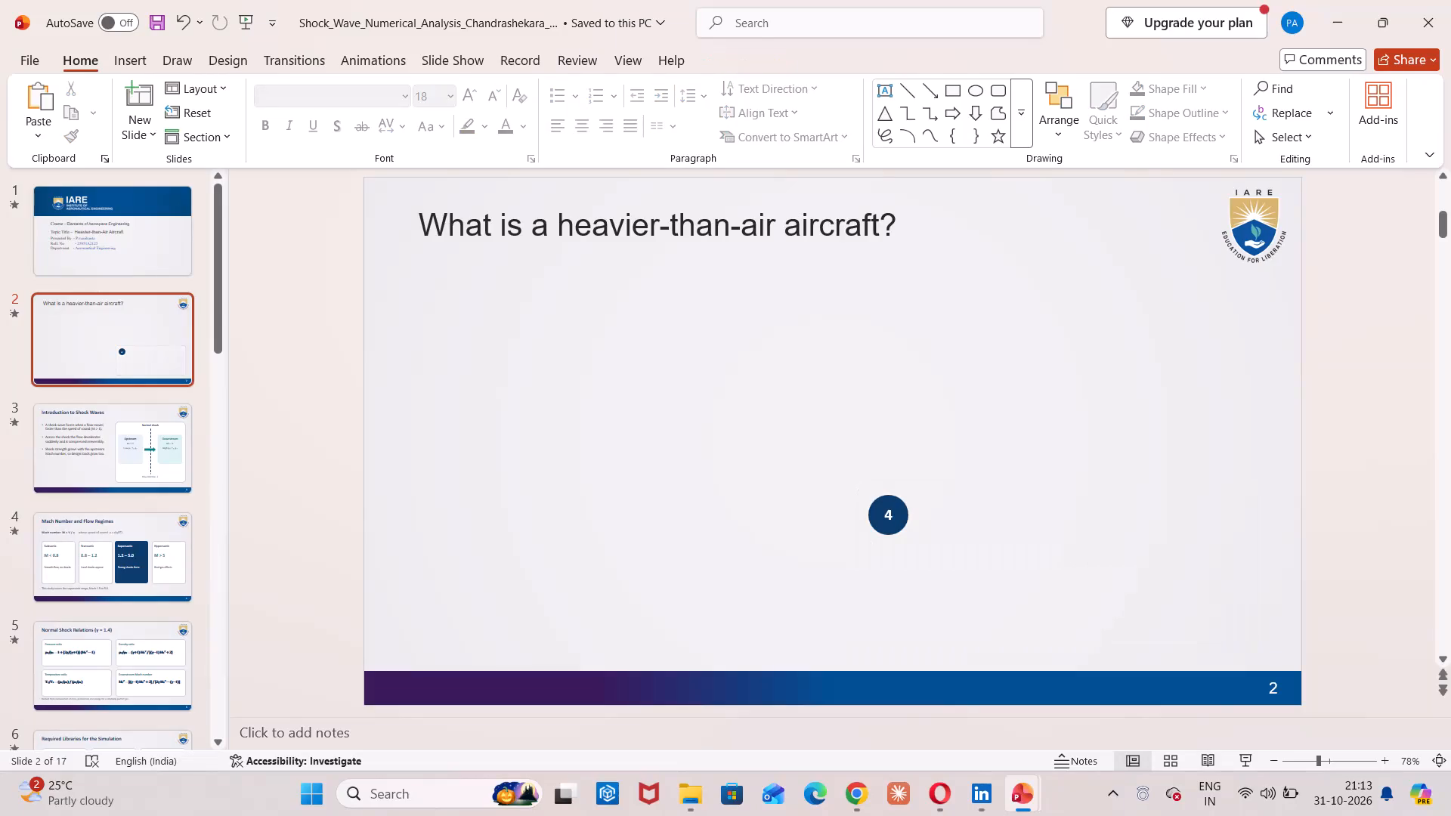
left_click(891, 514)
key("ctrl+a")
key("BackSpace")
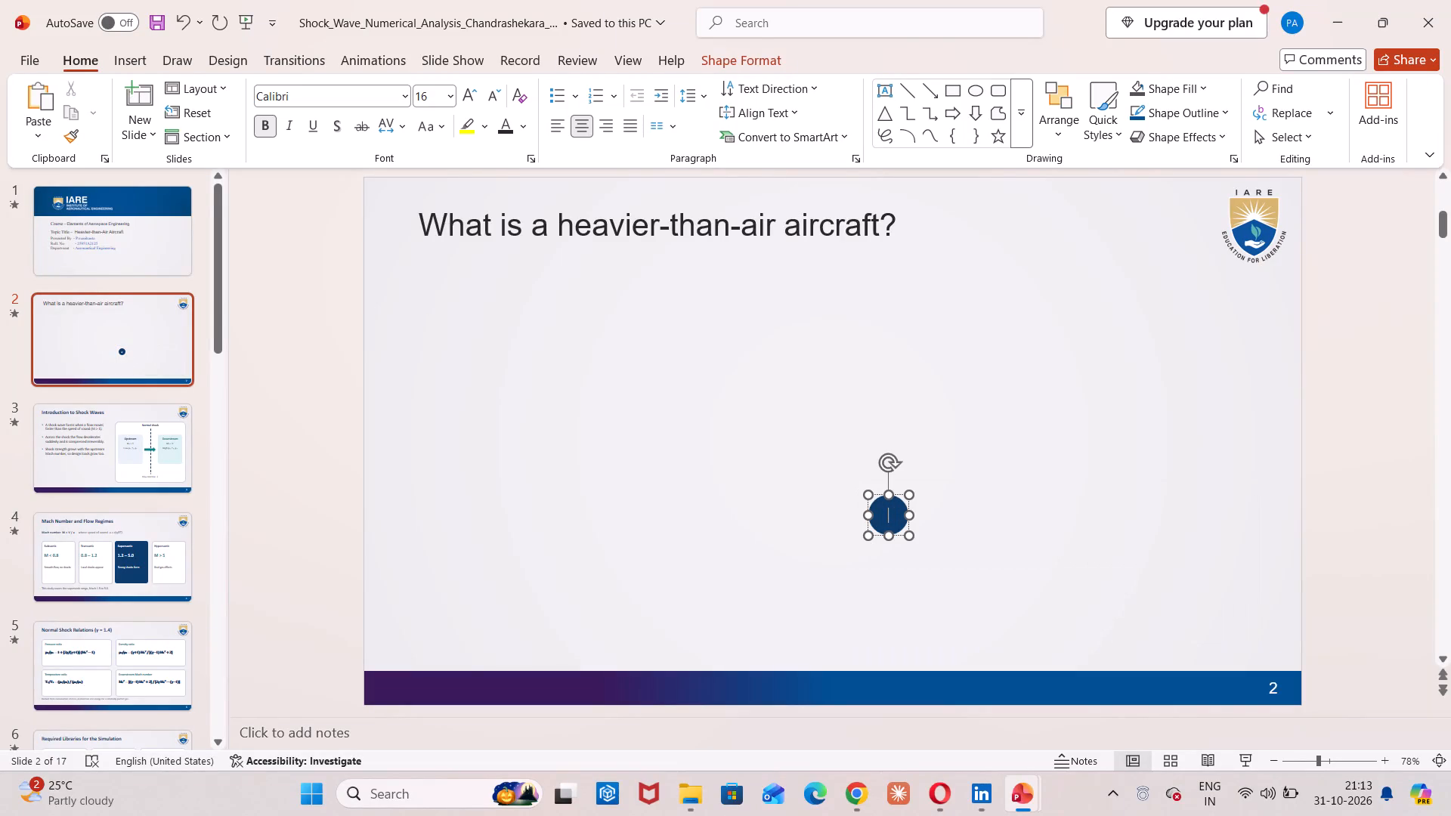
left_click(891, 514)
key("BackSpace")
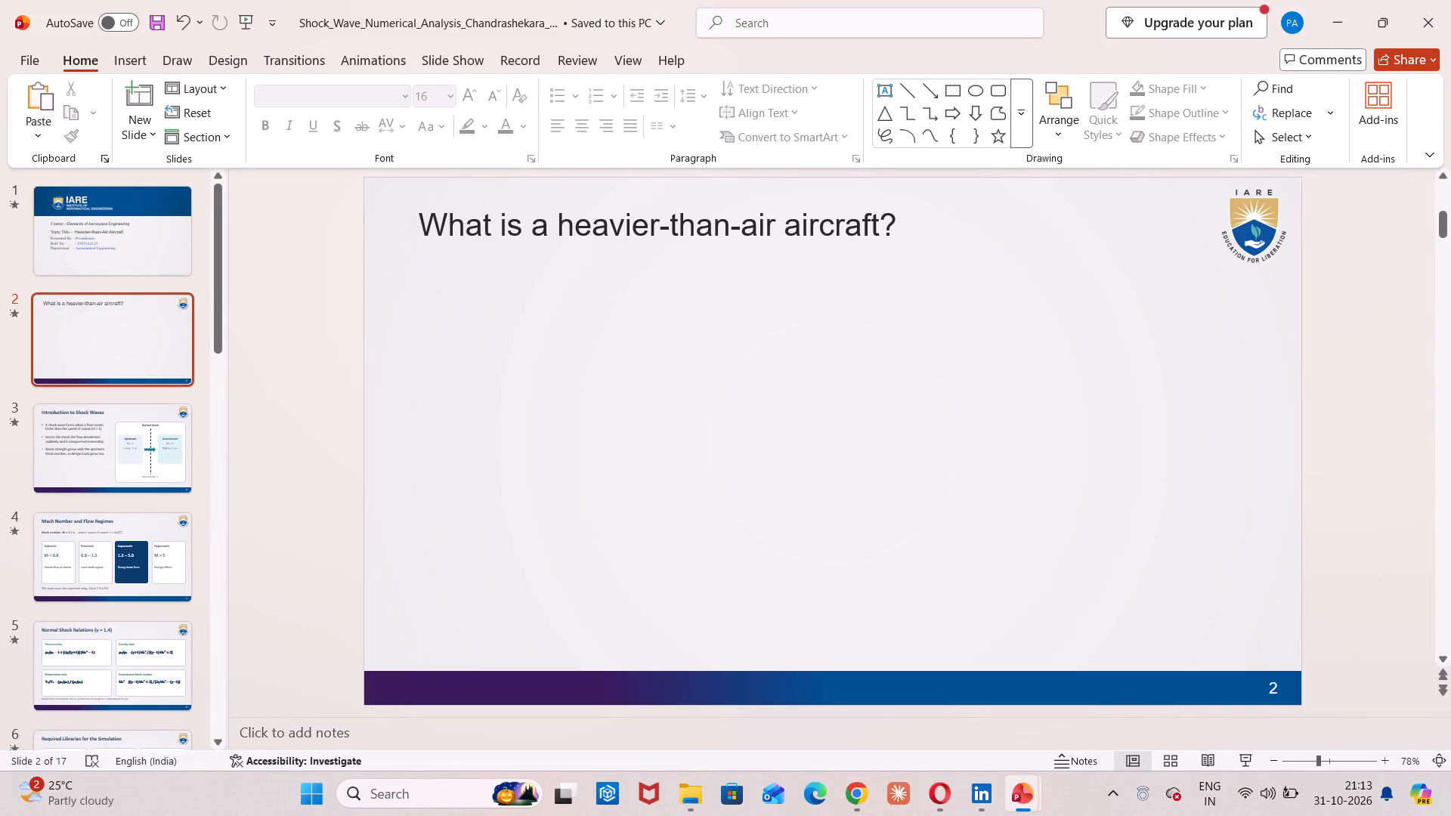
Copy the bold definition paragraph from slide 2 of the heavier-than-air aircraft presentation into slide 2 of the shock wave deck.
key("alt+Tab")
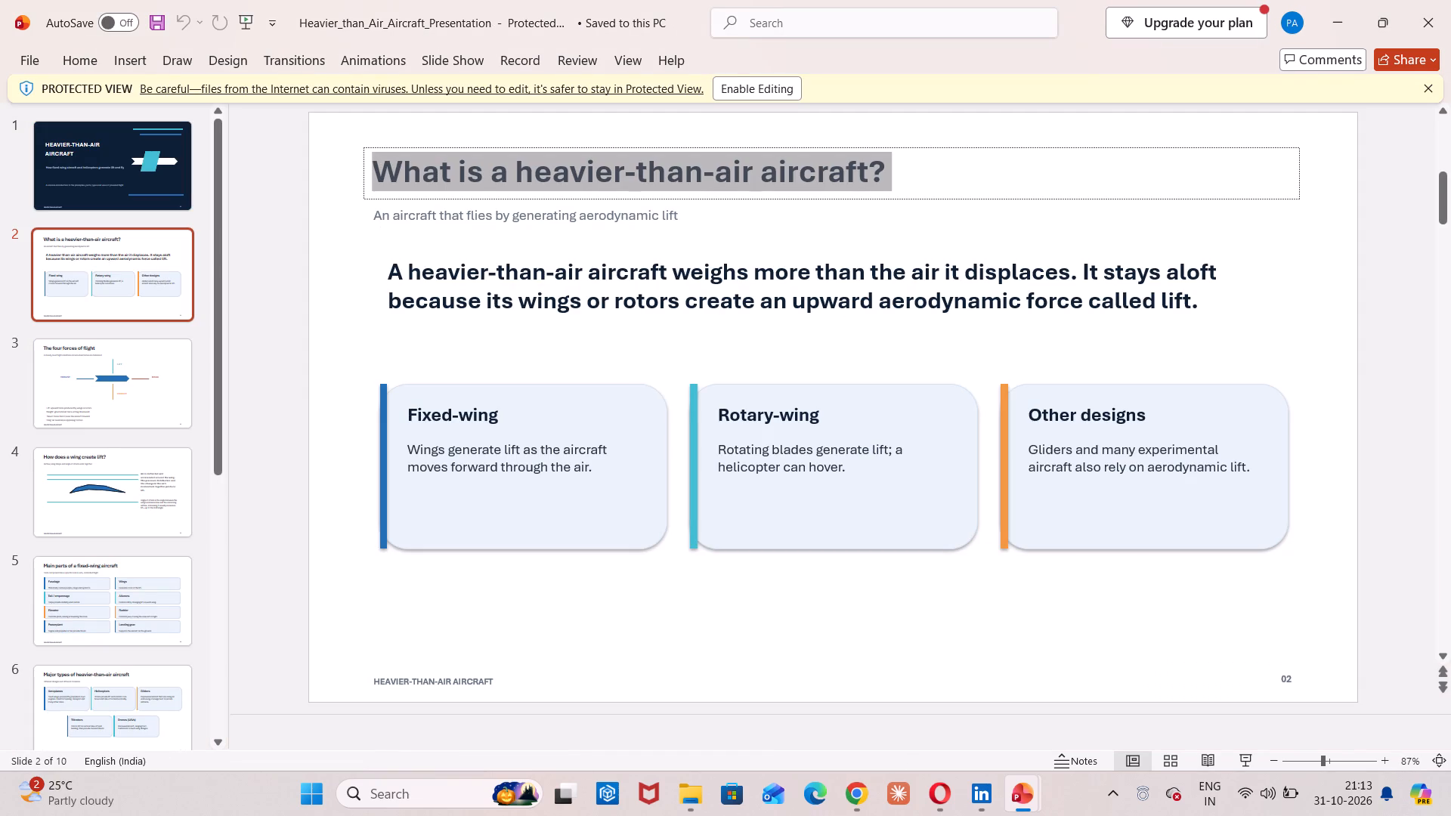
left_click_drag(390, 269, 518, 272)
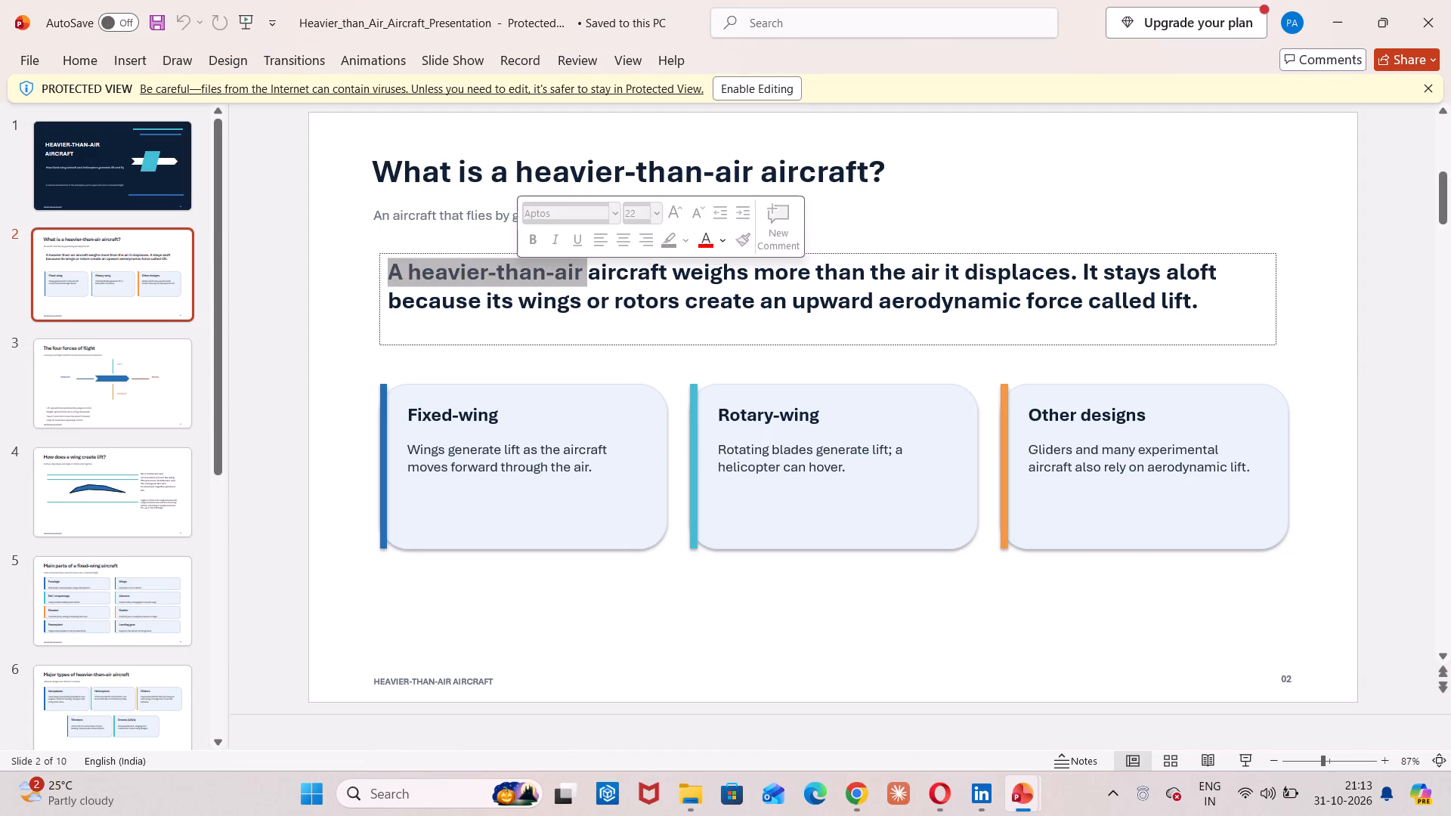
key("ctrl+a")
key("ctrl+c")
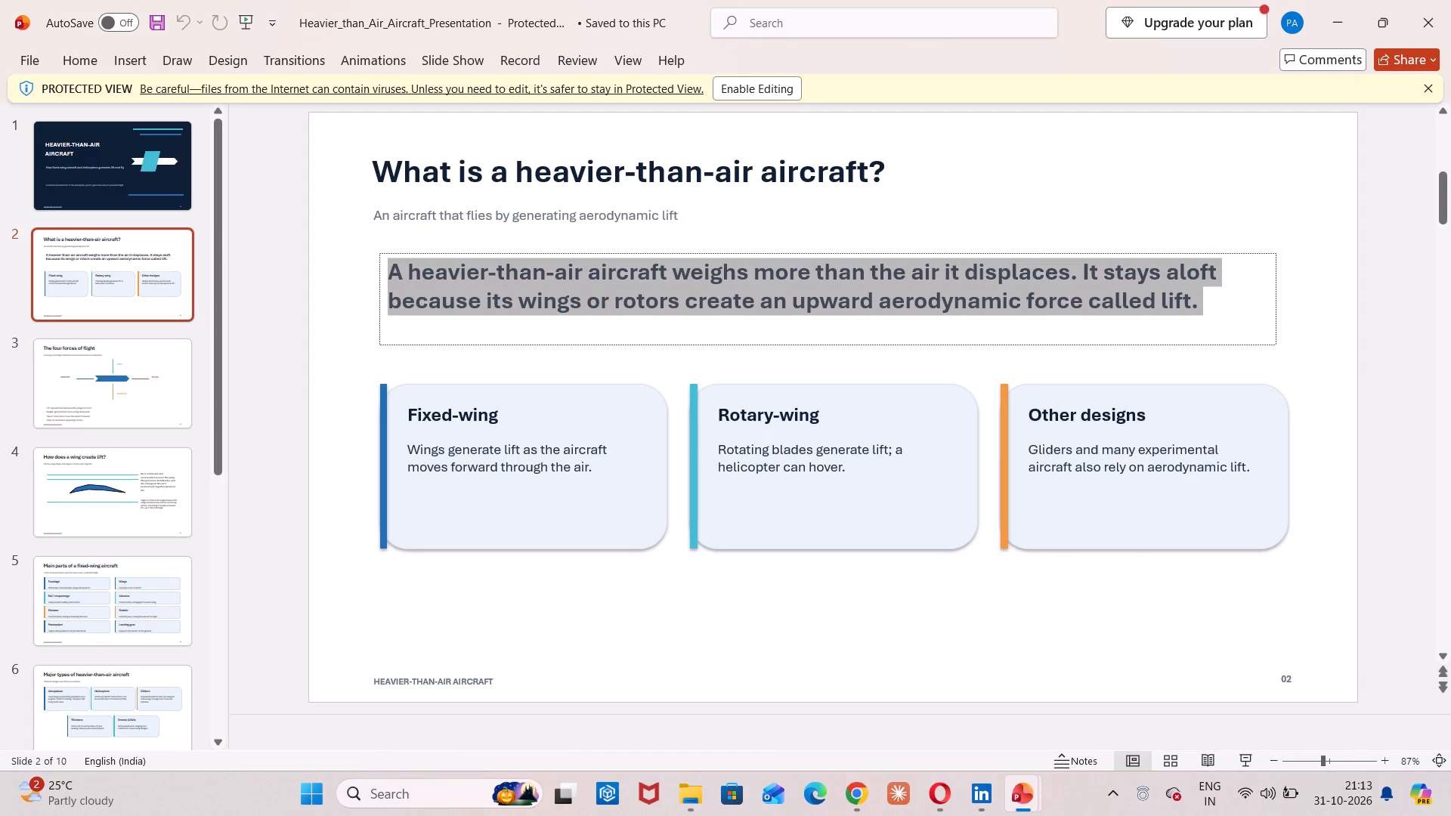
key("alt+Tab")
left_click(667, 314)
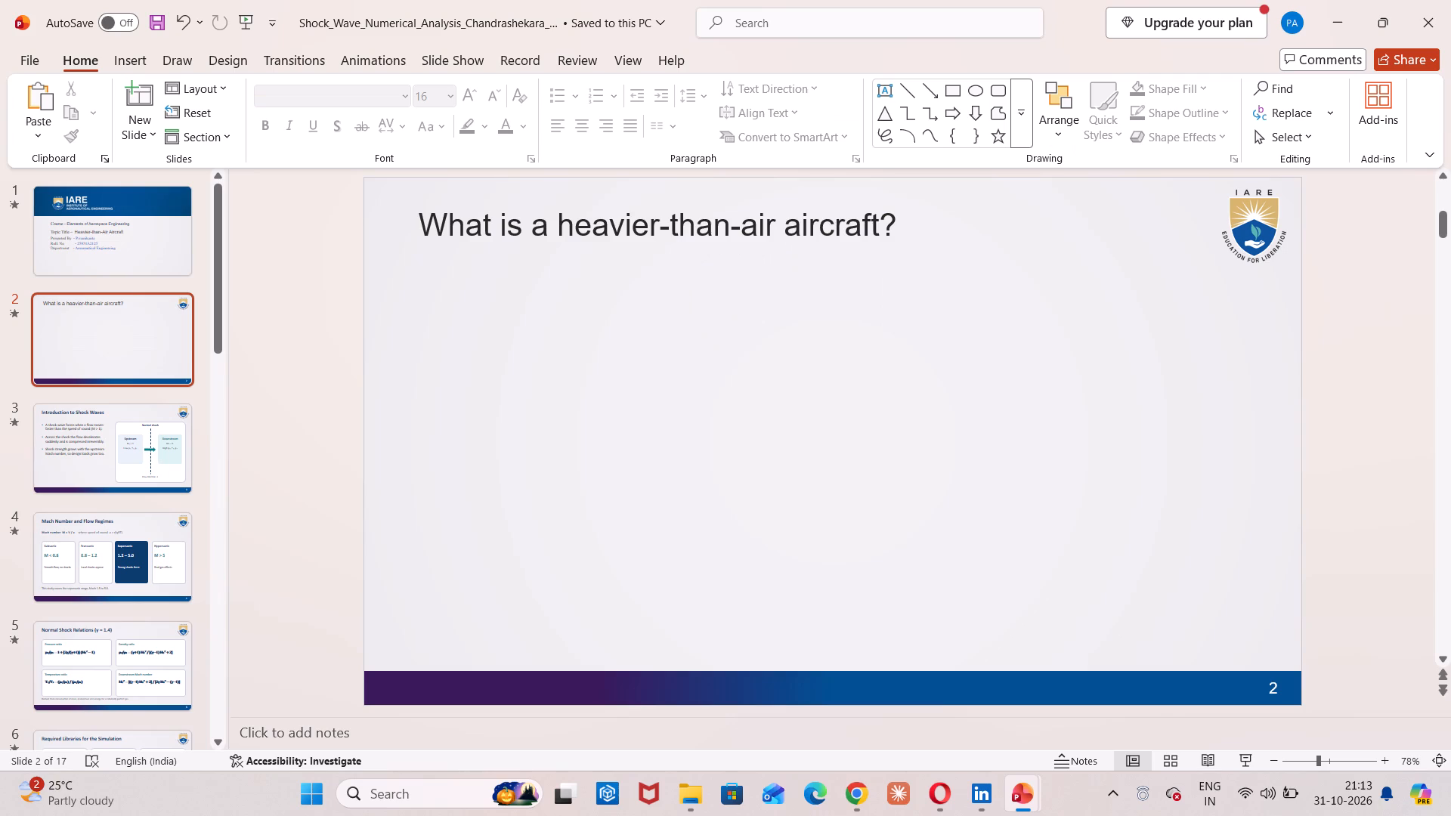
triple_click(645, 314)
key("ctrl+v")
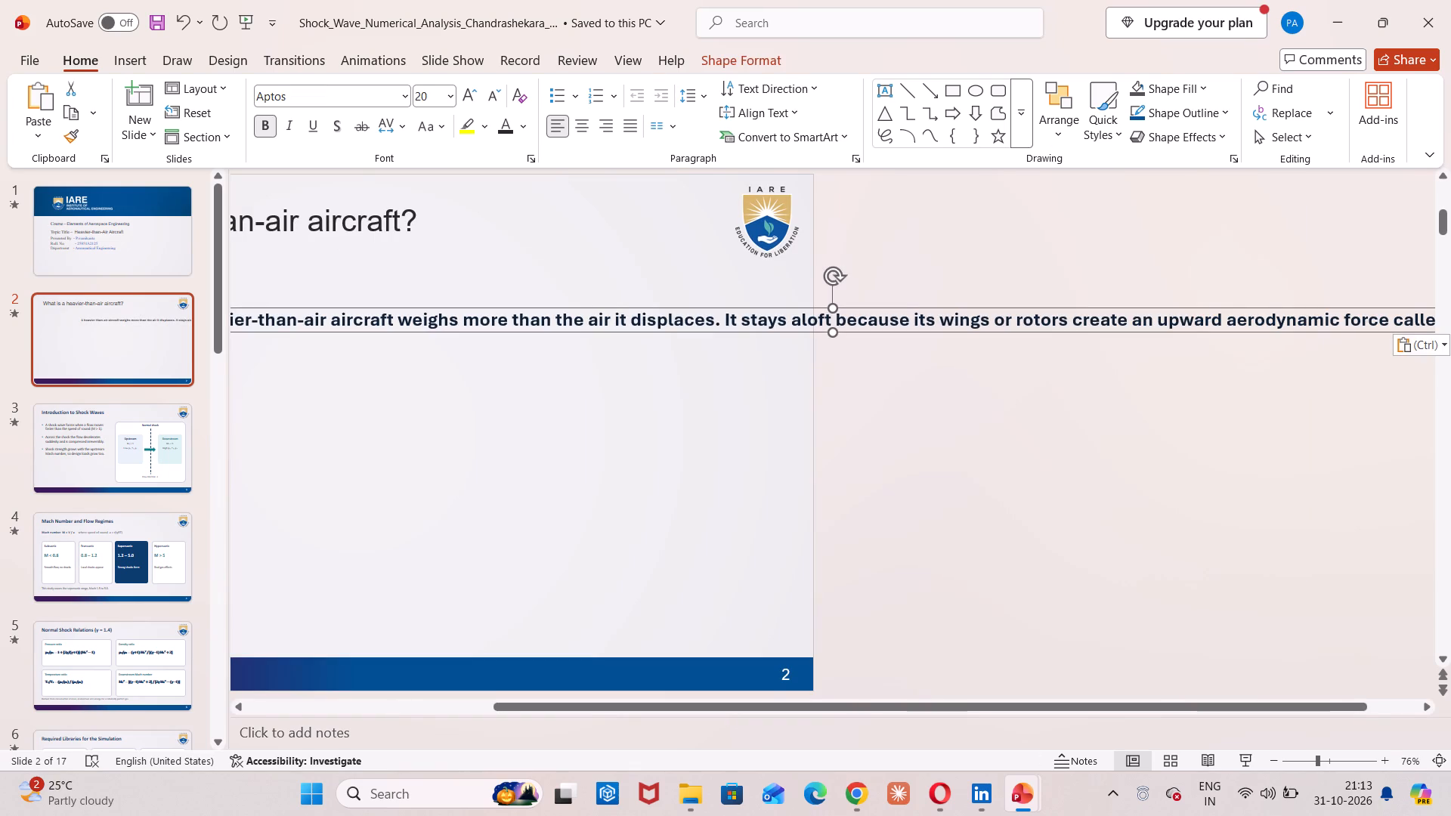
Narrow the pasted definition's text box so its text wraps within the width of slide 2.
scroll(1094, 354, "left", 5)
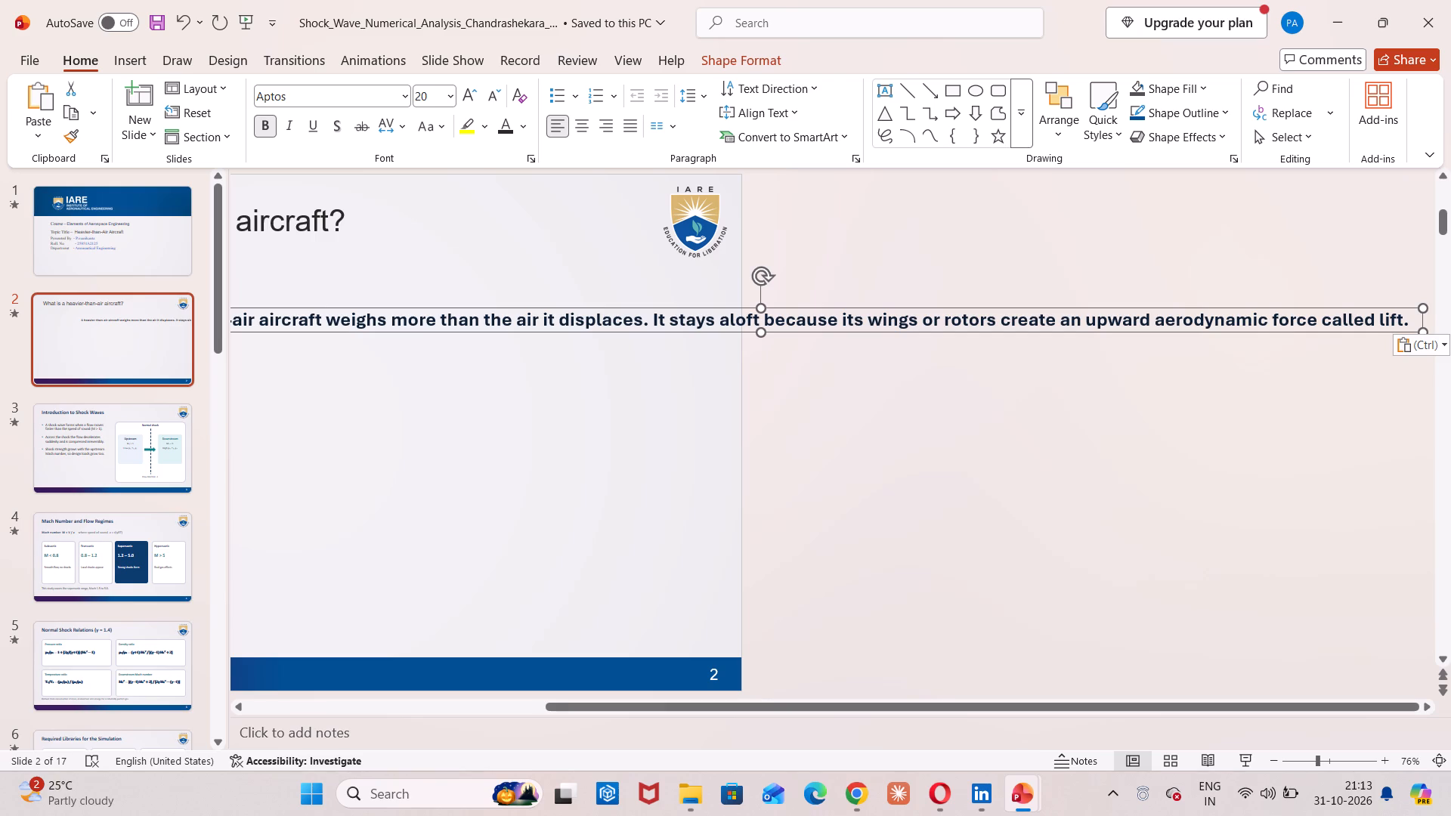
left_click_drag(1422, 321, 1351, 336)
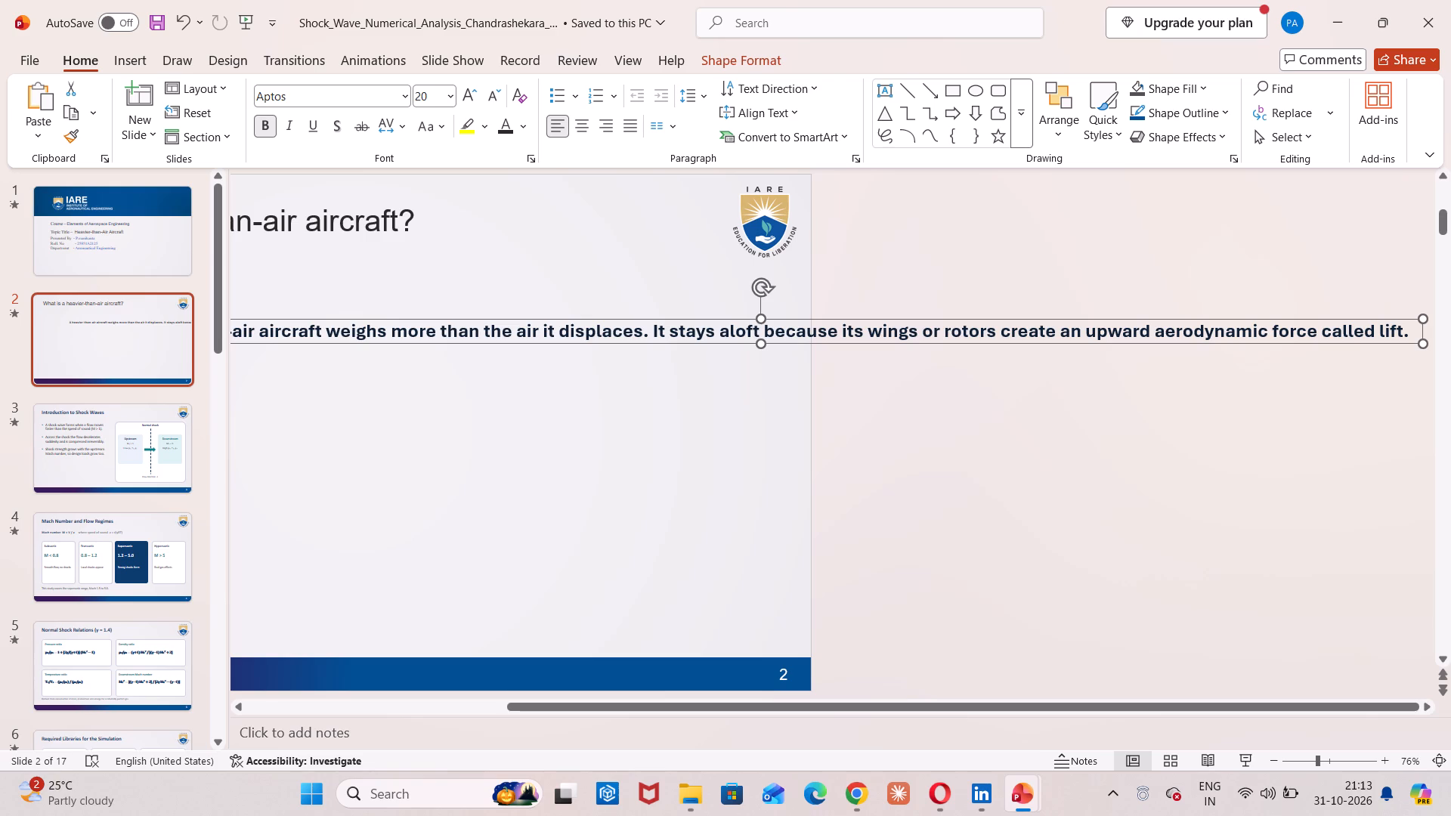
left_click_drag(1424, 345, 1424, 398)
left_click_drag(1424, 338, 1174, 375)
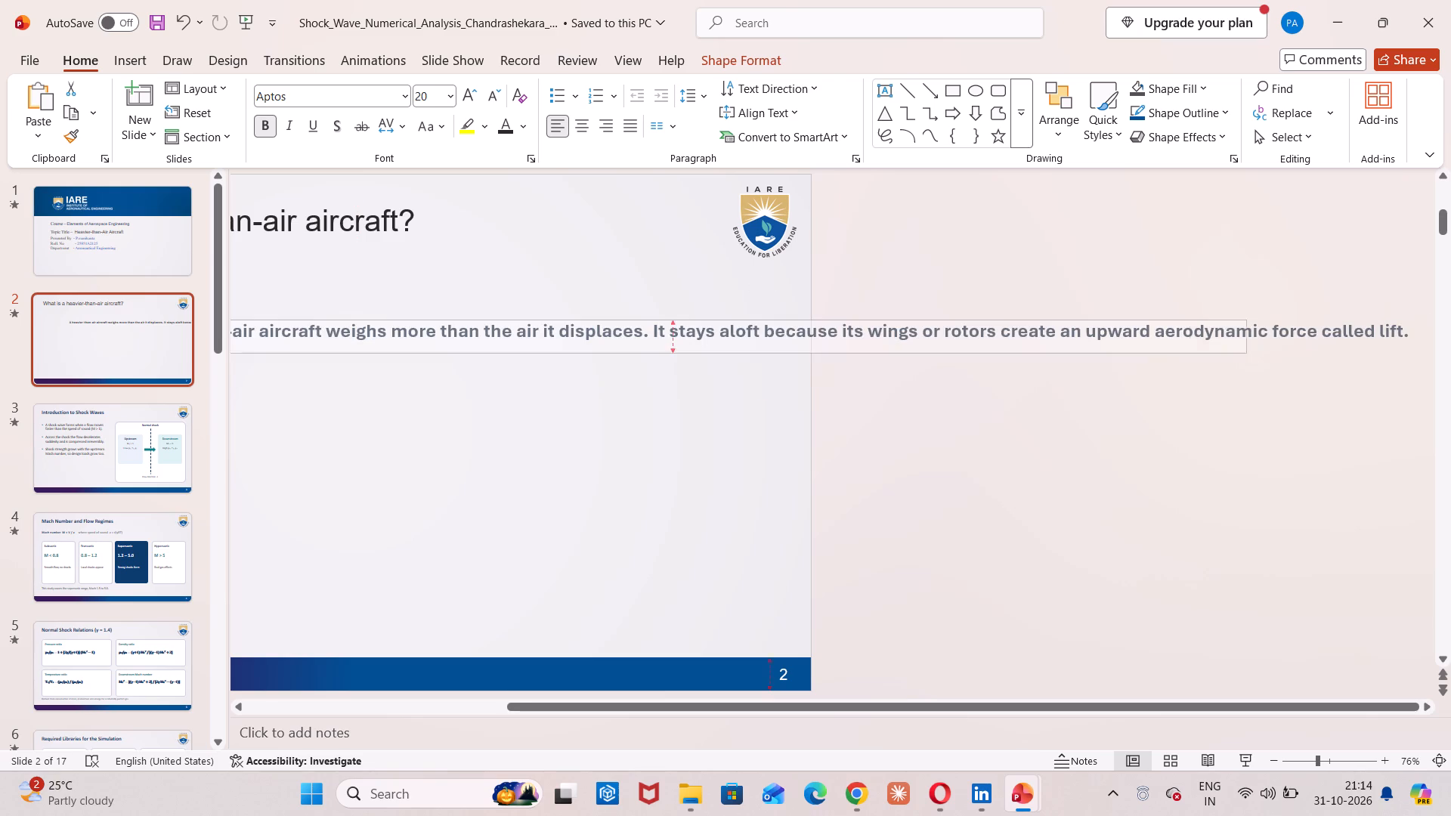
left_click_drag(1174, 375, 732, 399)
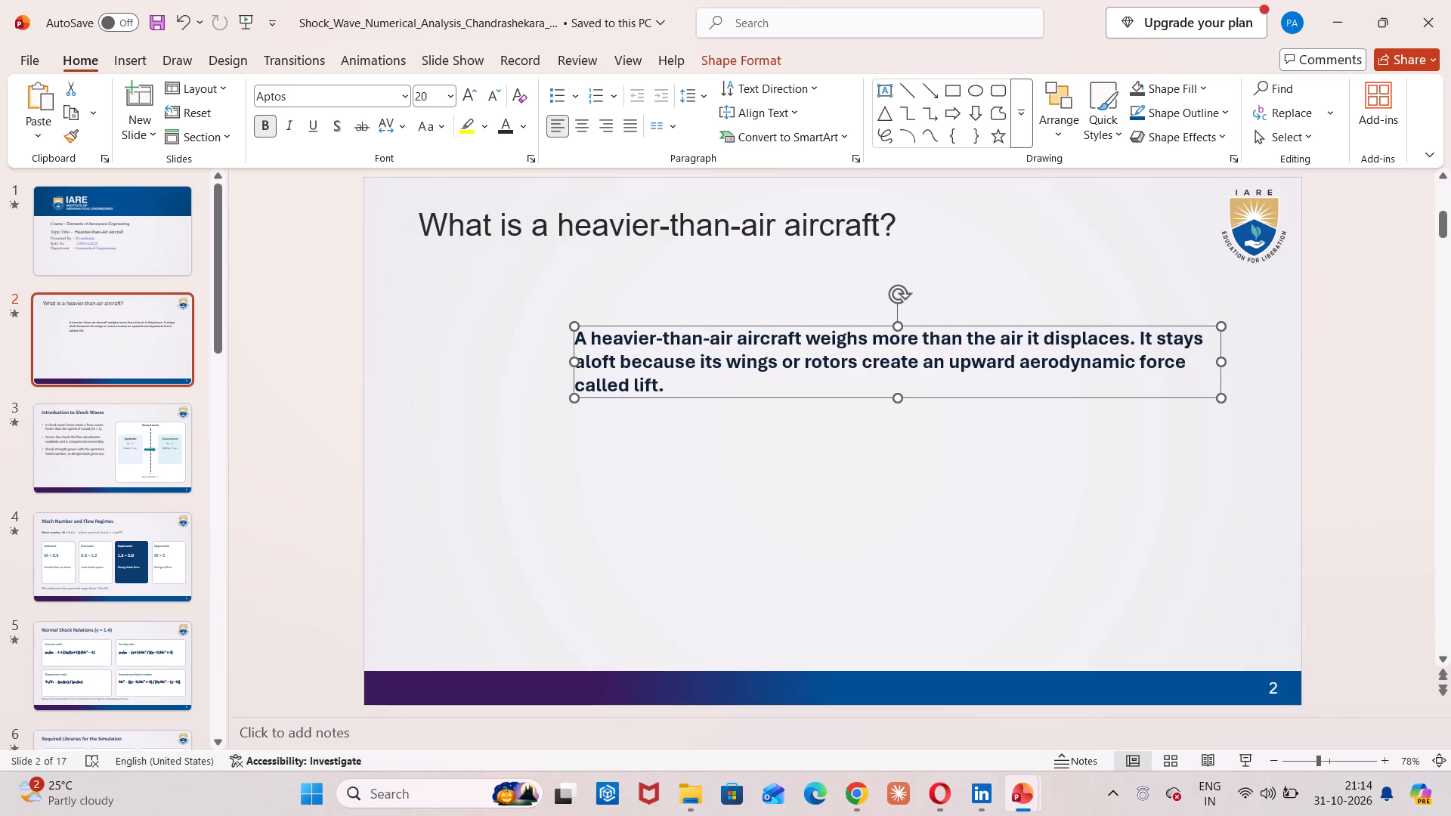
Place the definition text box just beneath slide 2's title, aligned with the title's start, and widen it to fit two lines.
left_click_drag(917, 321, 746, 289)
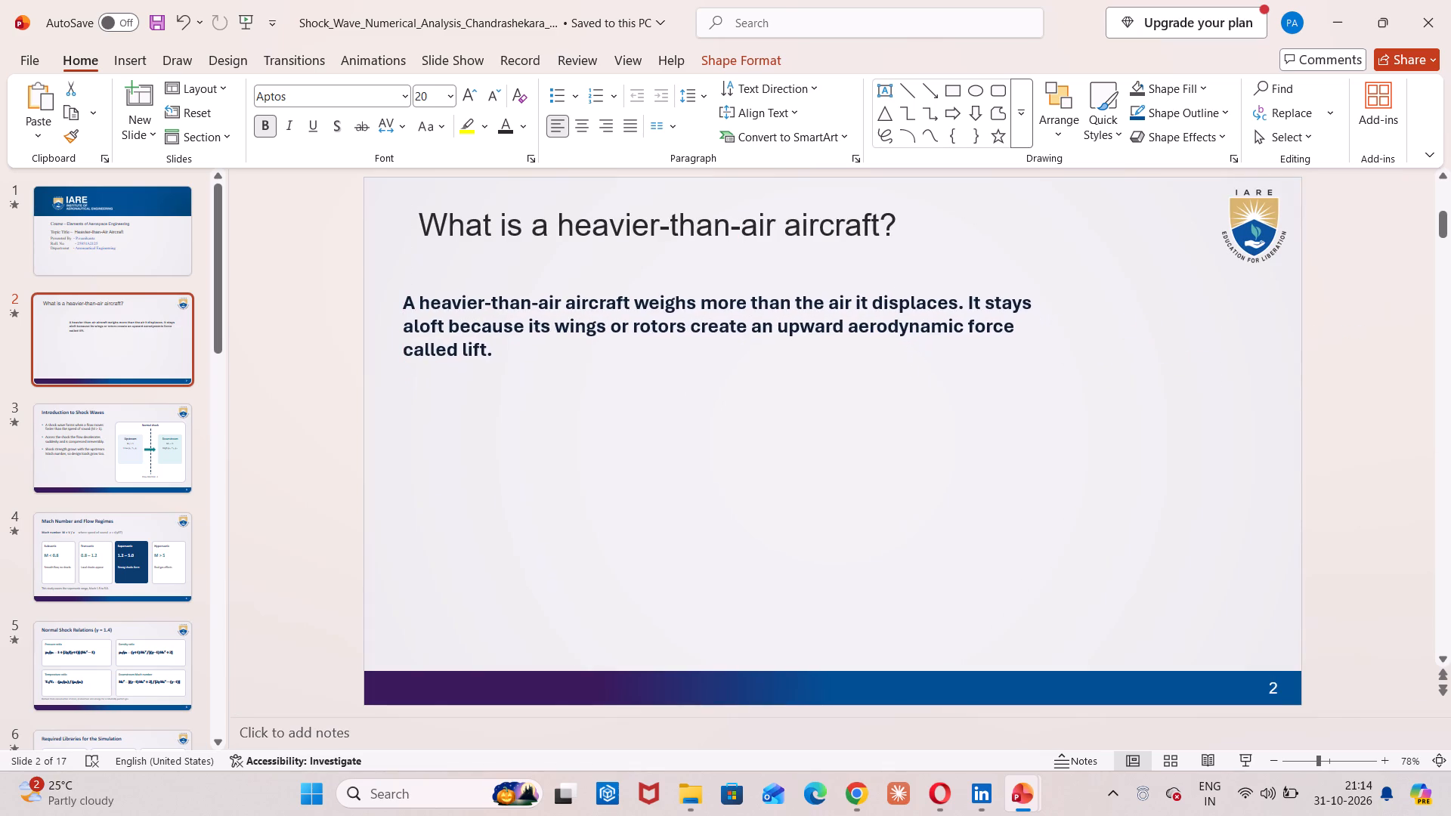
left_click_drag(746, 289, 760, 272)
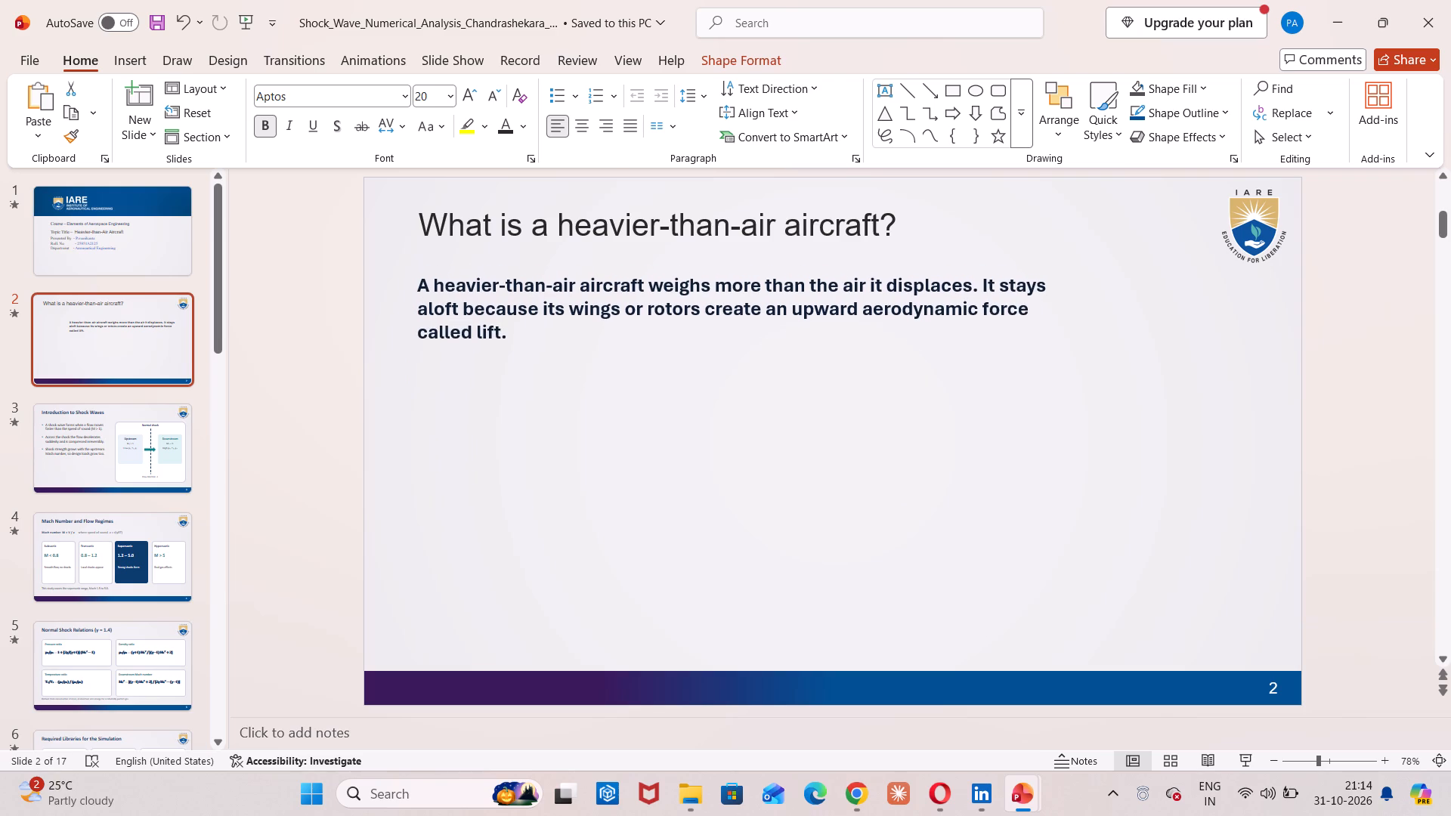
left_click_drag(760, 272, 760, 280)
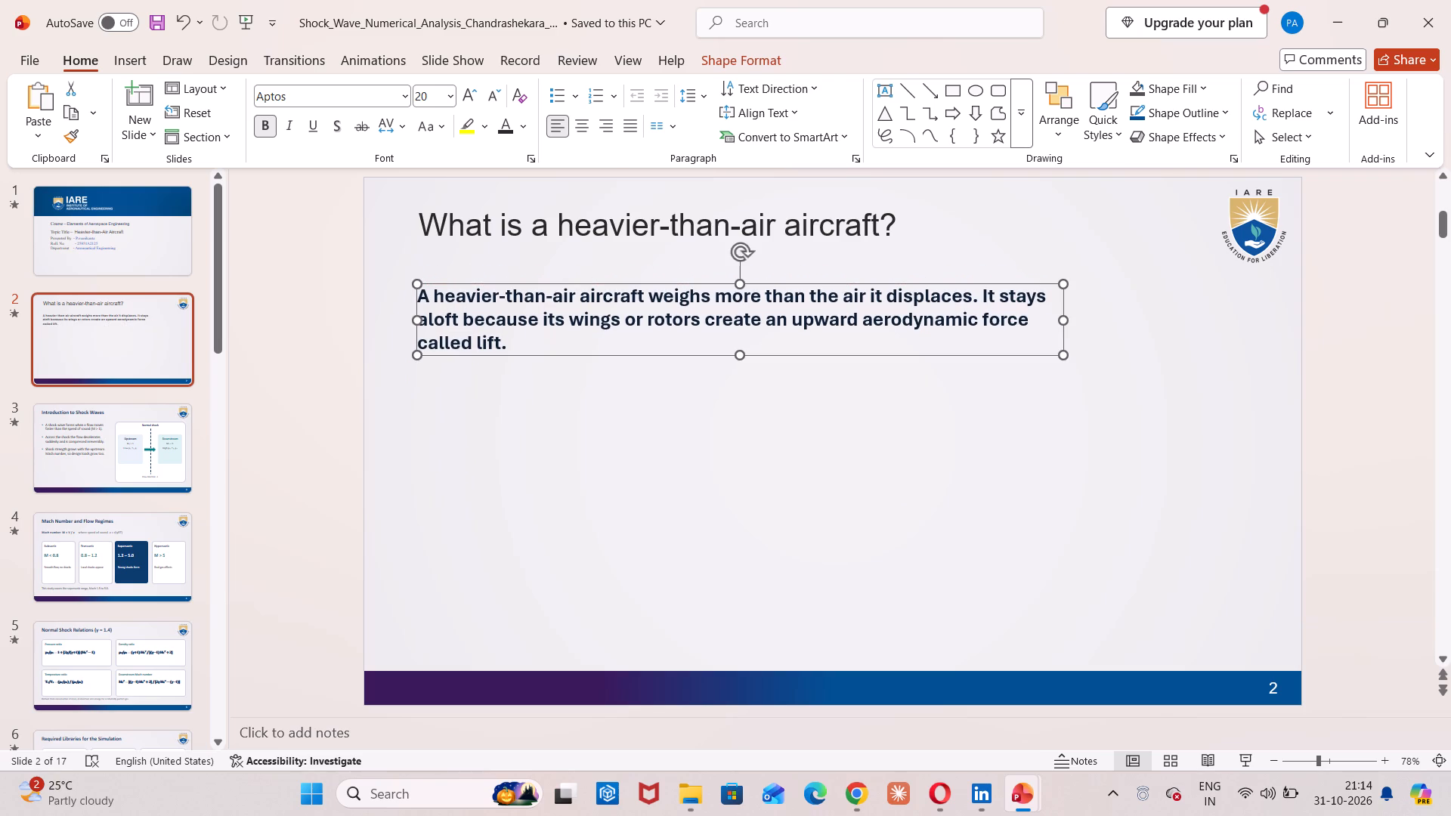
left_click_drag(1067, 321, 1112, 342)
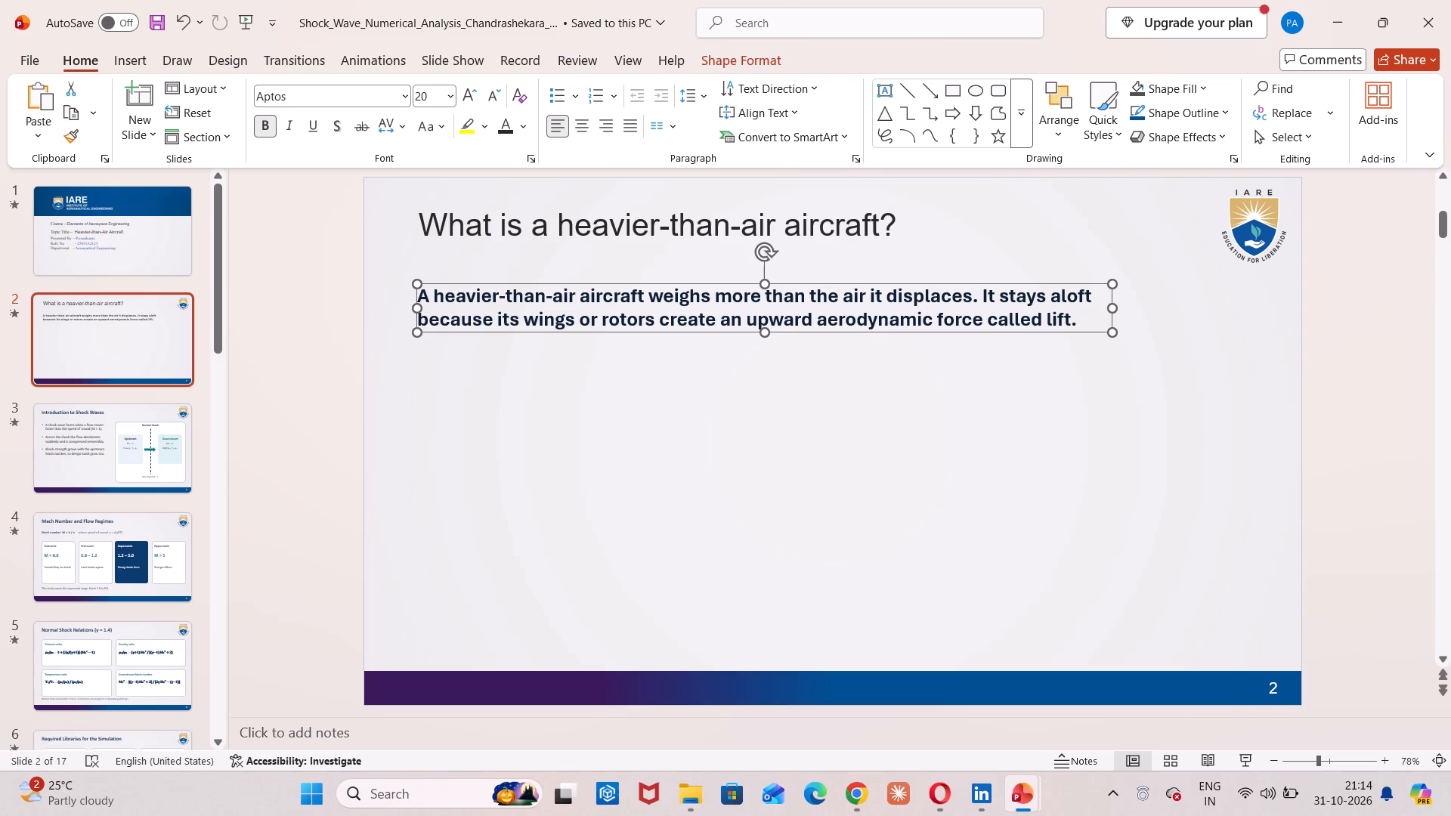
Set slide 2's definition paragraph to font size 24 and colour it with the dark grey theme colour.
key("ctrl+a")
left_click(586, 312)
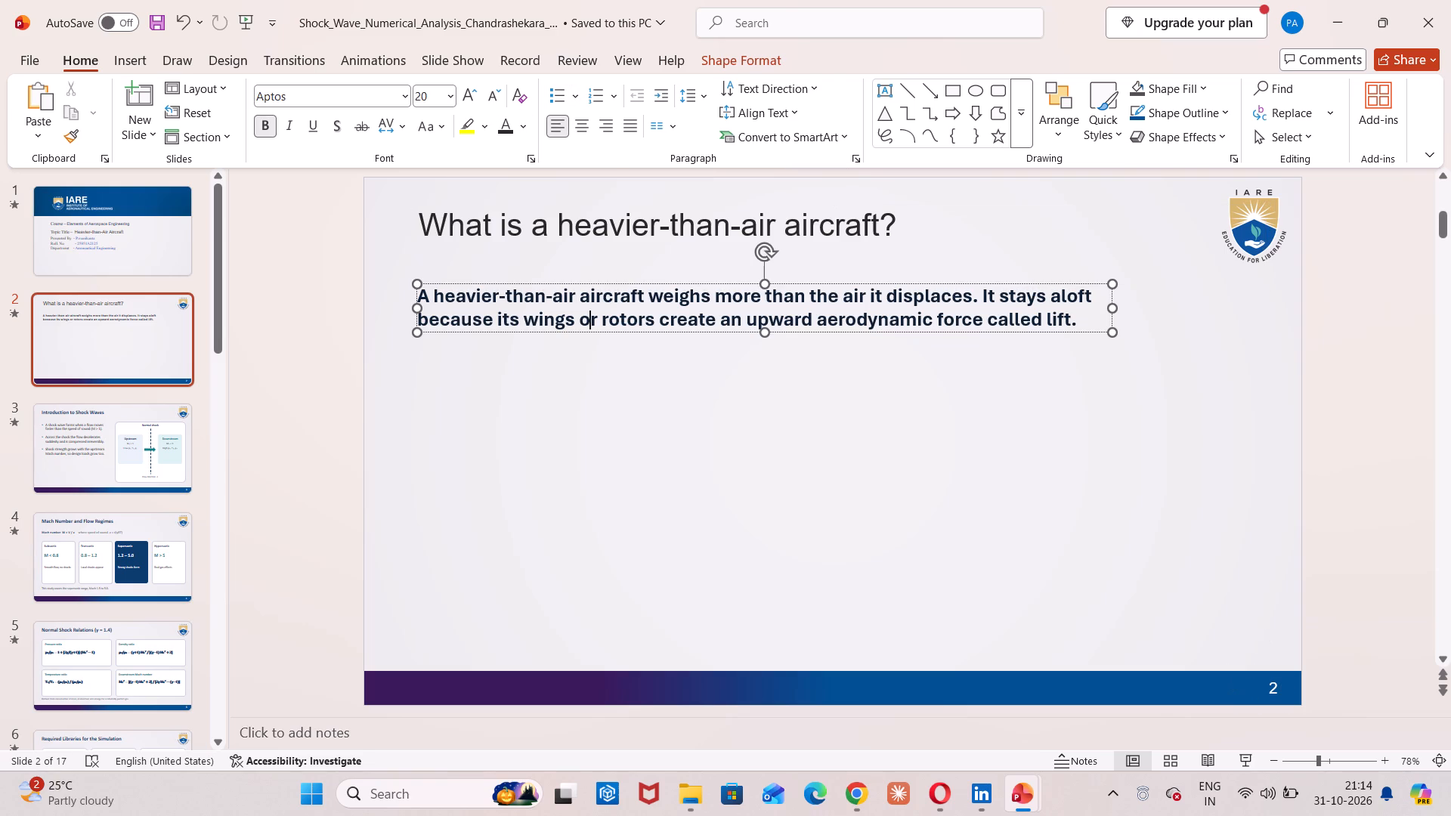
key("ctrl+a")
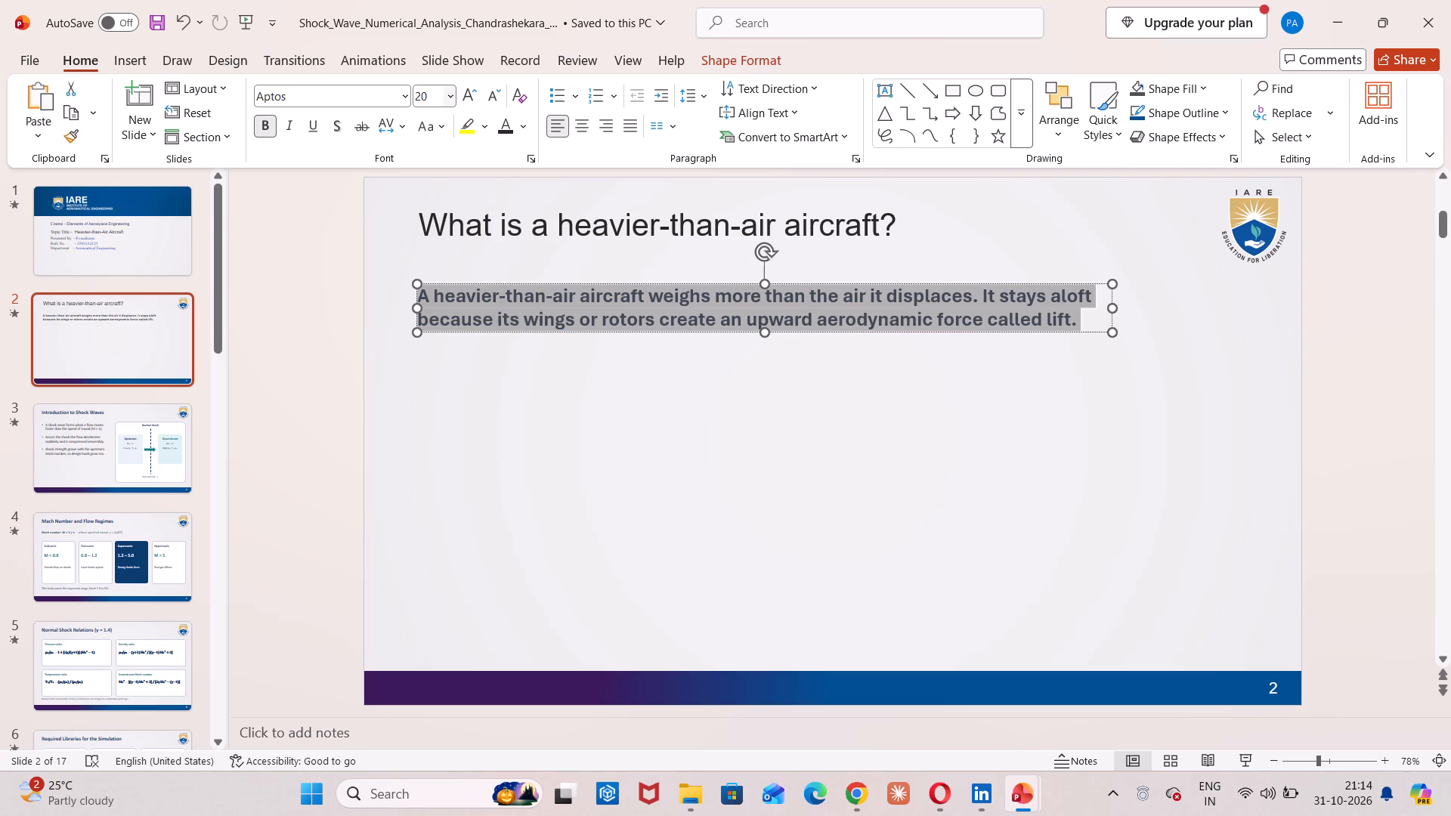
left_click(453, 94)
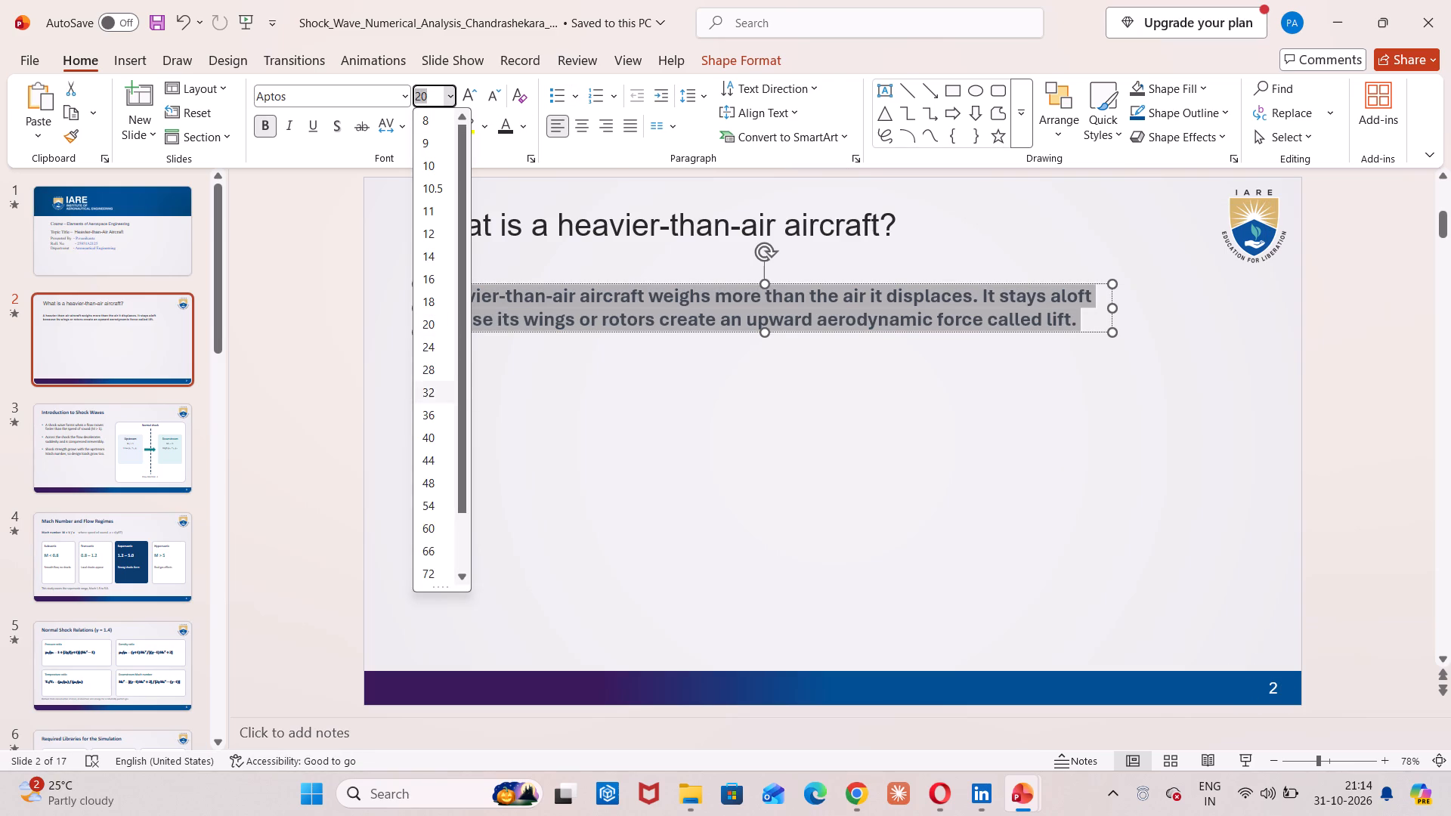
left_click(434, 344)
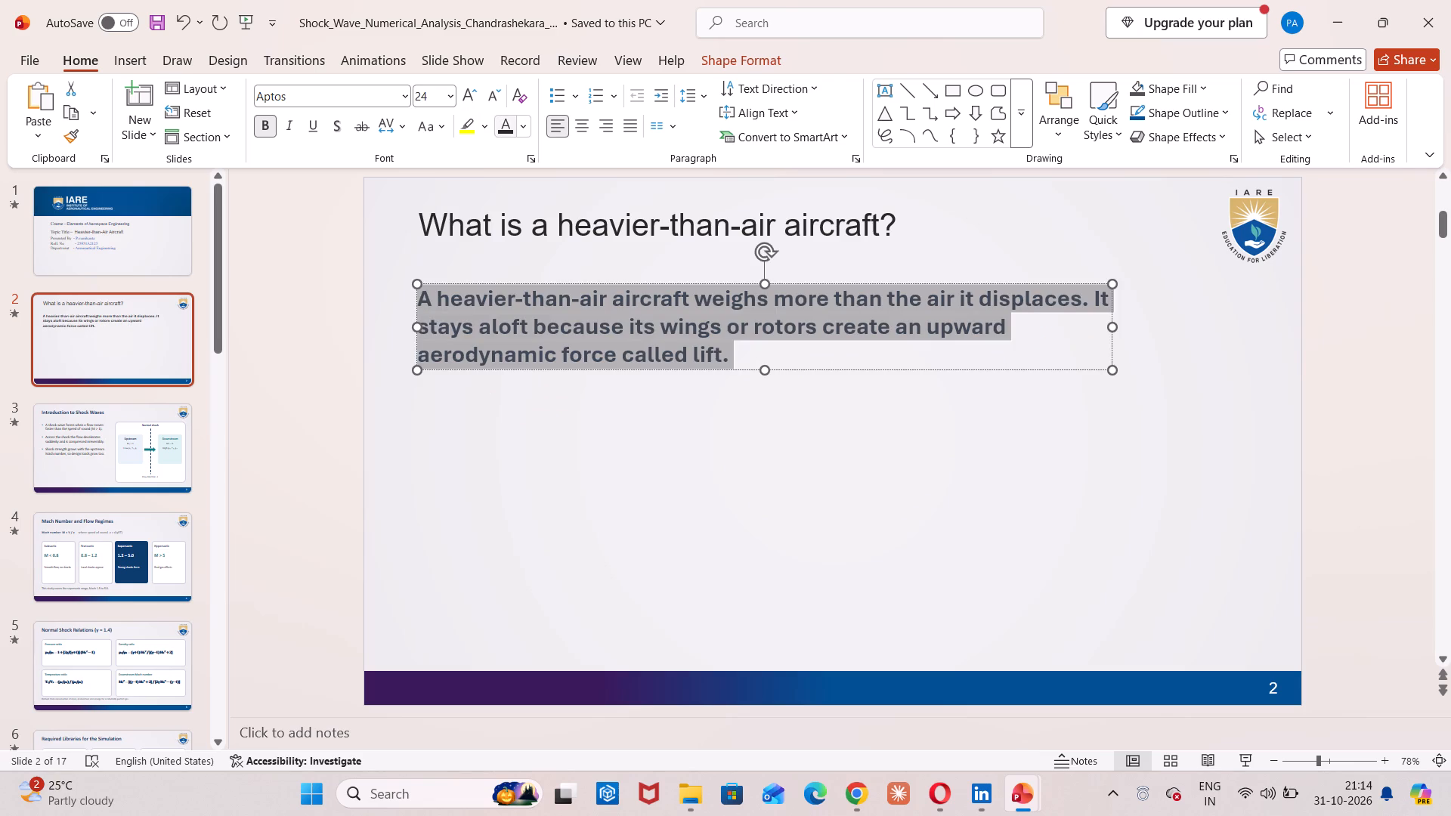
left_click(521, 130)
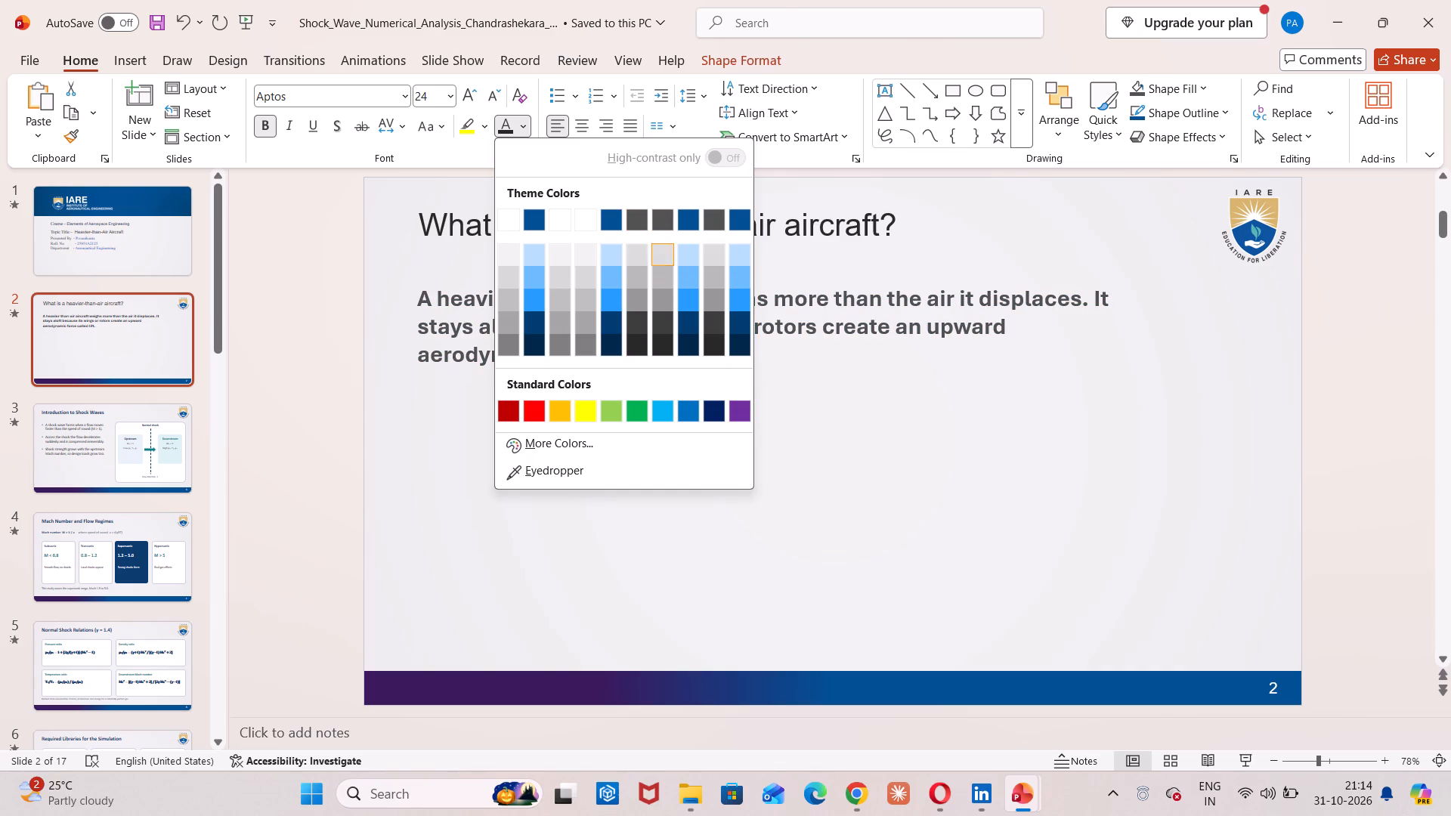
left_click(639, 218)
Recolour the whole title text on slide 2 with the dark blue theme colour.
left_click(644, 233)
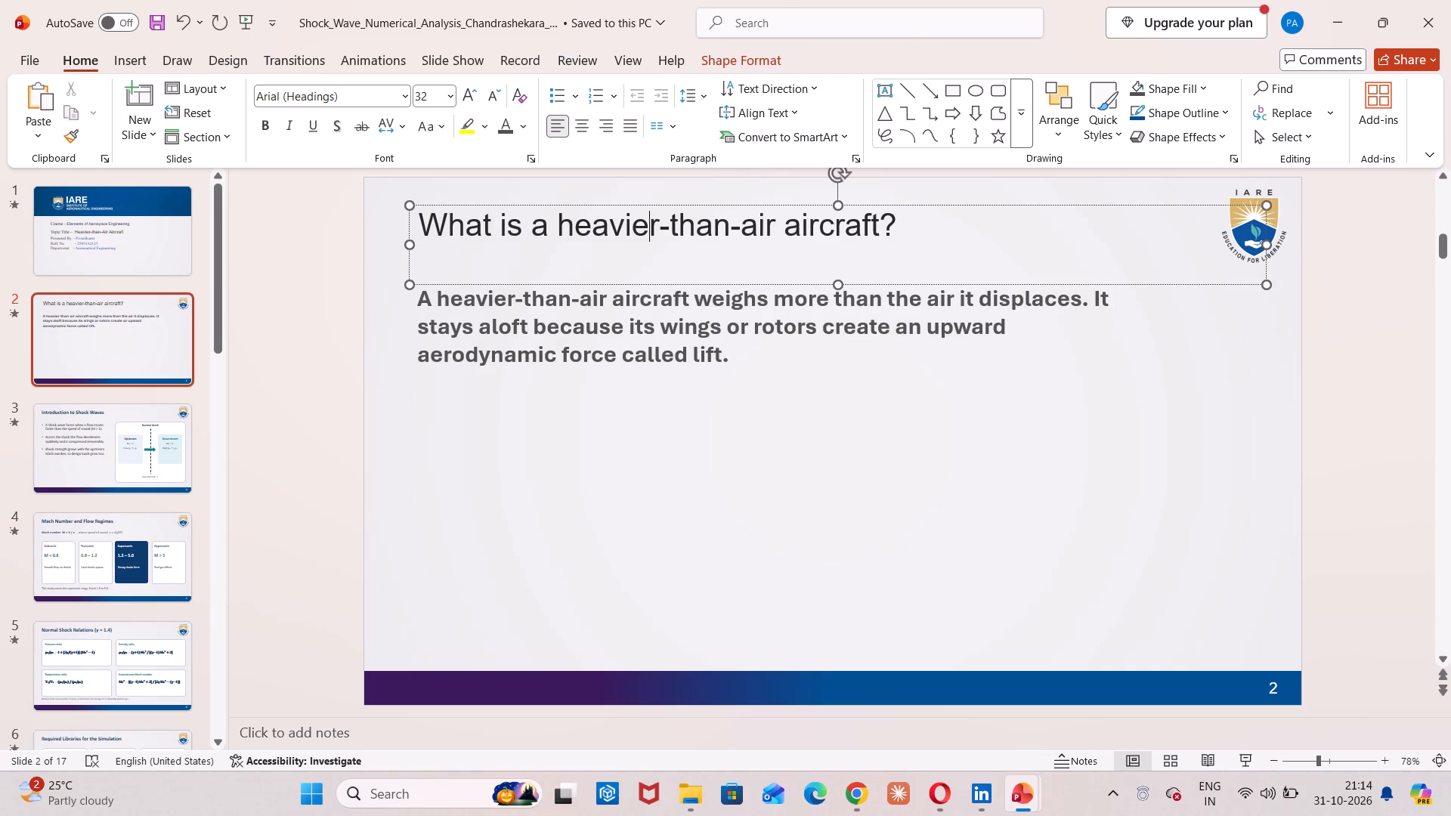
key("ctrl+a")
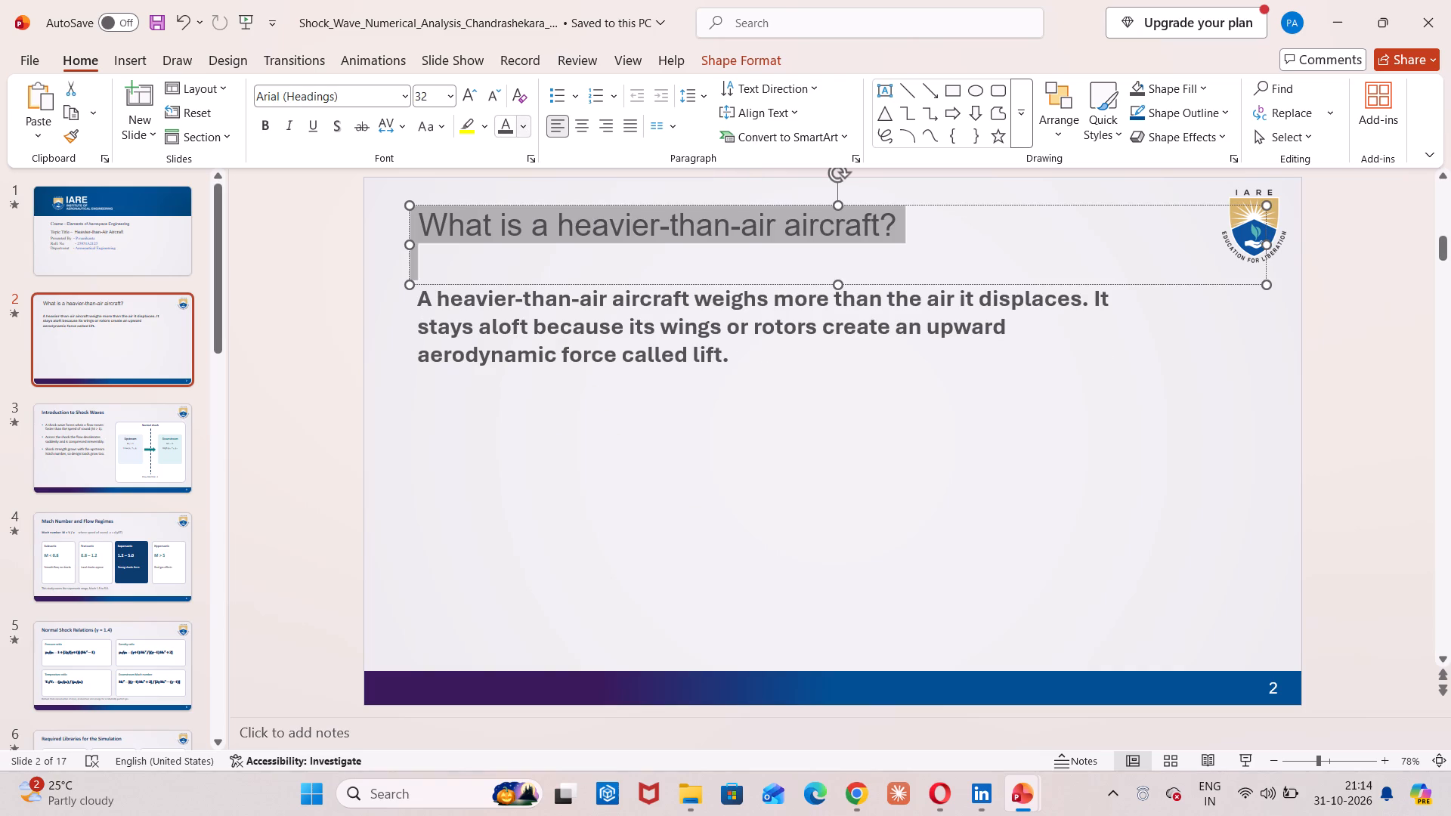
left_click(526, 129)
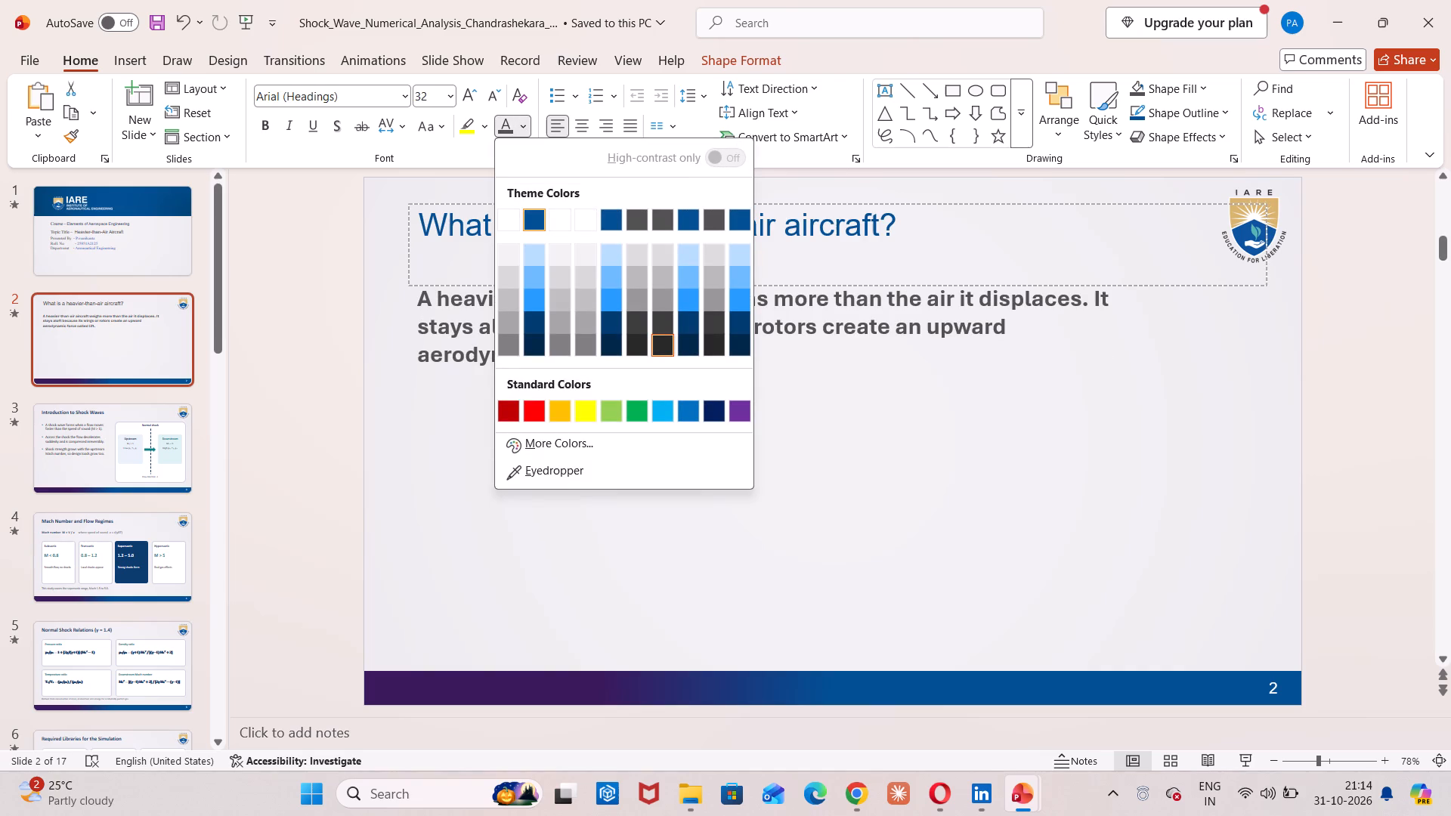
left_click(533, 219)
Shift slide 2's title and definition text box slightly lower, leaving a small gap between the title and the definition.
left_click(538, 371)
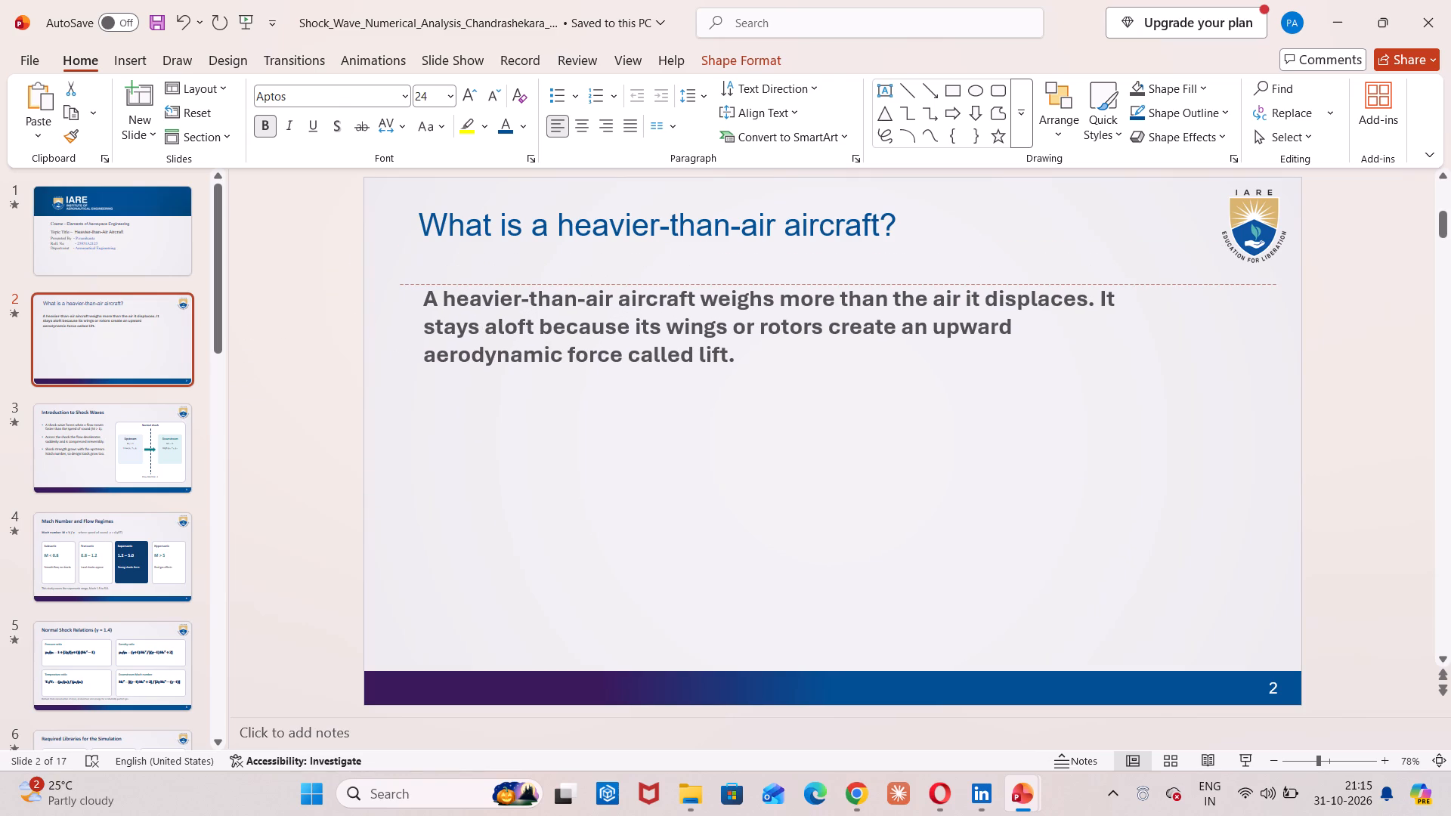
left_click_drag(557, 422, 572, 348)
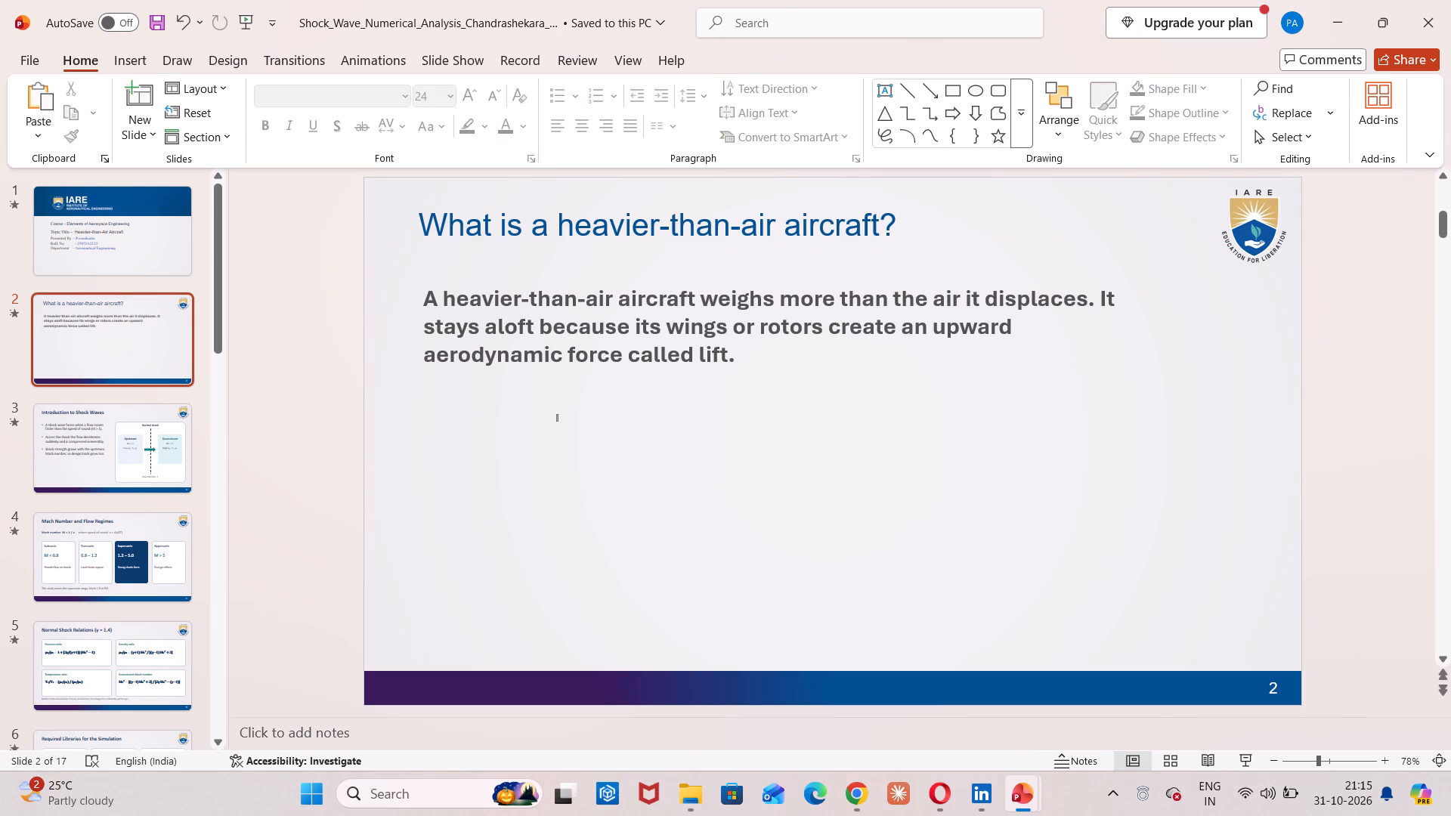
left_click_drag(572, 348, 539, 444)
left_click(597, 229)
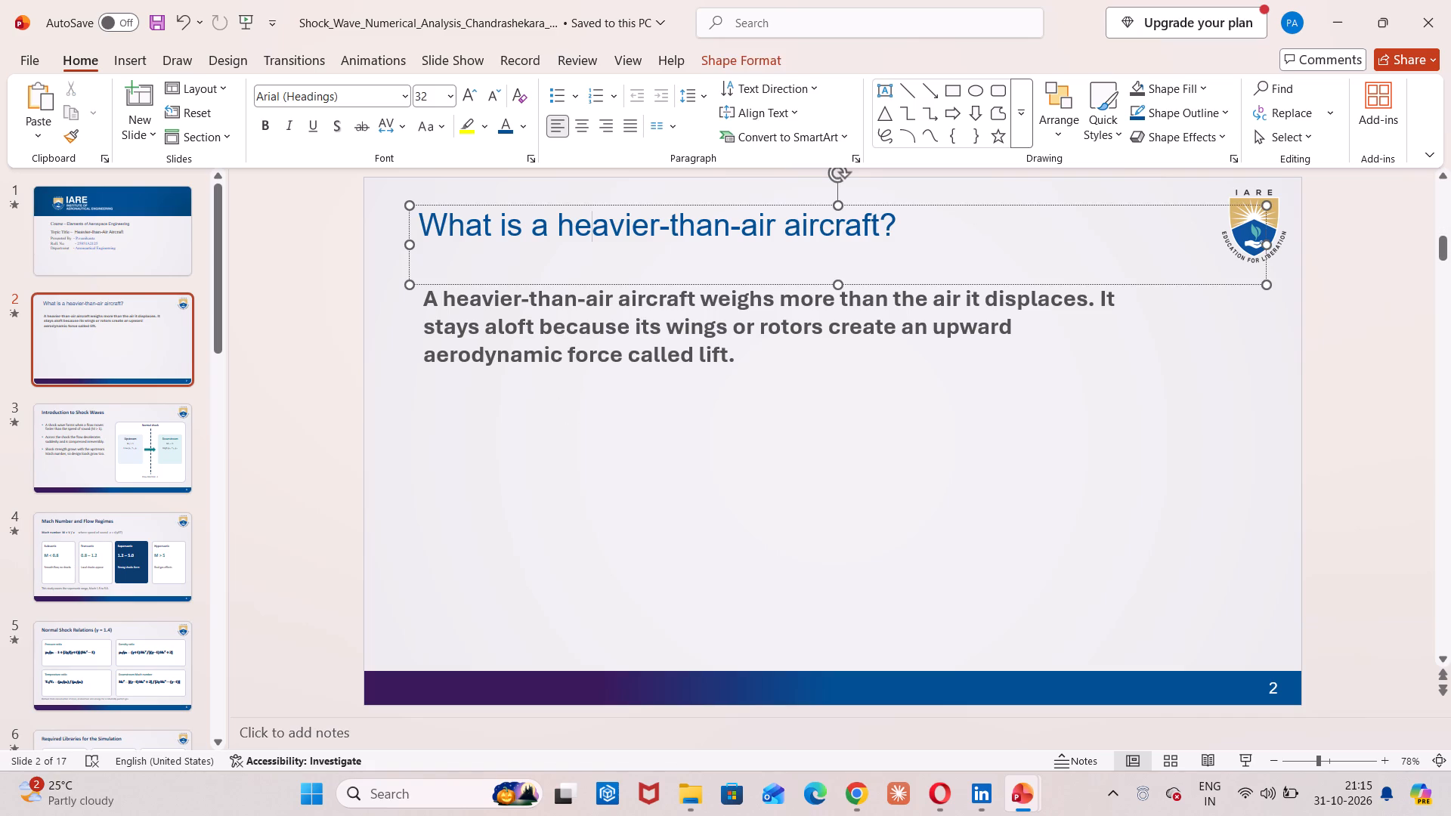
left_click_drag(636, 206, 643, 227)
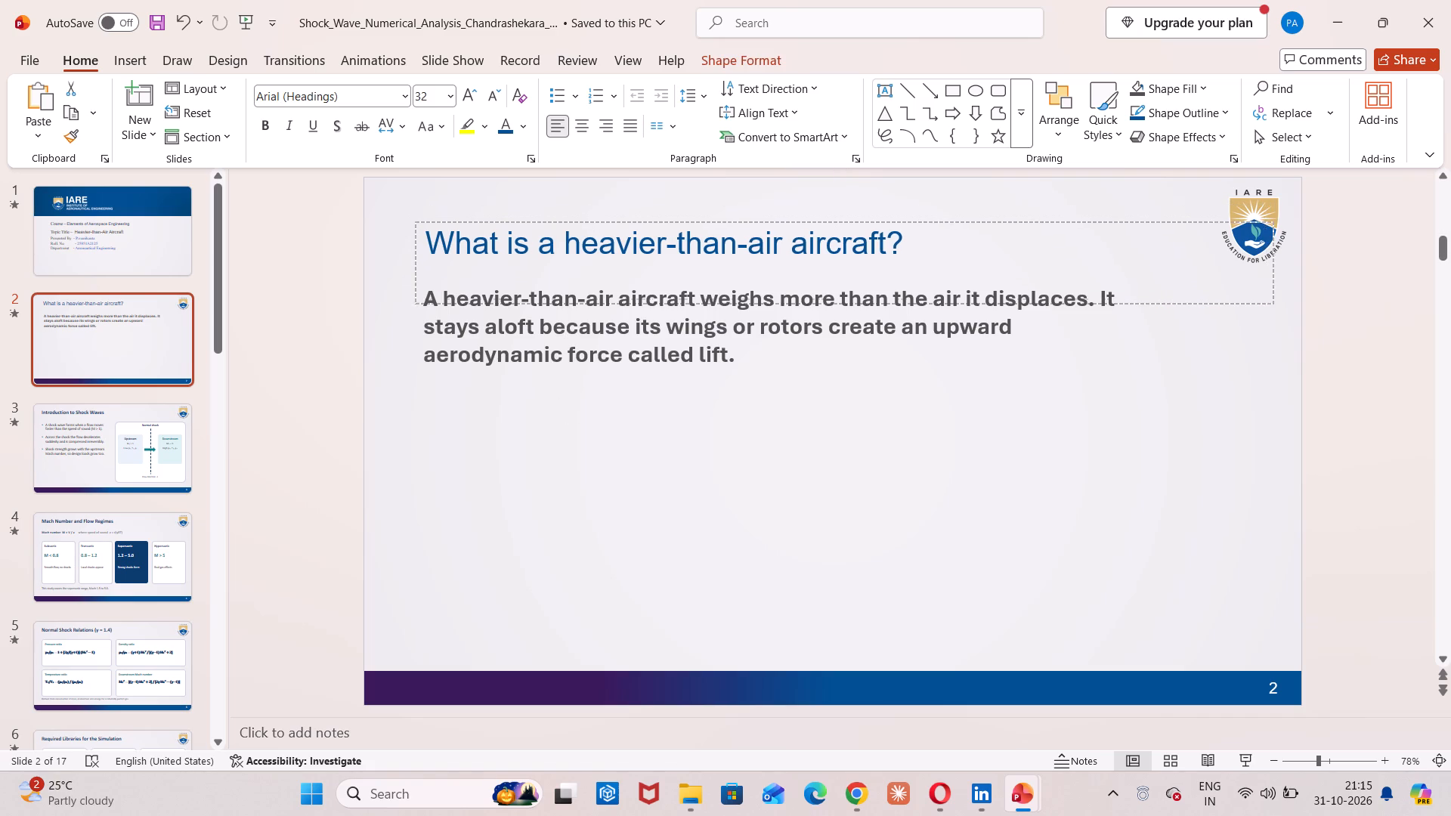
left_click_drag(643, 227, 644, 226)
left_click(640, 381)
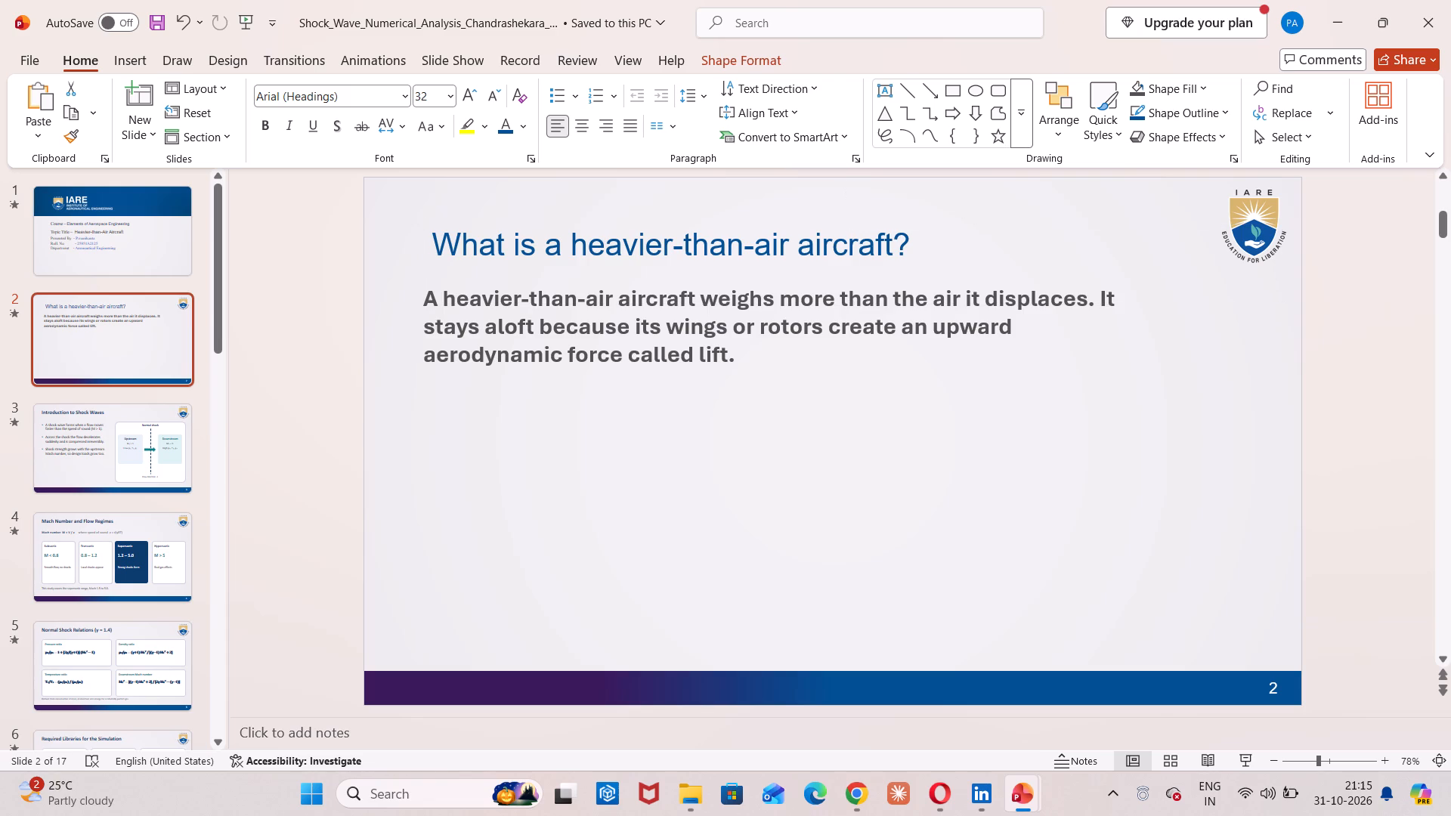
left_click(638, 336)
left_click_drag(648, 285, 648, 289)
left_click_drag(648, 289, 651, 308)
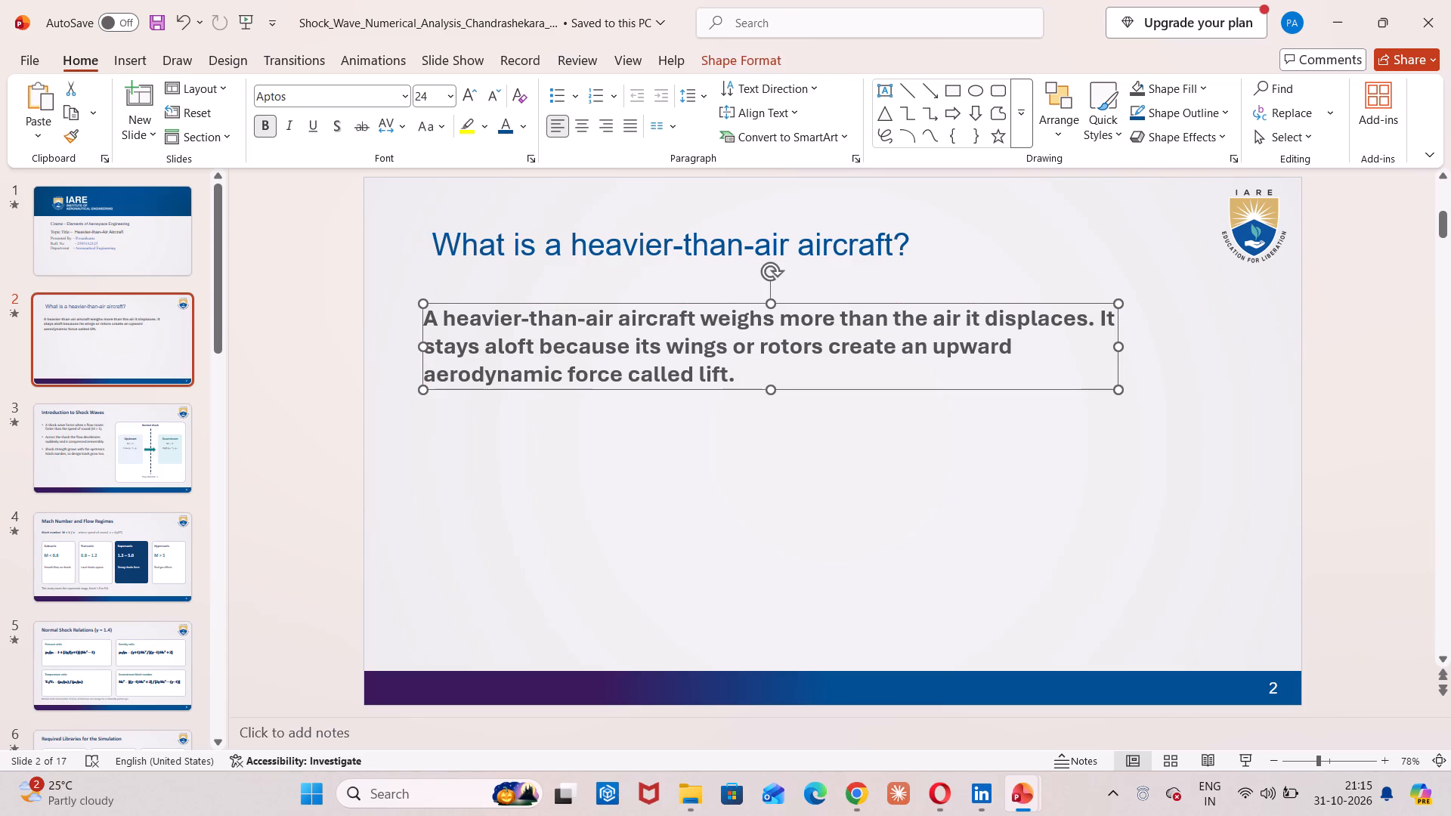
Capture a screenshot of the Fixed-wing, Rotary-wing and Other designs cards on slide 2 of the heavier-than-air aircraft presentation.
key("alt+Tab")
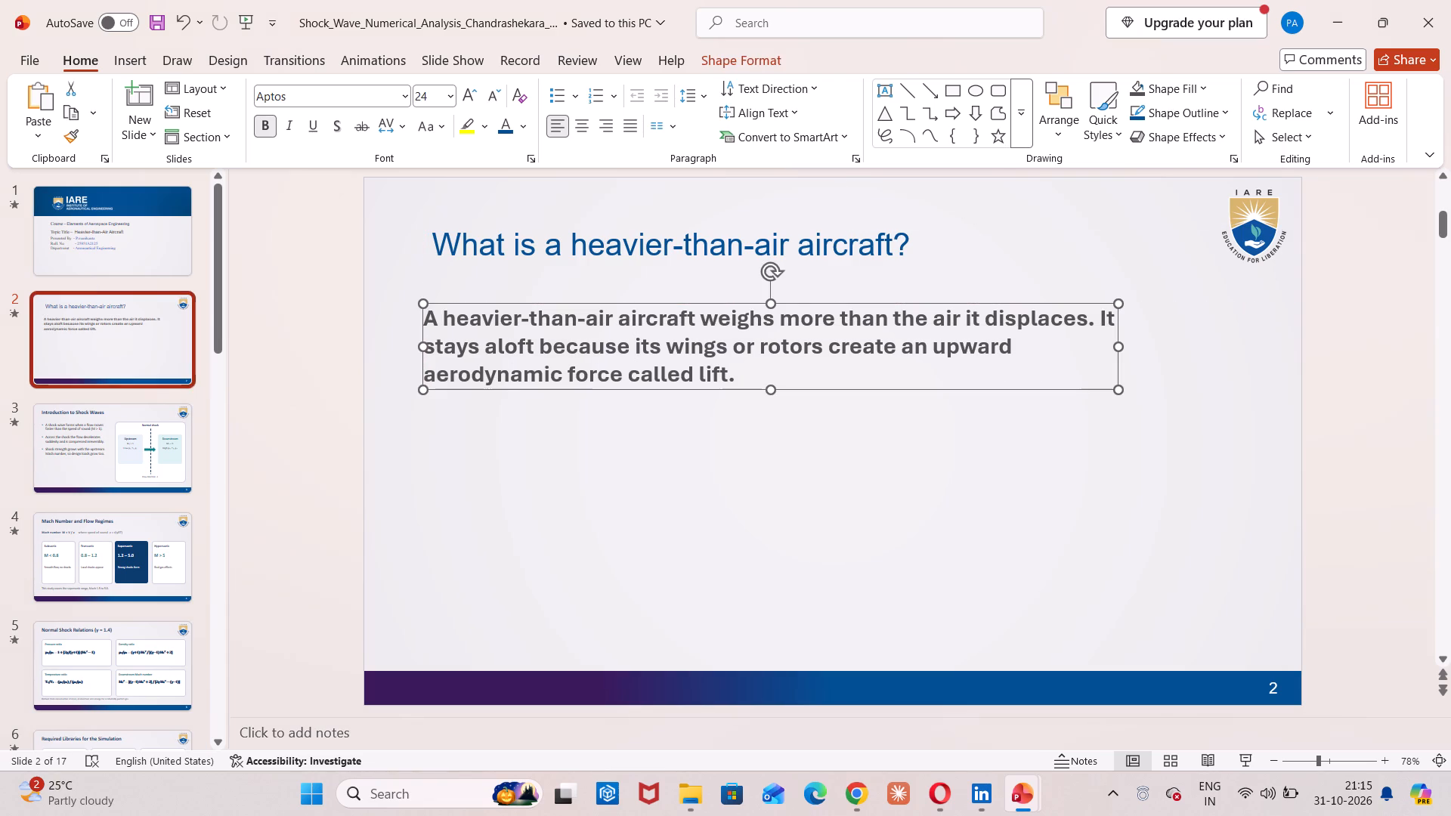
left_click(351, 373)
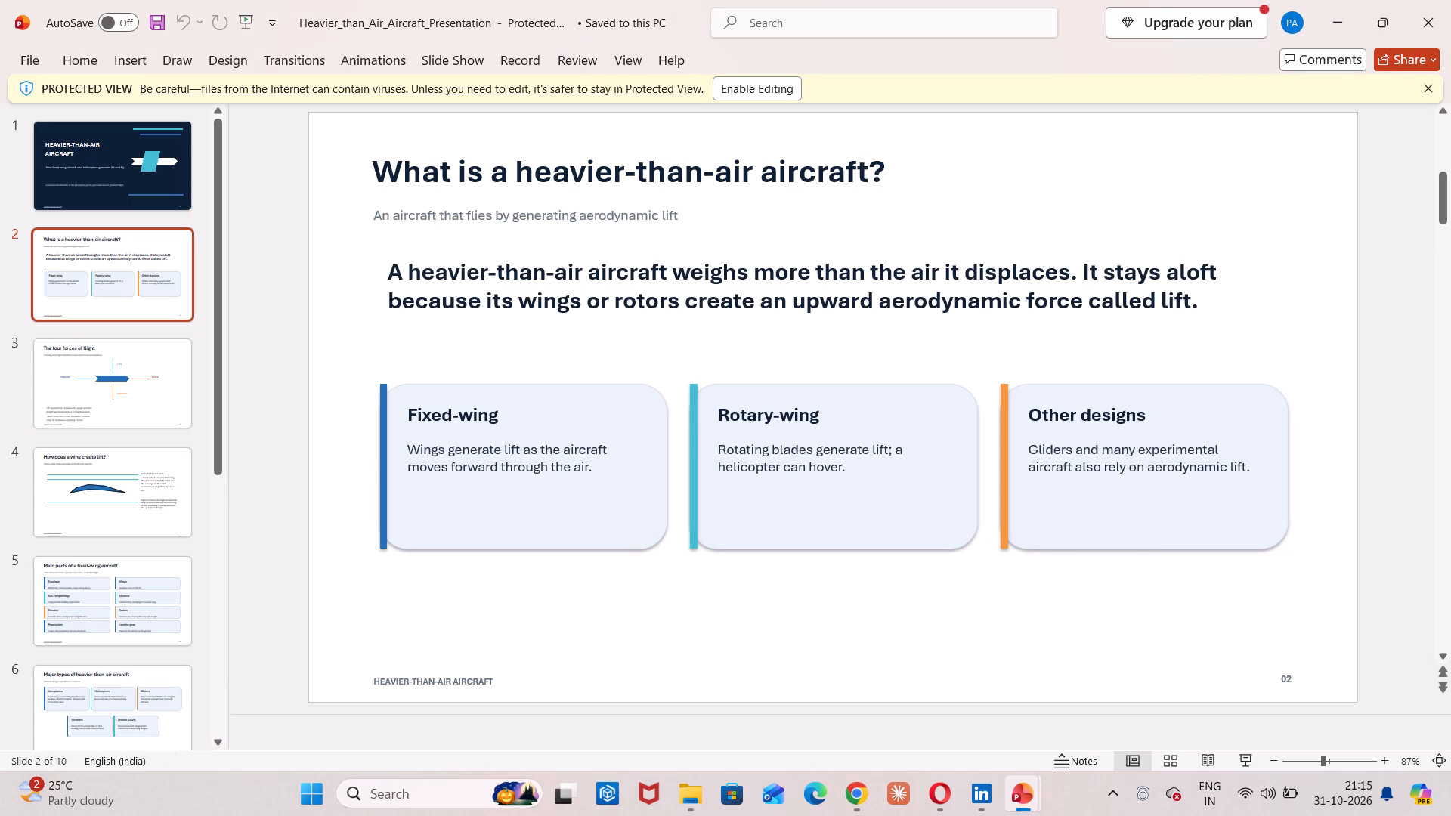
key("9")
key("Print")
left_click_drag(352, 341, 1209, 586)
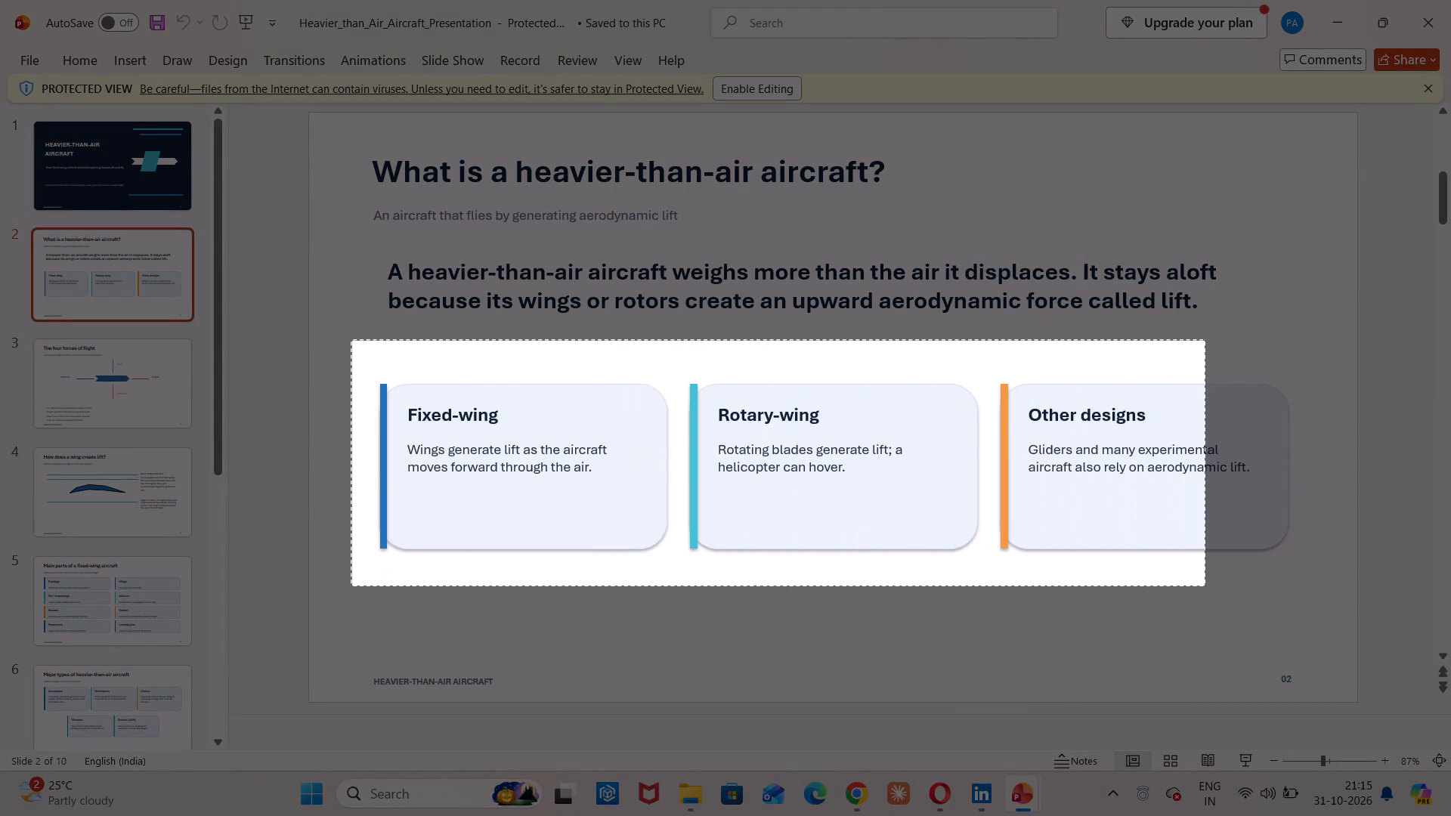
left_click_drag(1209, 586, 1299, 588)
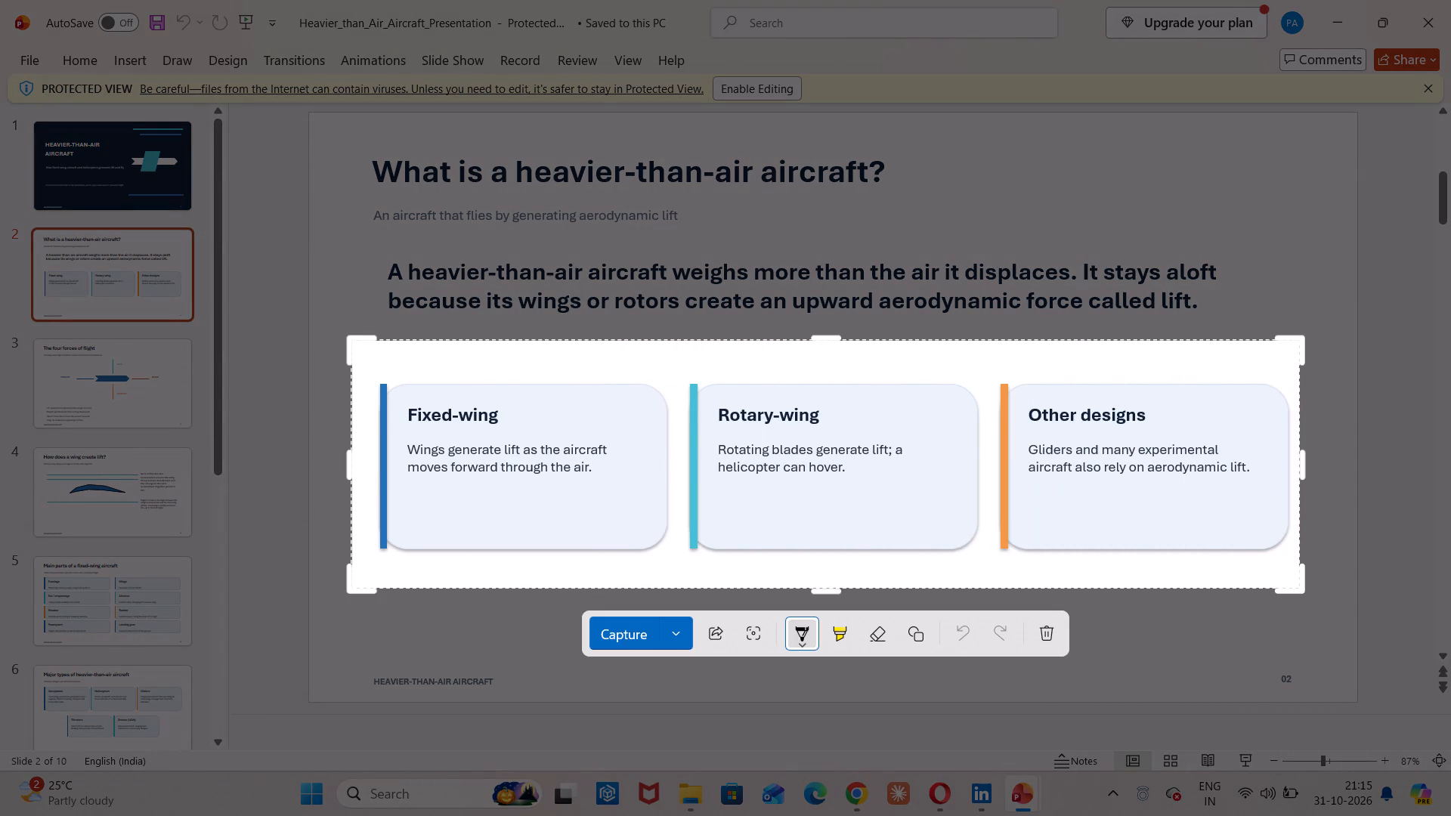
left_click(647, 635)
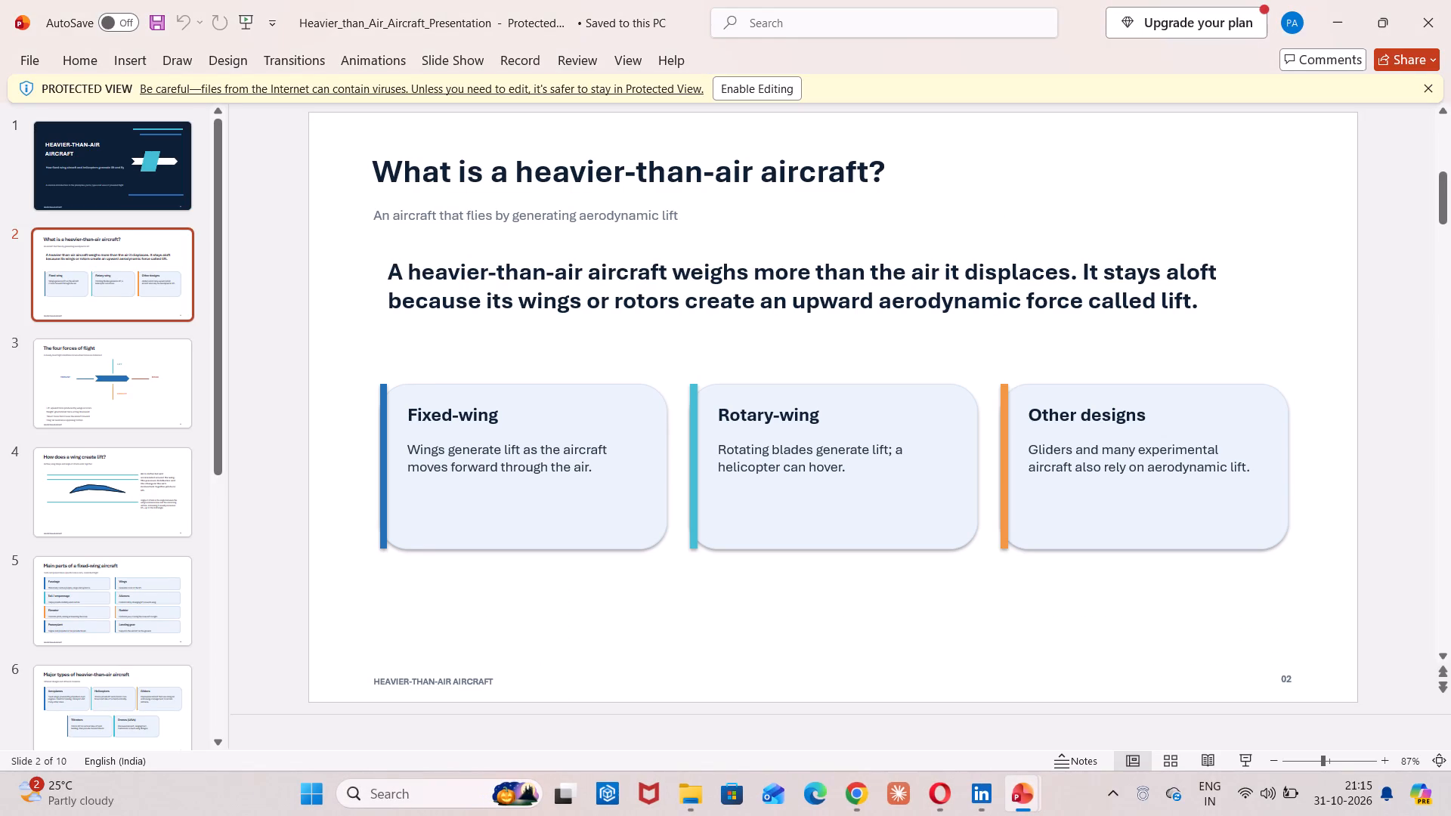
Paste the captured cards picture into slide 2 of the shock wave deck and place it just beneath the definition text.
key("alt+Tab")
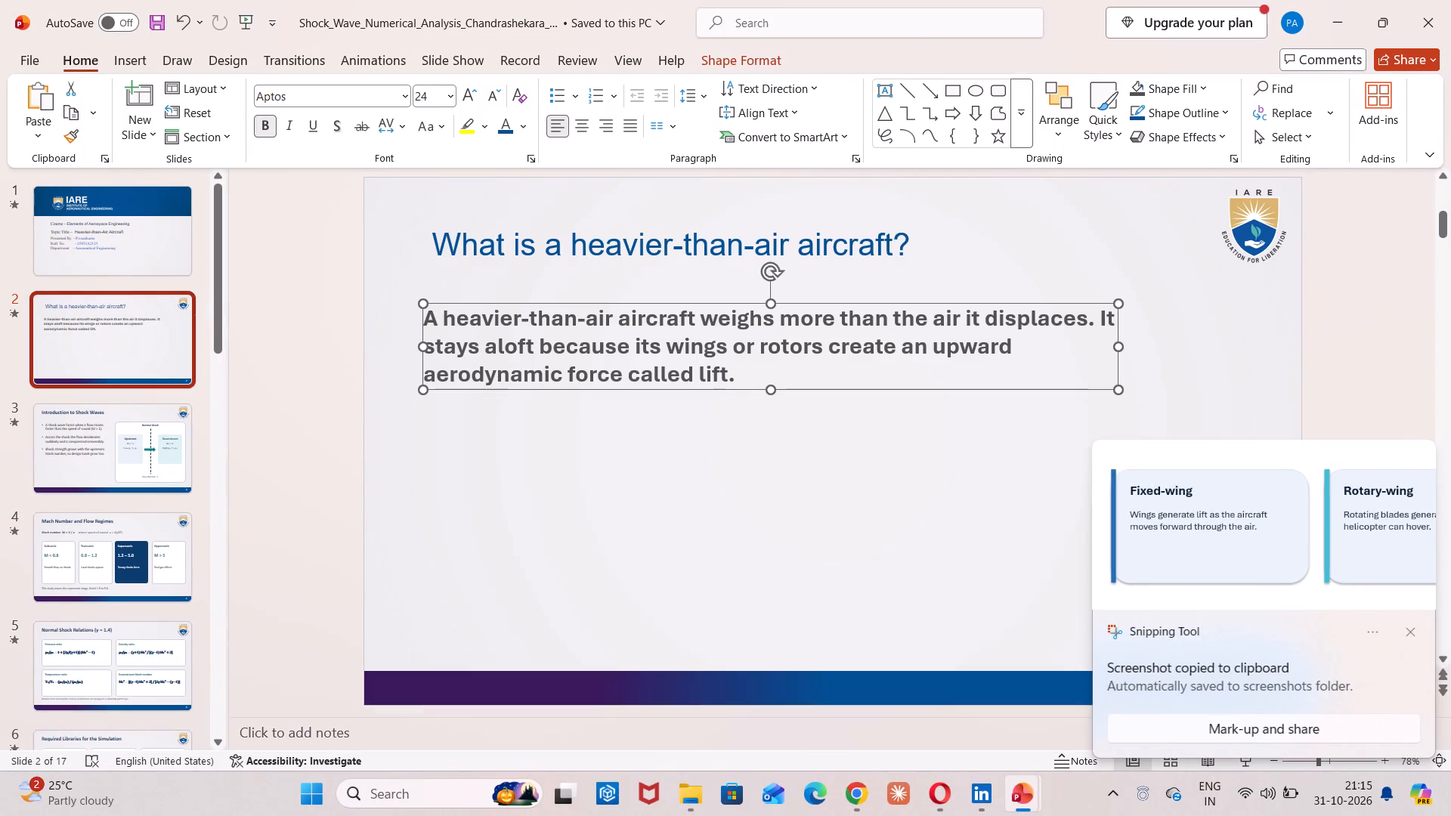
left_click(1174, 558)
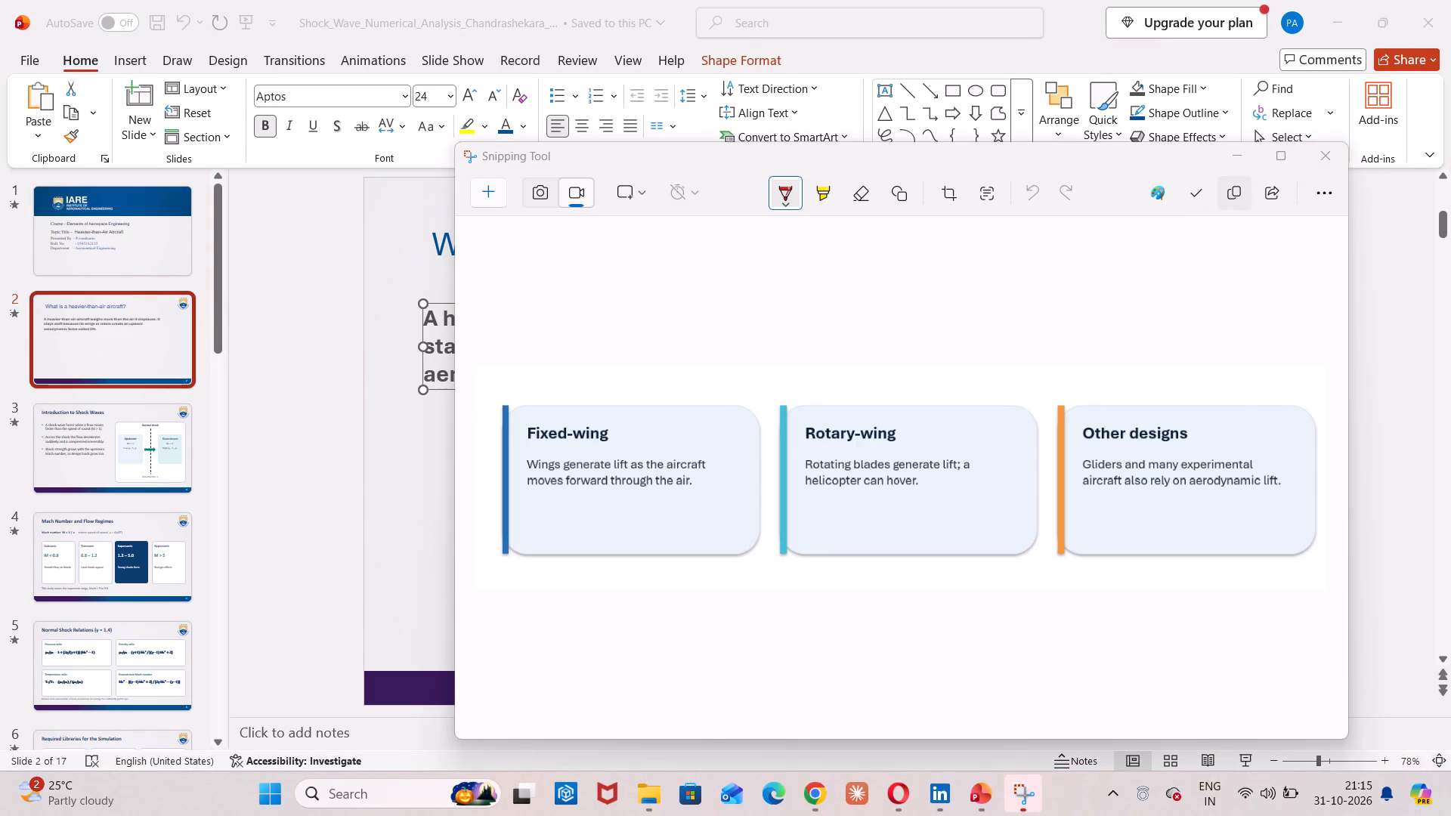
left_click(1235, 199)
left_click(1322, 165)
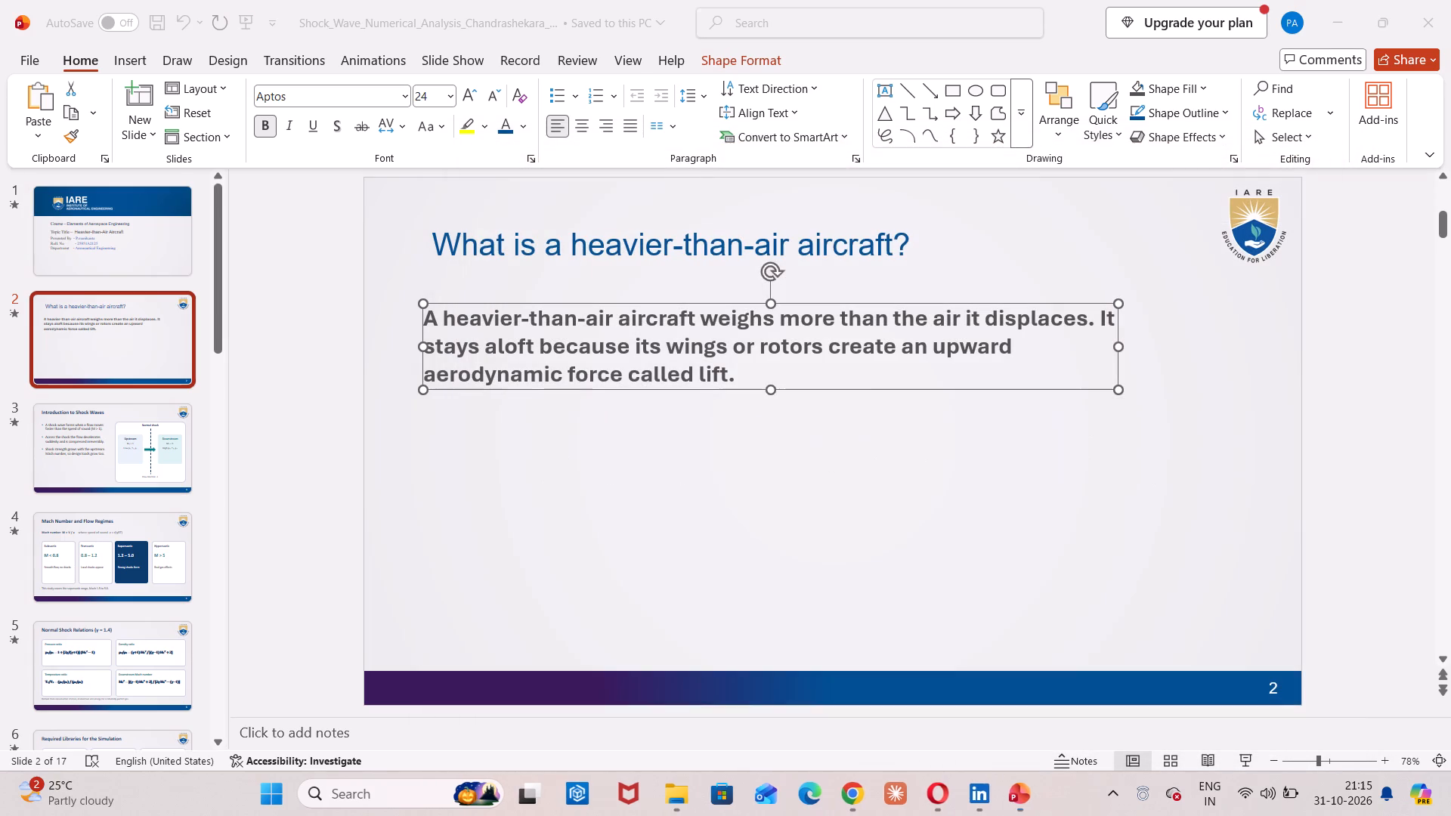
double_click(821, 476)
key("ctrl+v")
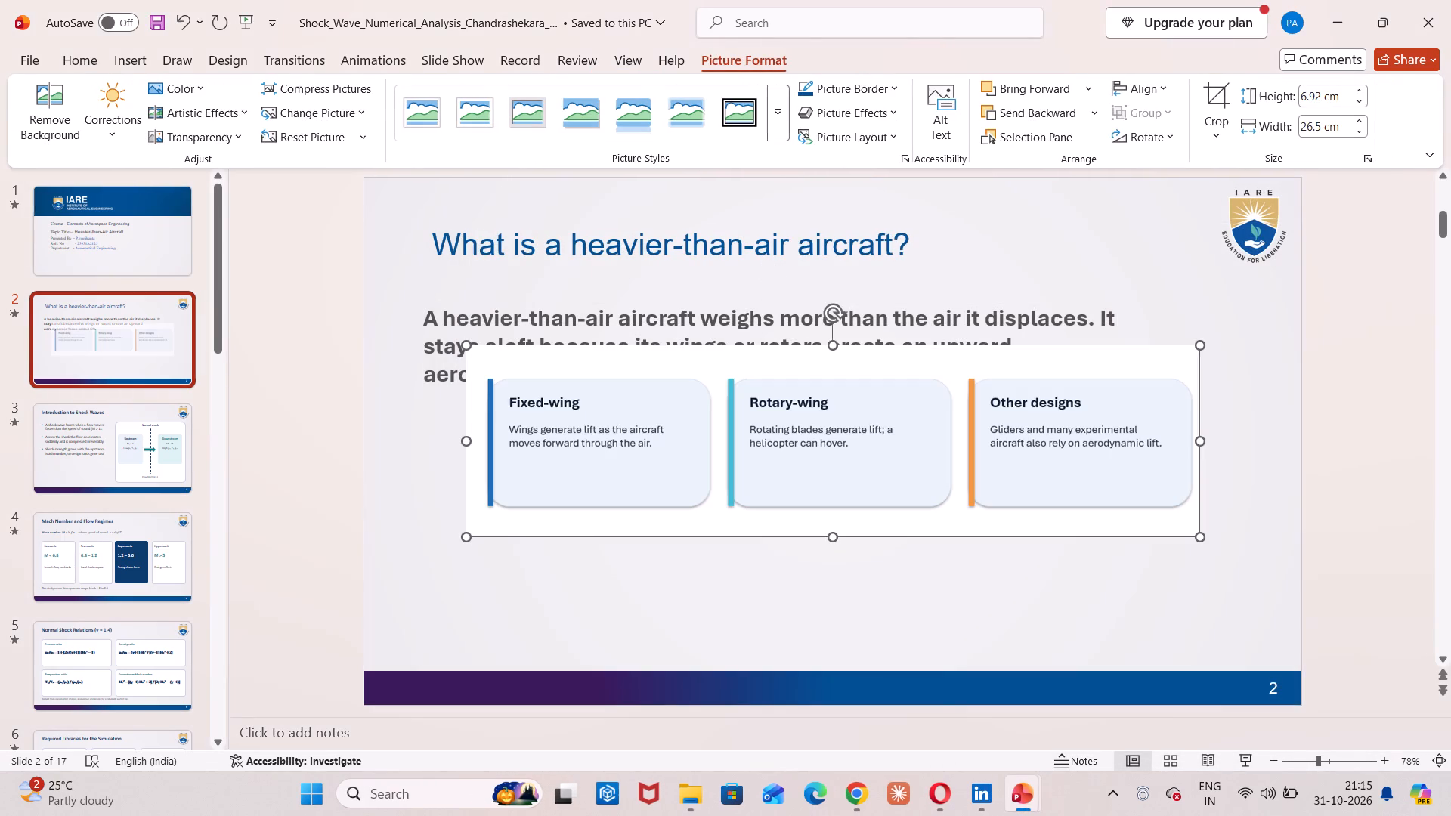
left_click_drag(880, 345, 880, 350)
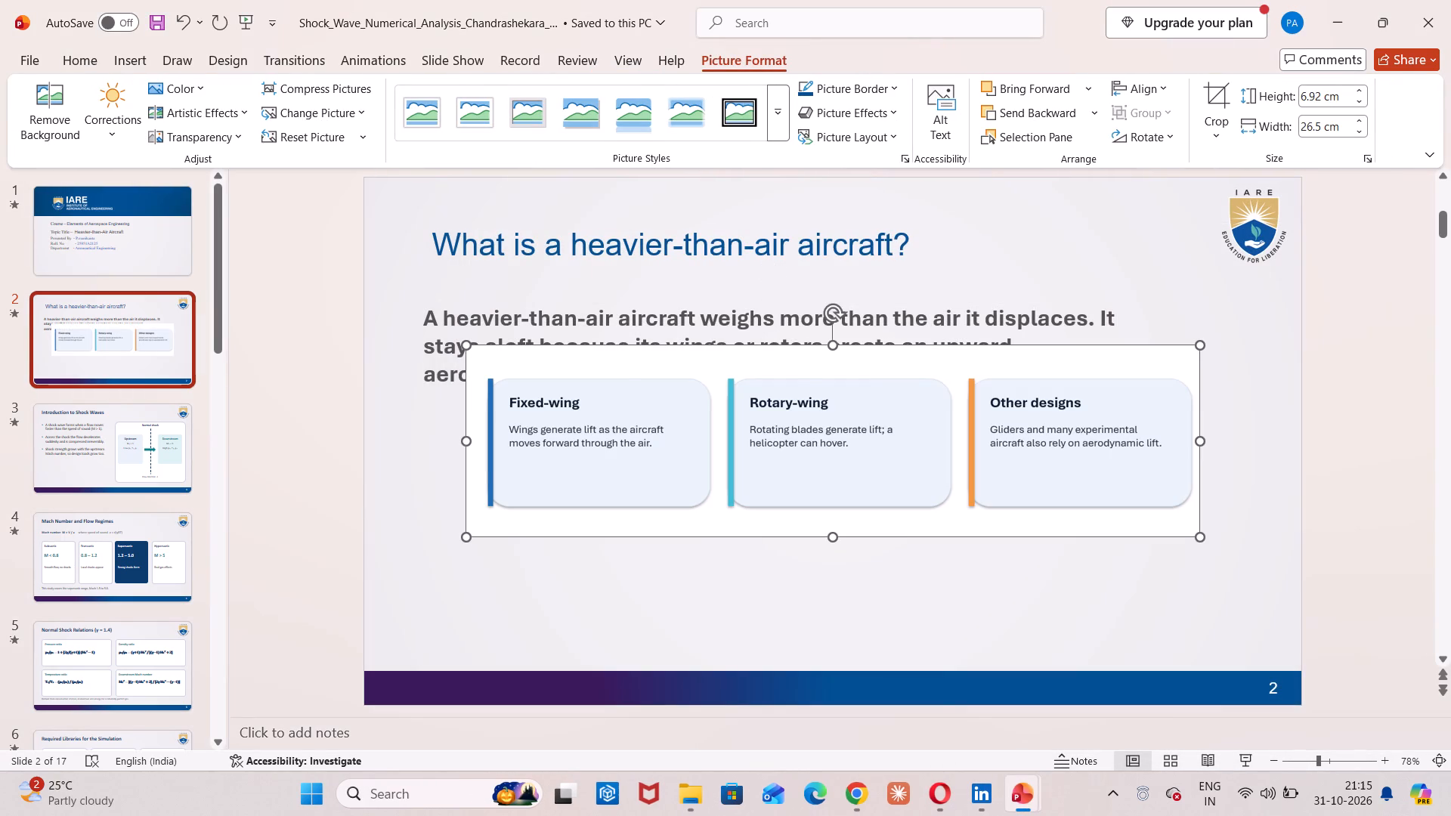
left_click_drag(880, 350, 854, 406)
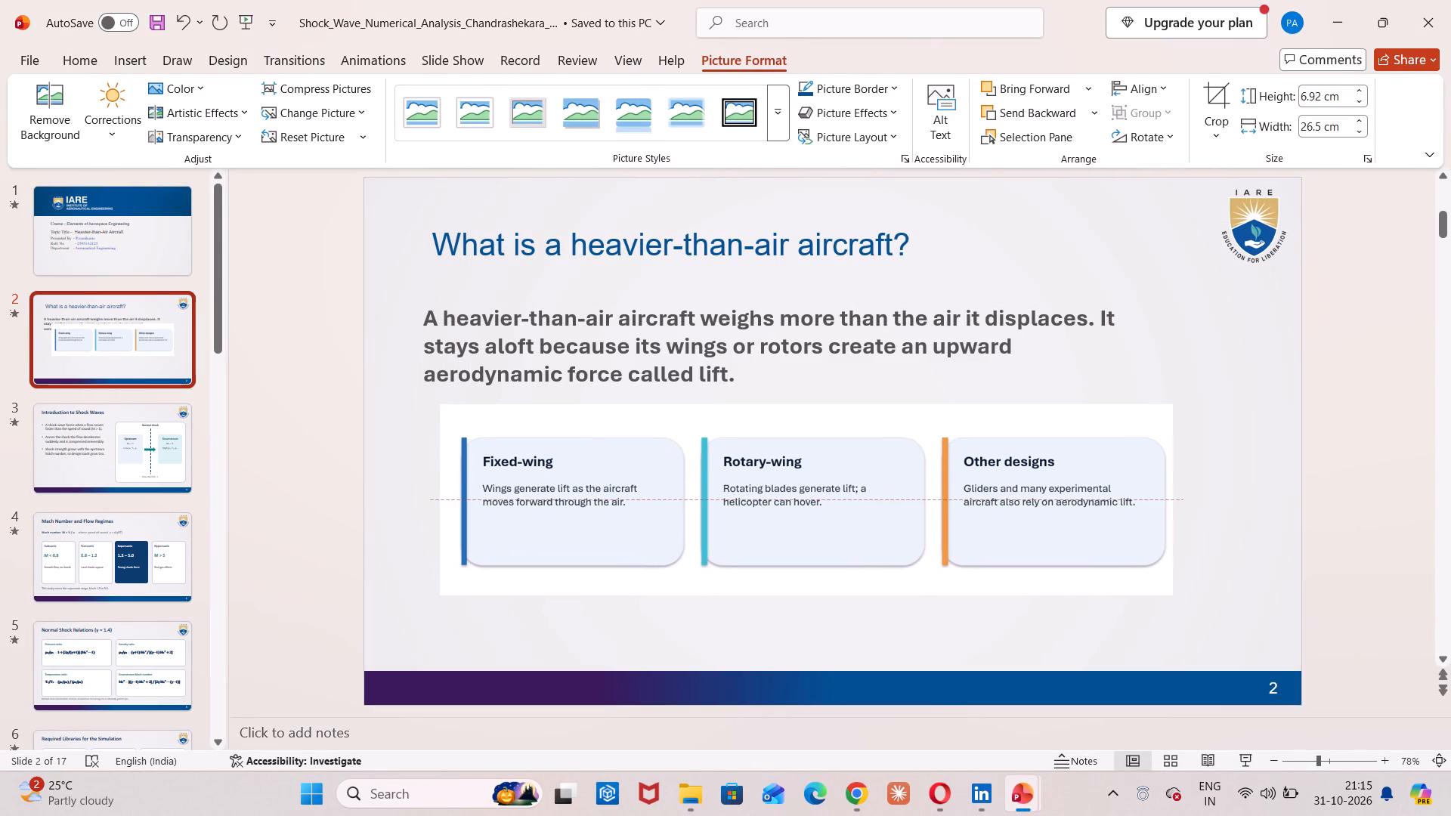
left_click_drag(854, 406, 857, 402)
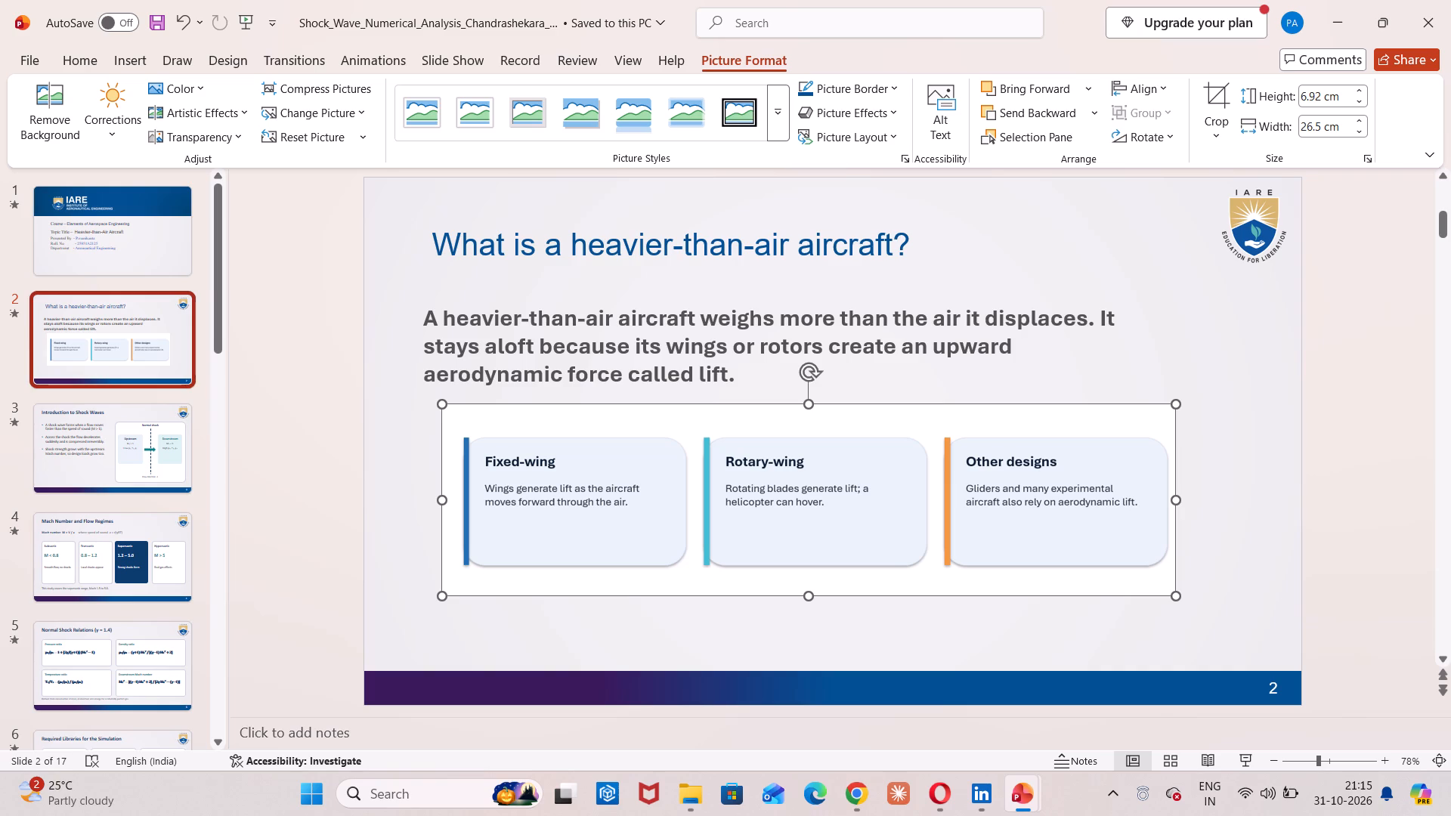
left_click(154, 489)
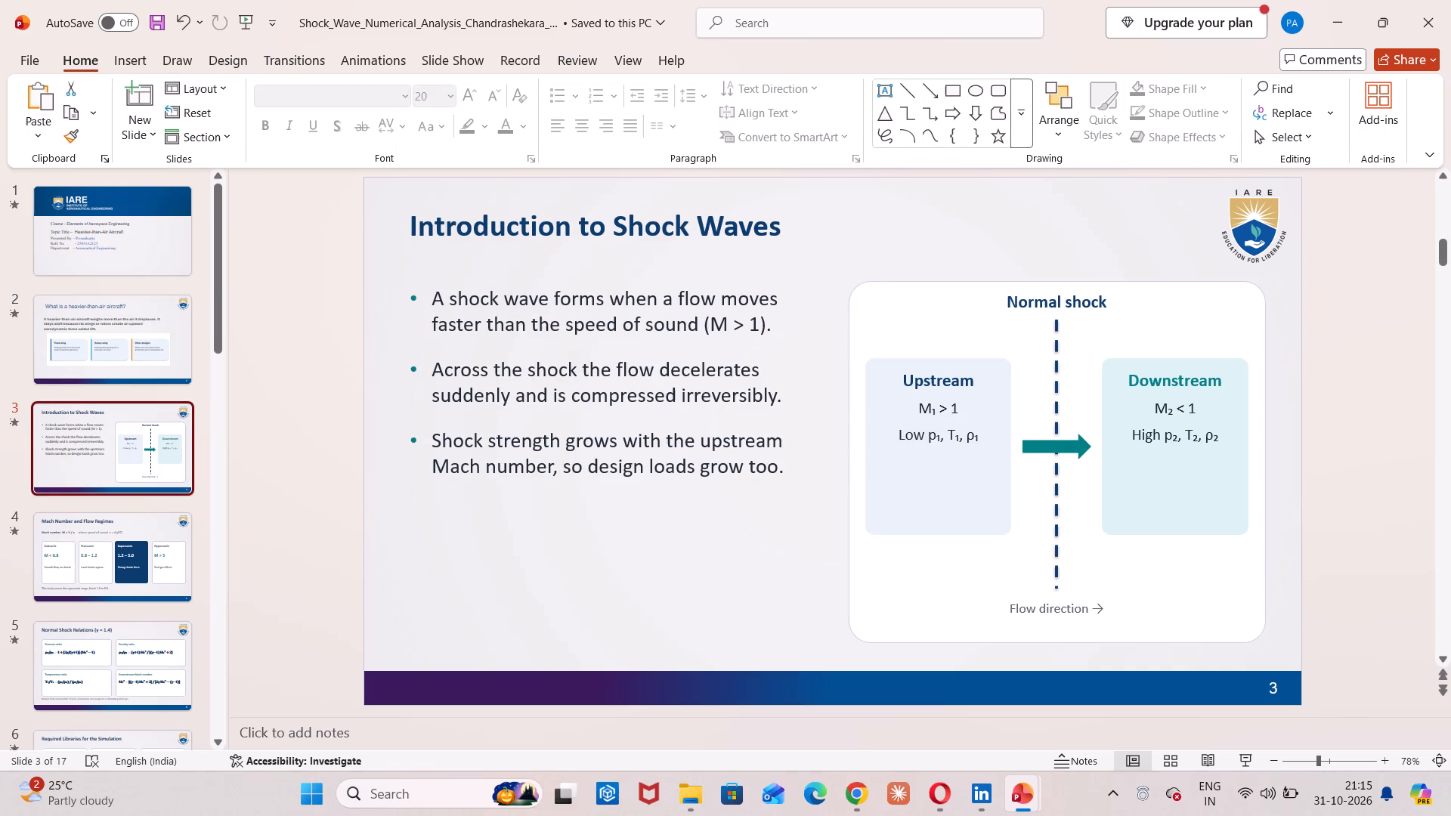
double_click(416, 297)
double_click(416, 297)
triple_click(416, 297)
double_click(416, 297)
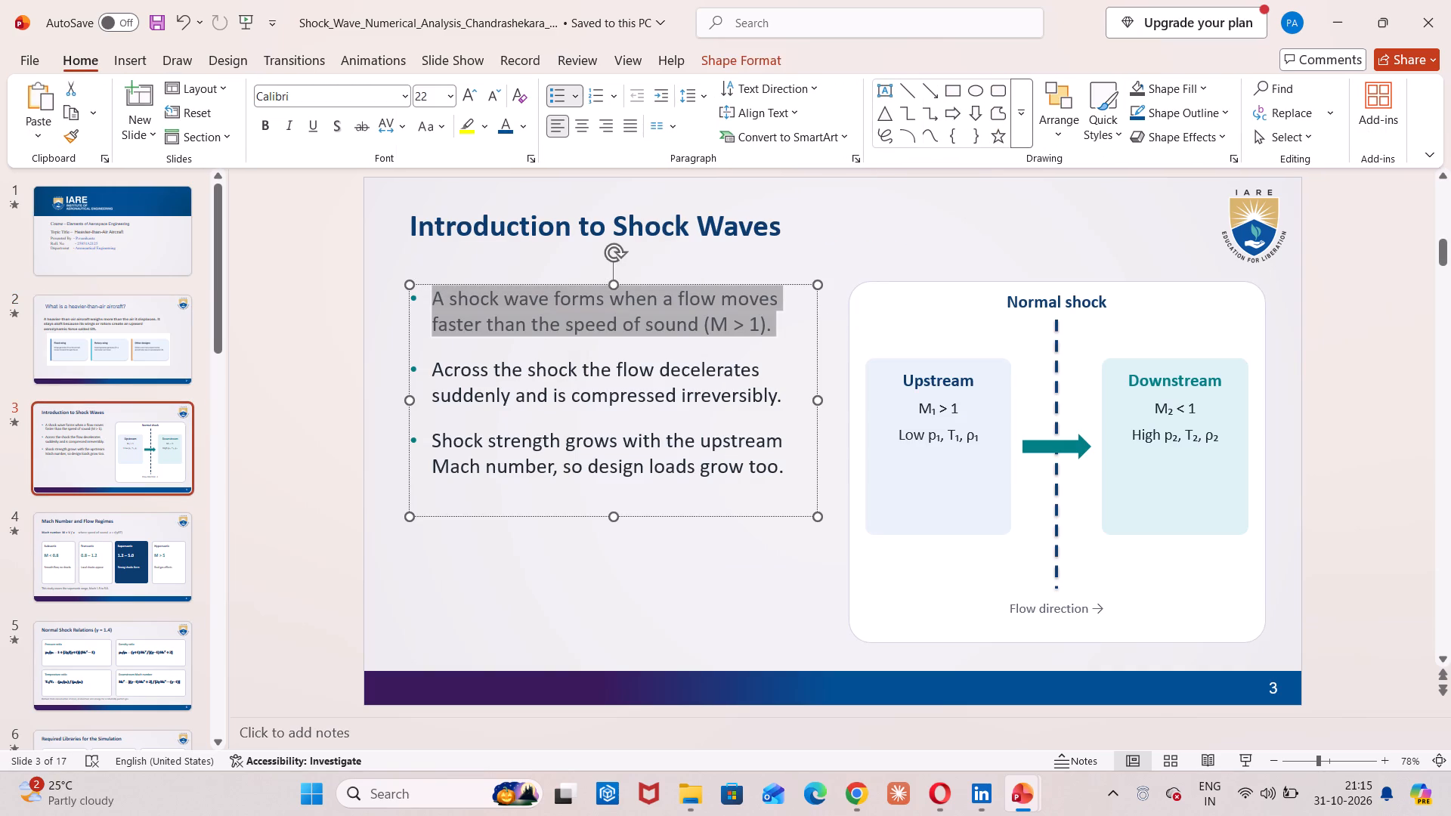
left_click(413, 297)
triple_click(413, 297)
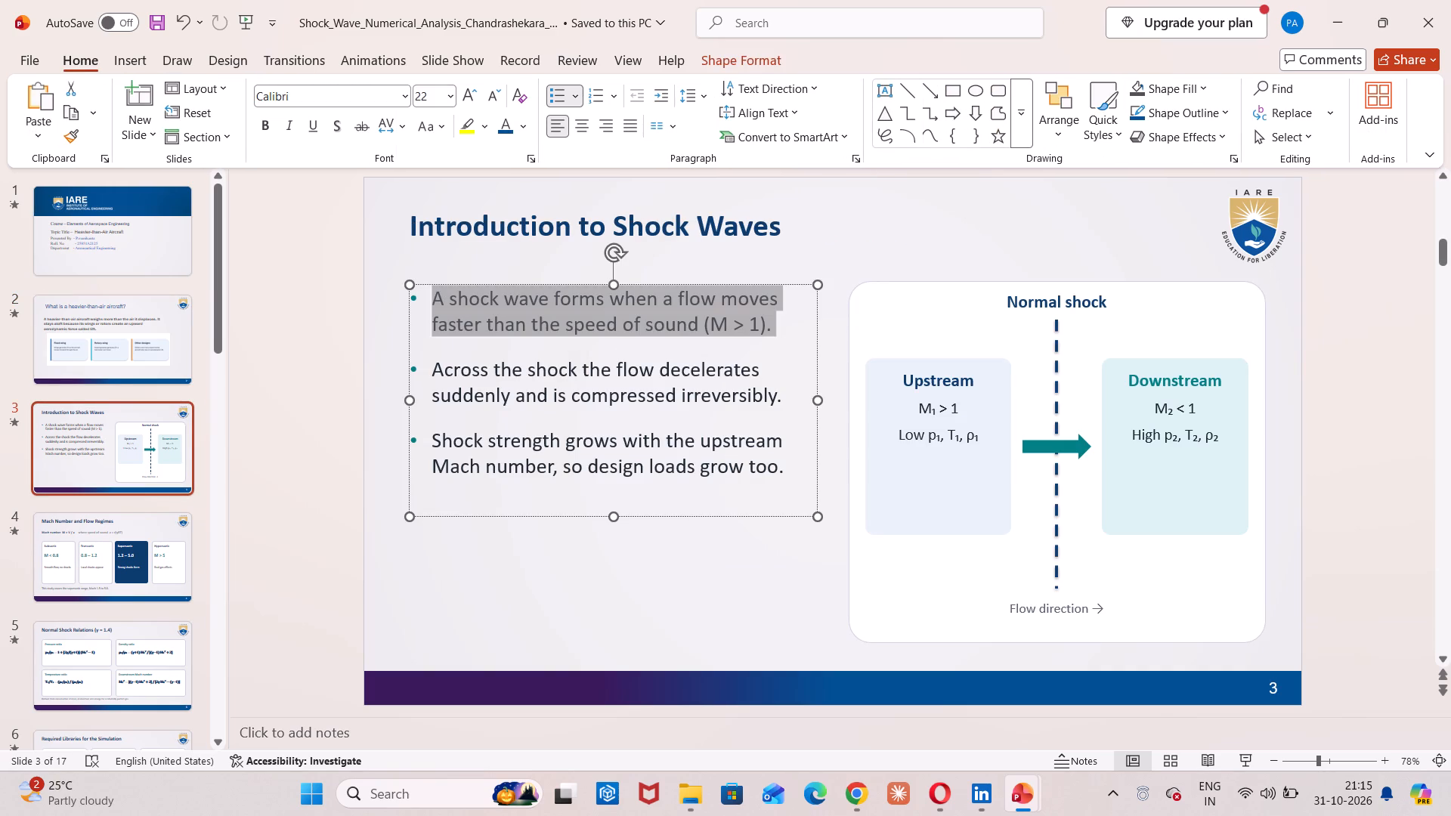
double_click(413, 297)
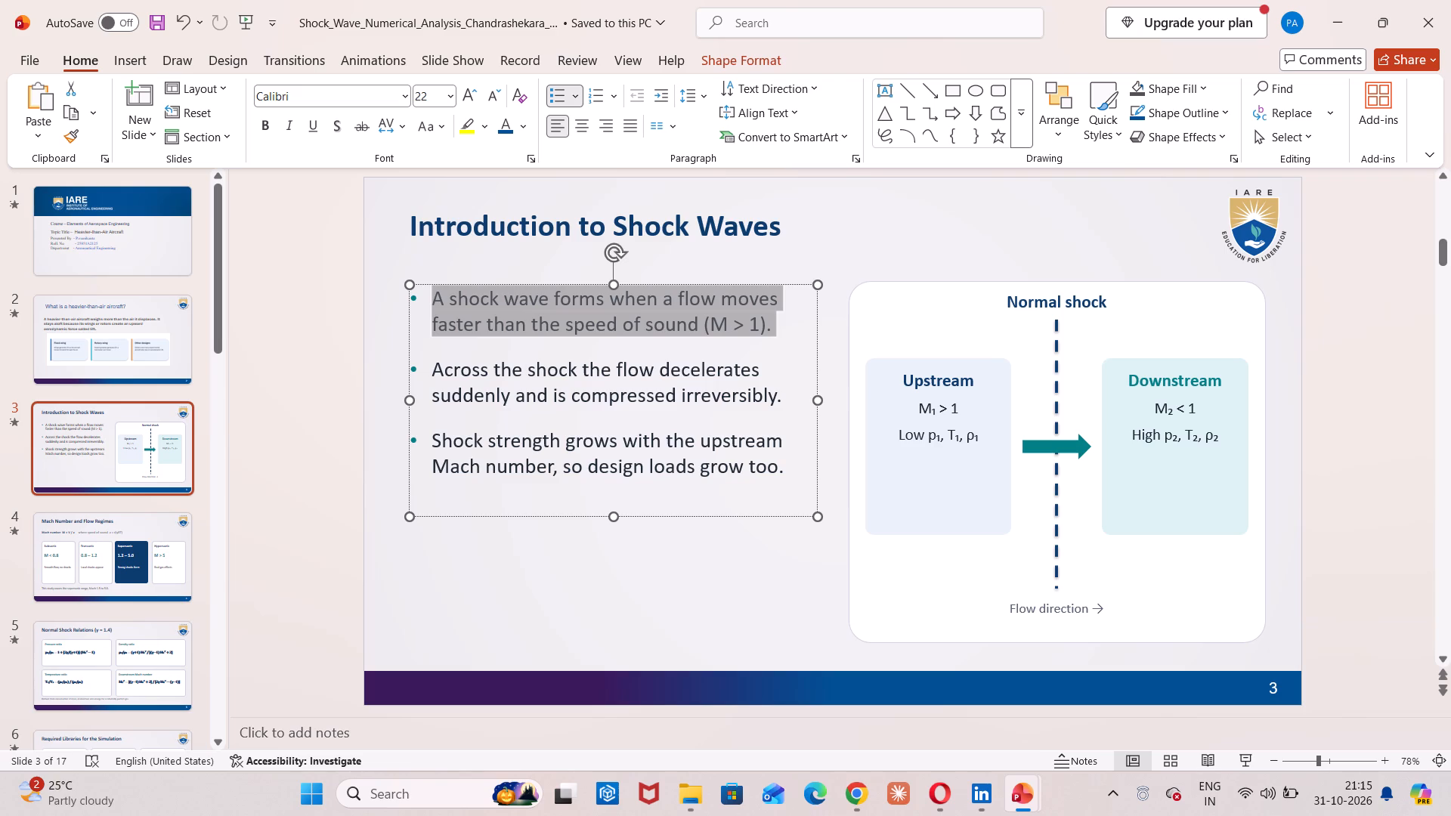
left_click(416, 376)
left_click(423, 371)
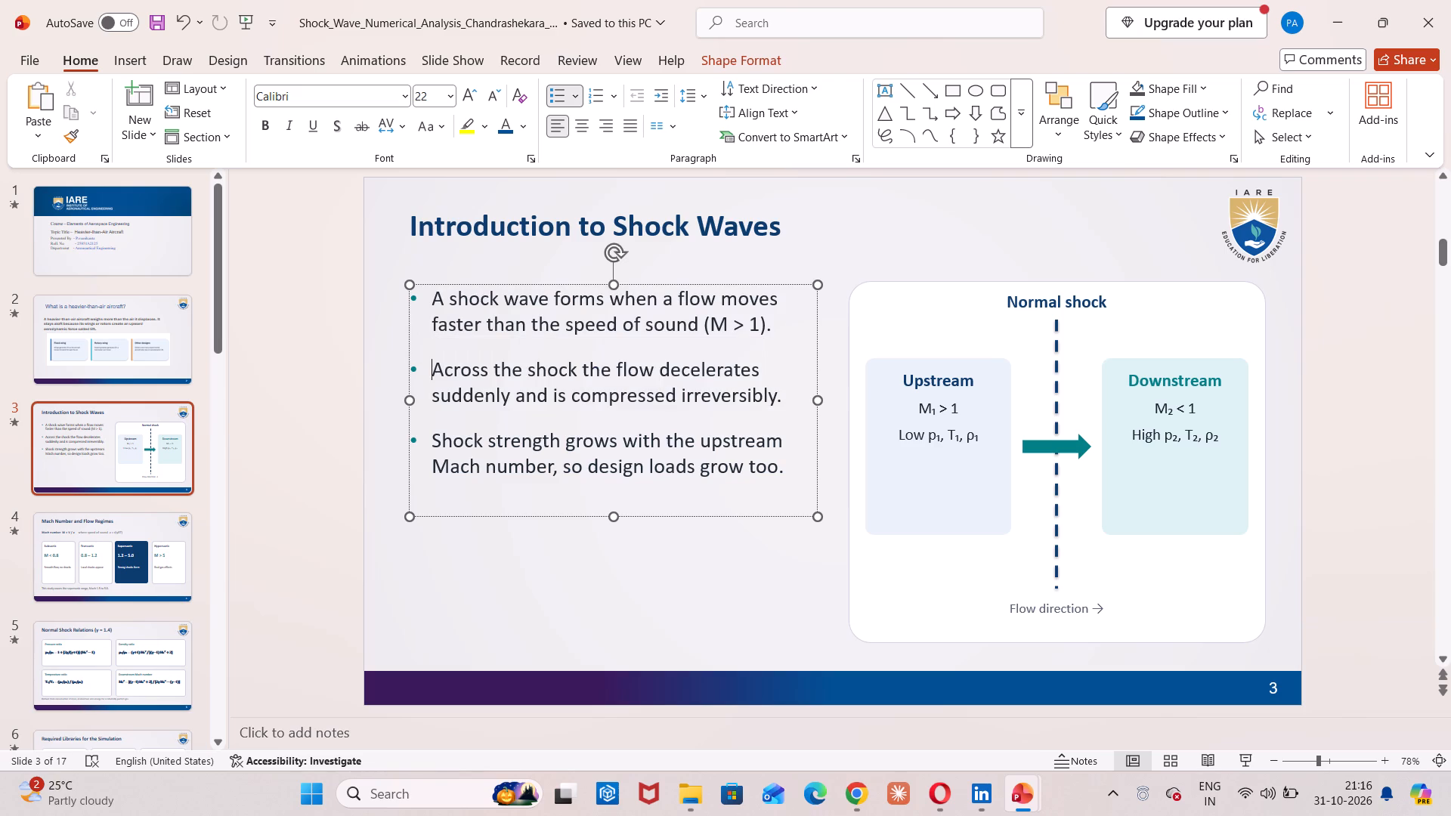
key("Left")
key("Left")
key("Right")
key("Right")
Look over the content and layouts of slides 4 to 9 in the shock wave deck.
left_click(110, 534)
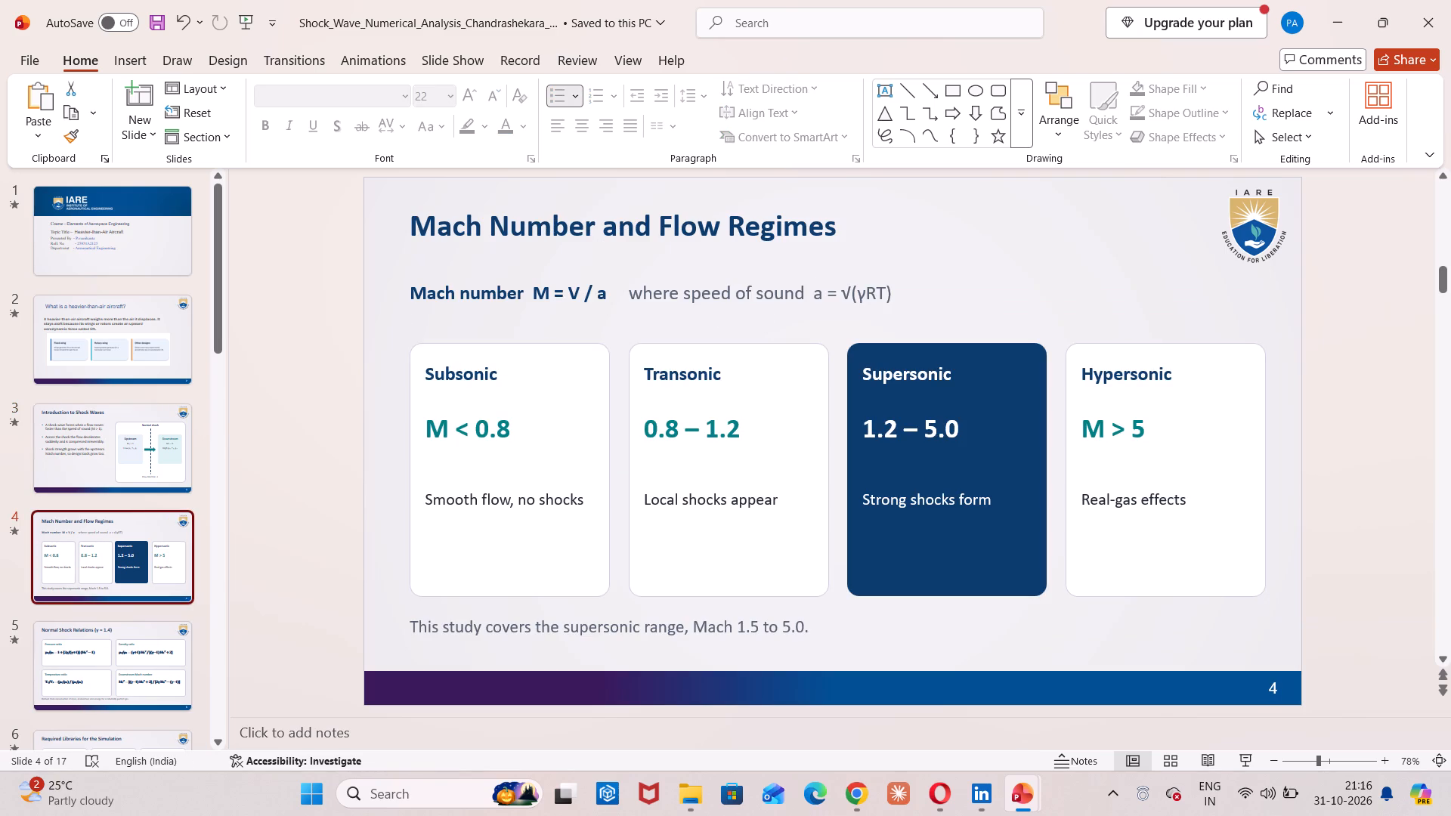
scroll(85, 658, "down", 4)
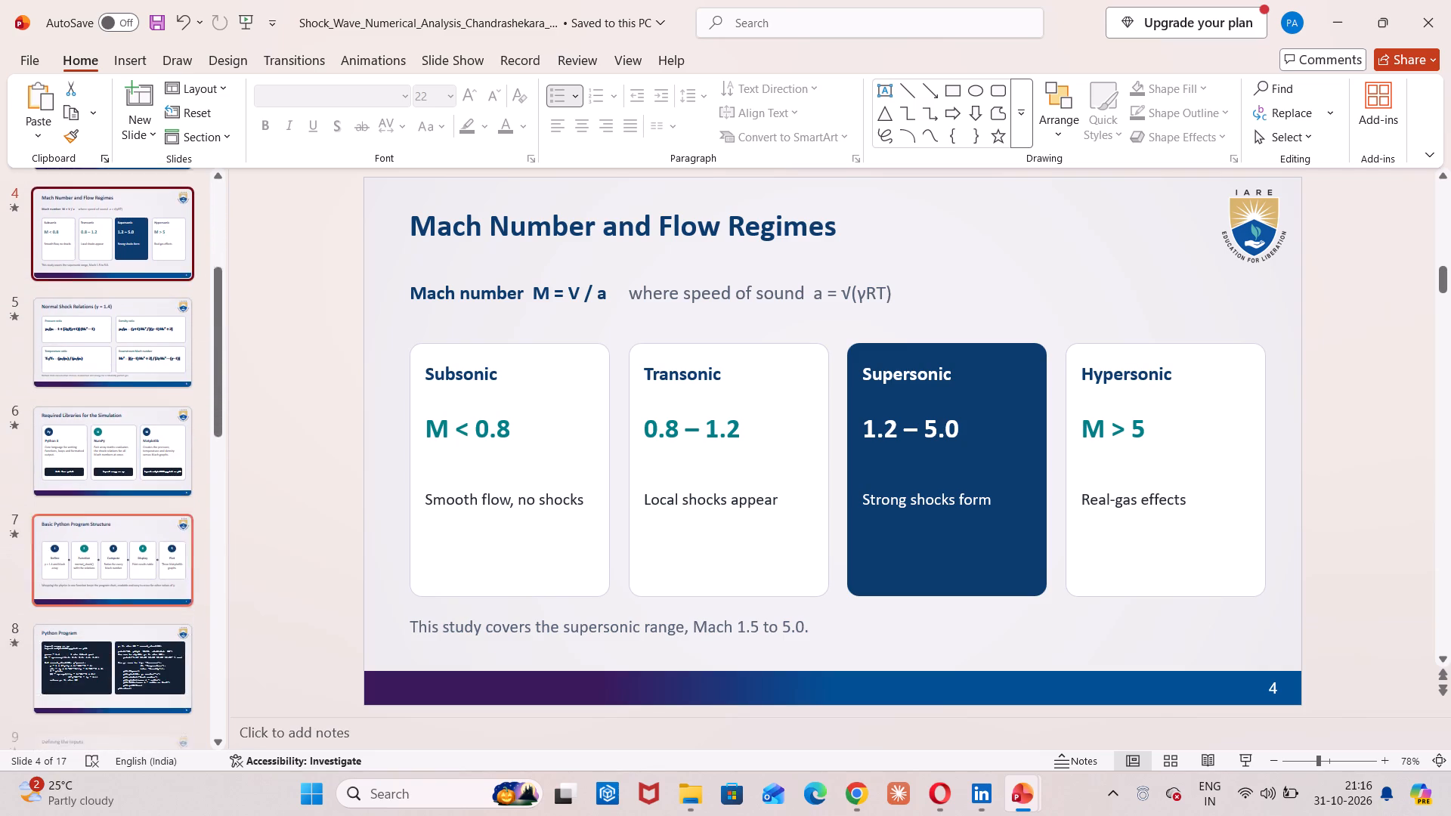
scroll(85, 658, "down", 3)
left_click(105, 570)
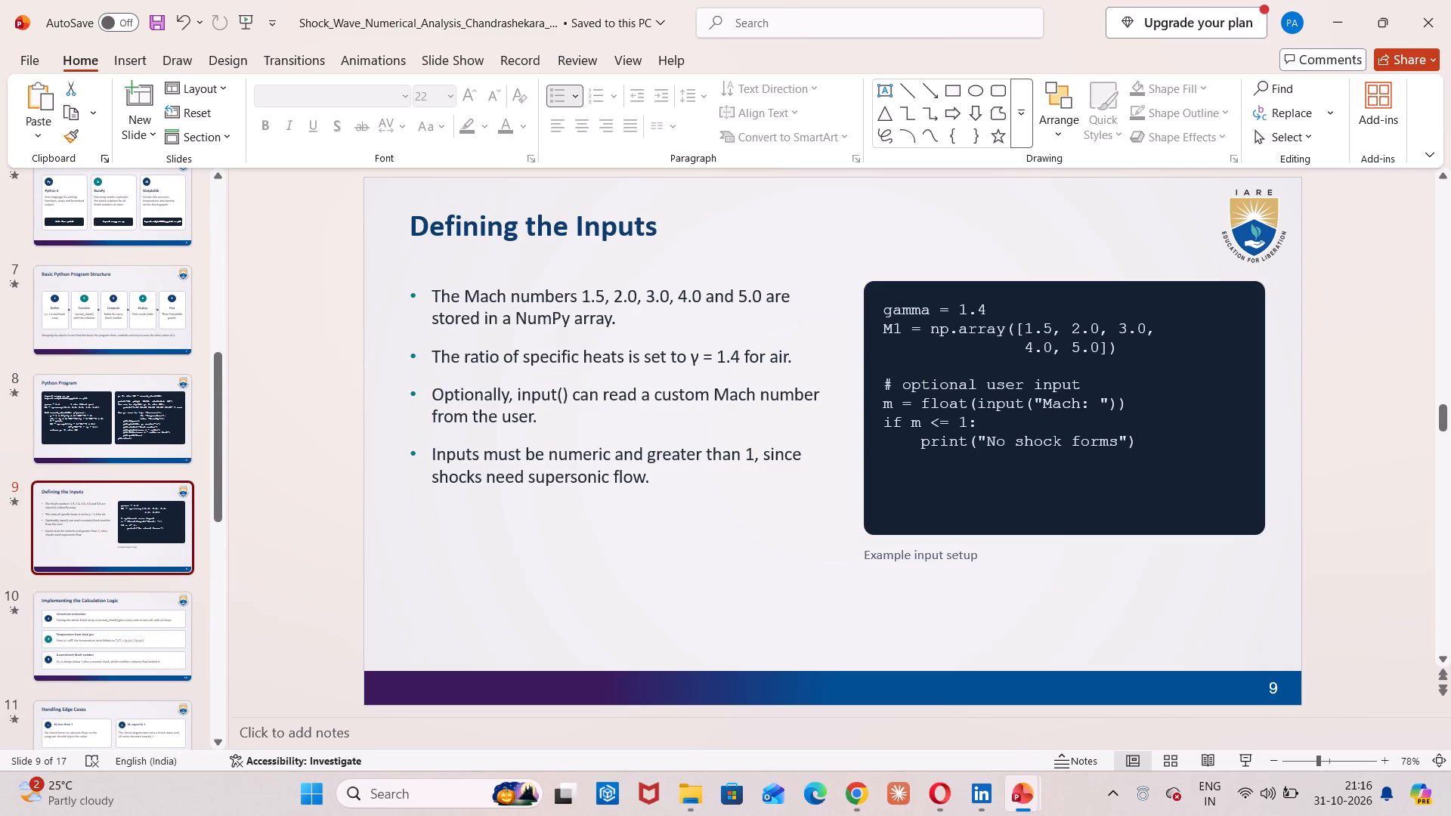
Switch to the heavier-than-air aircraft presentation.
key("alt+Tab")
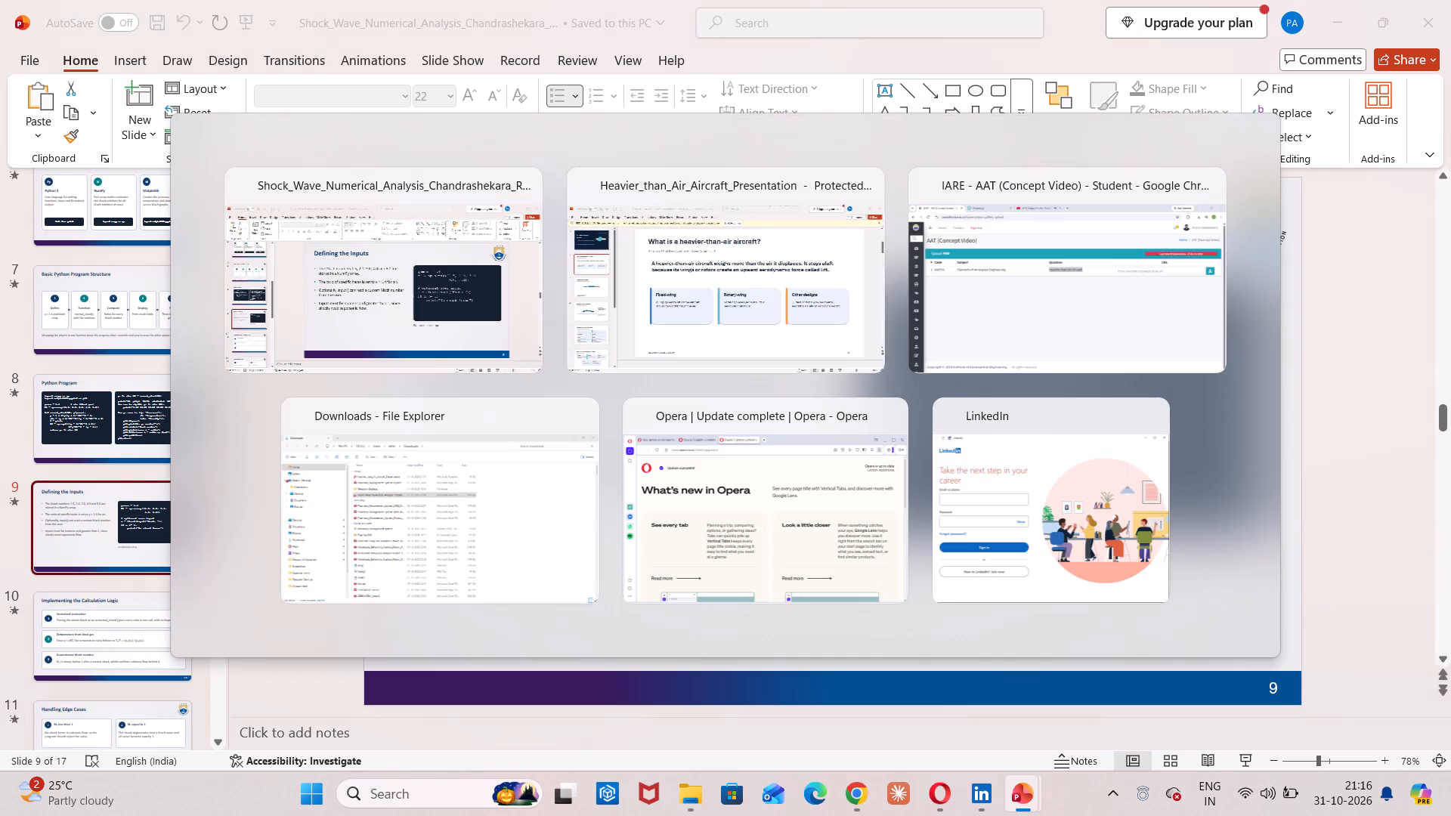
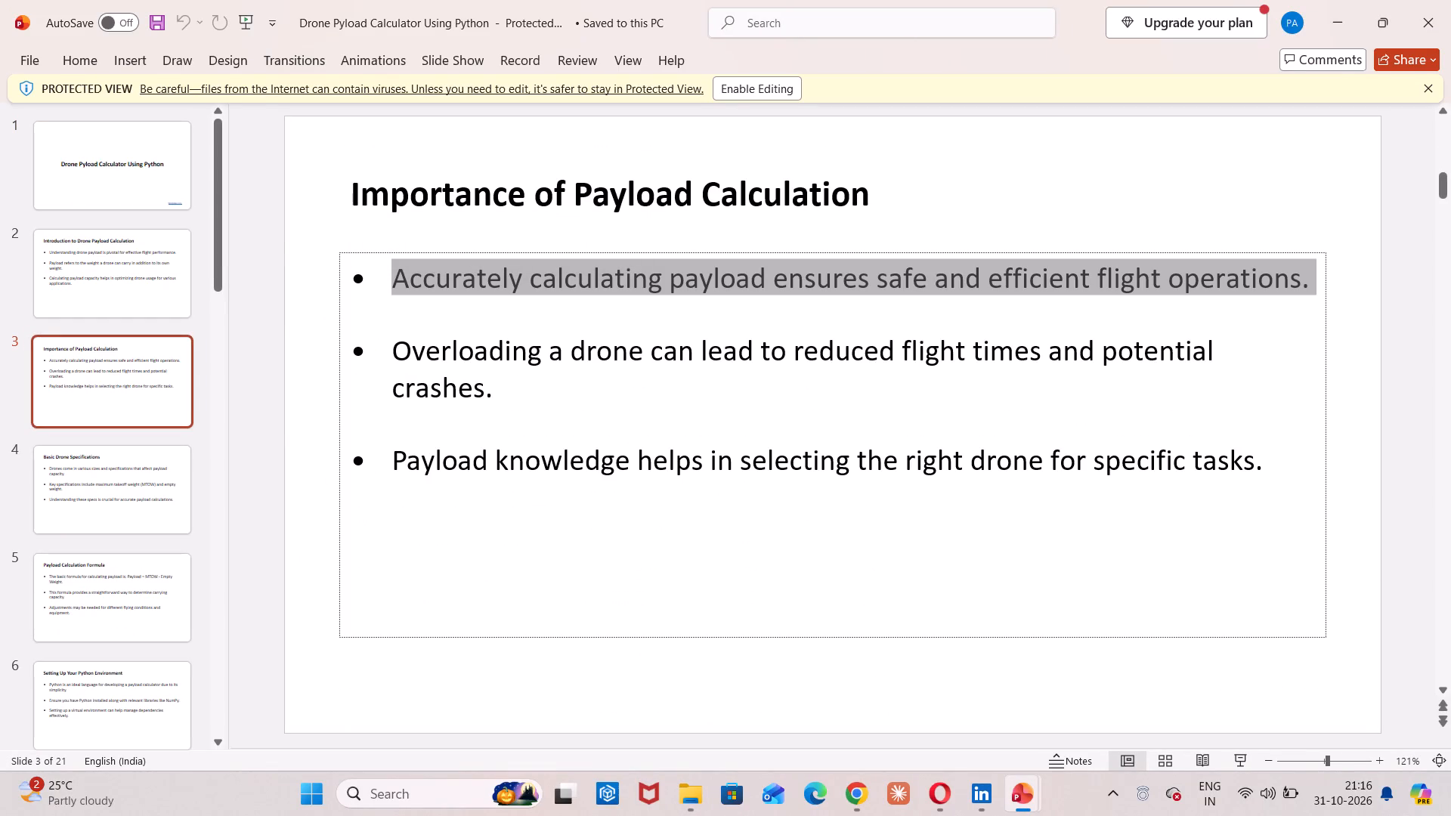
Enable editing for the protected drone payload calculator presentation, which is open at slide 3.
left_click(357, 277)
left_click(357, 277)
left_click(366, 277)
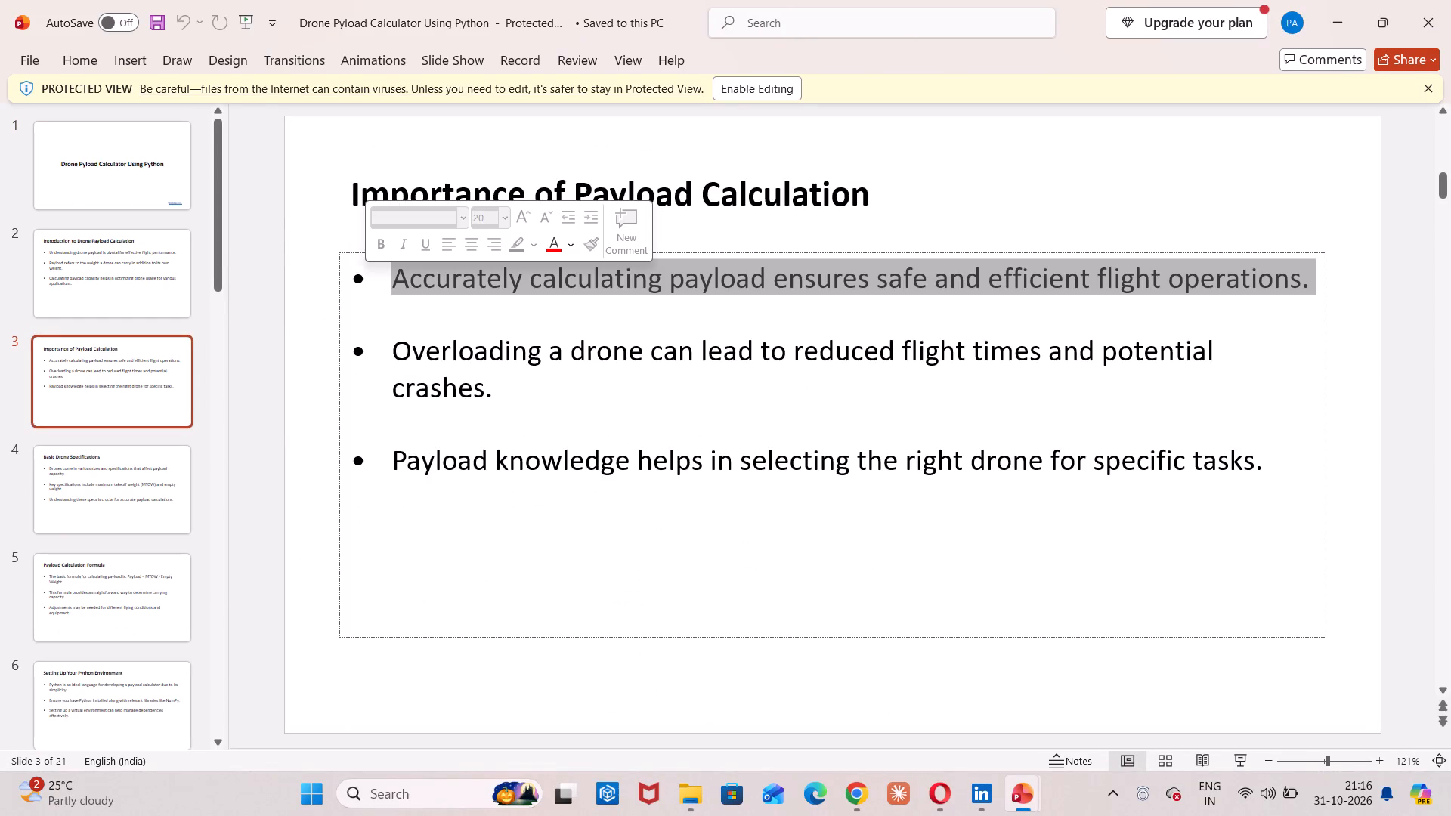
left_click(746, 84)
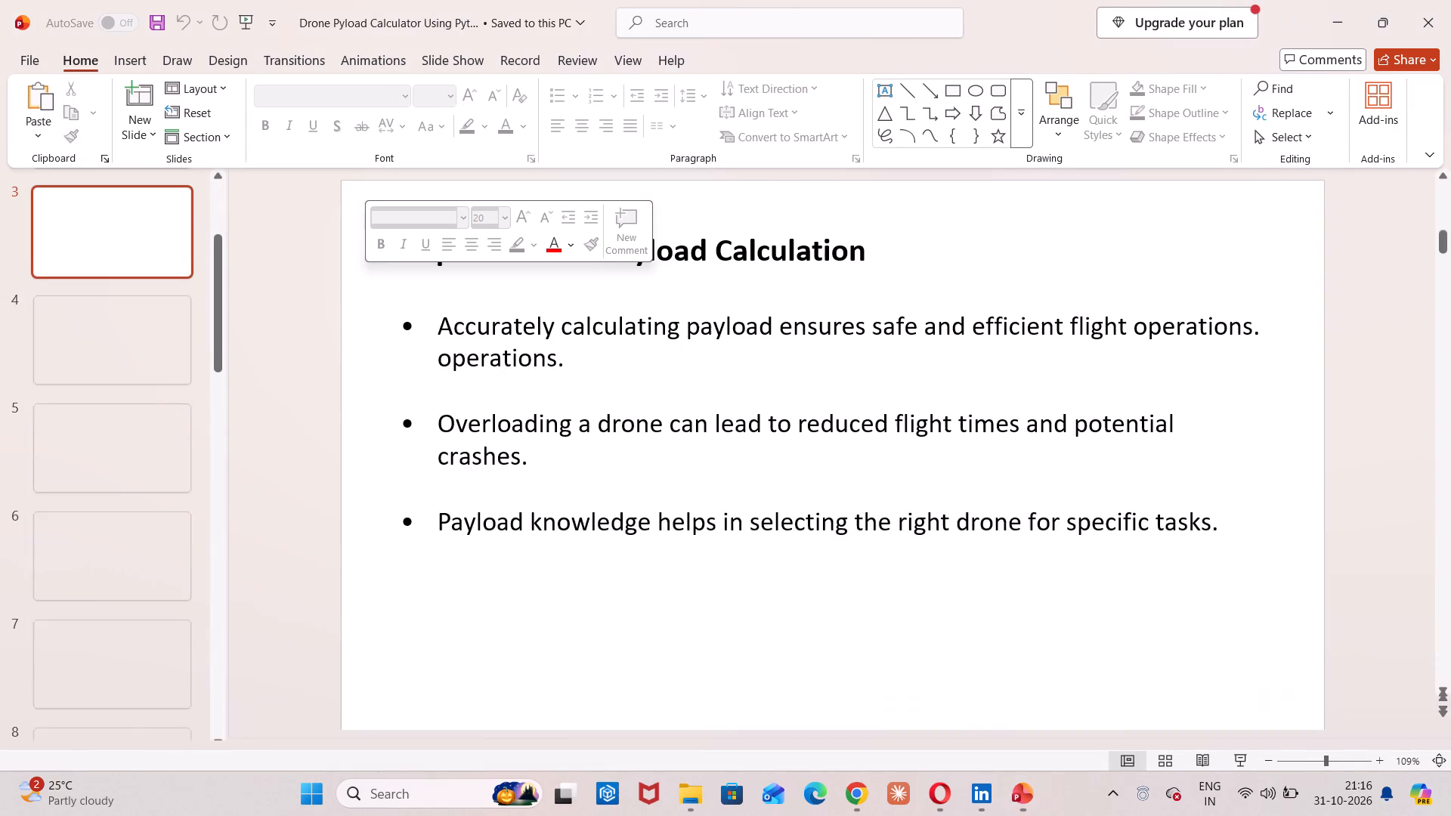
Delete the empty bullet line between the first and second bullets on the Importance of Payload Calculation slide.
left_click(410, 323)
left_click(414, 323)
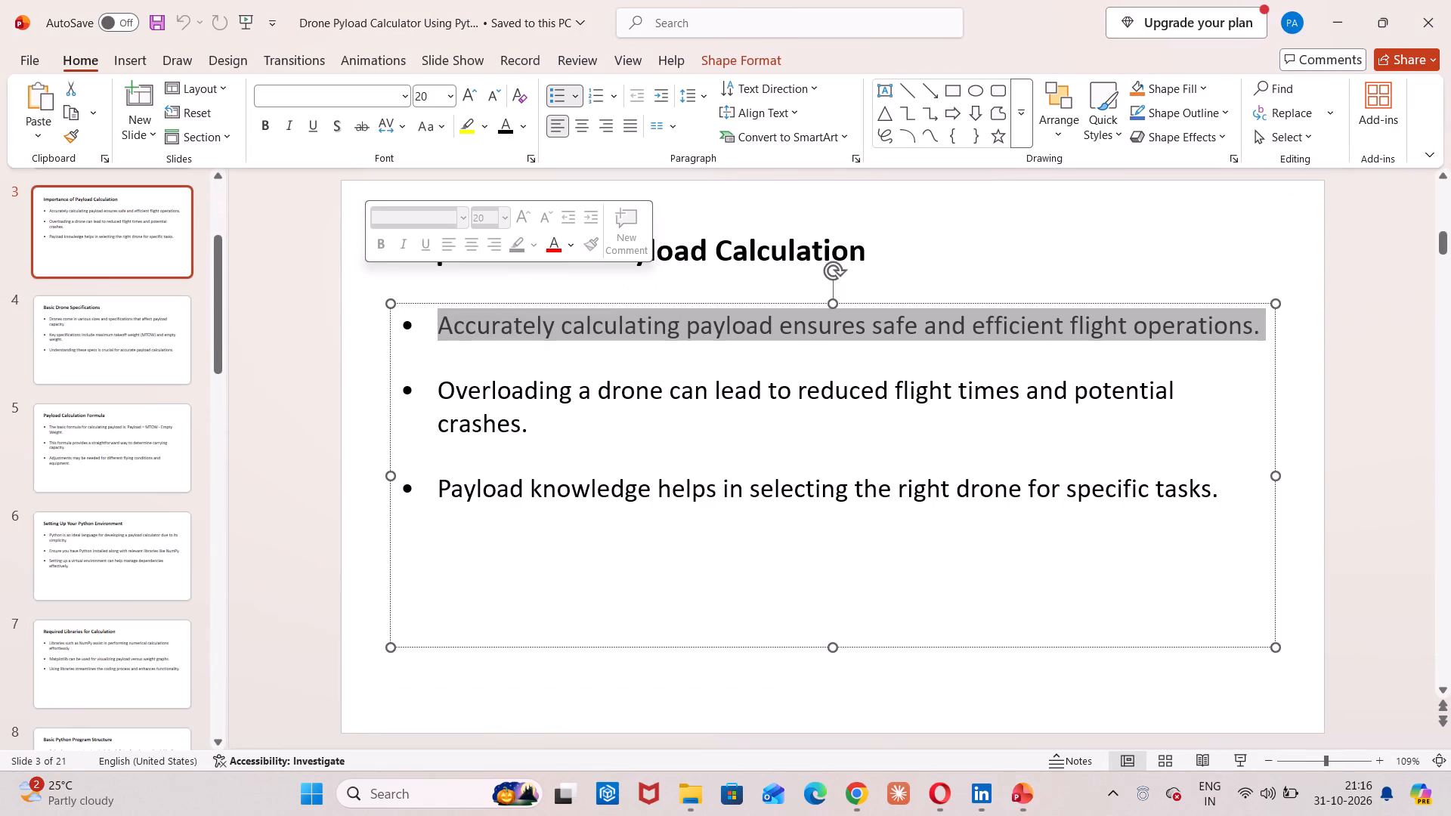
triple_click(408, 391)
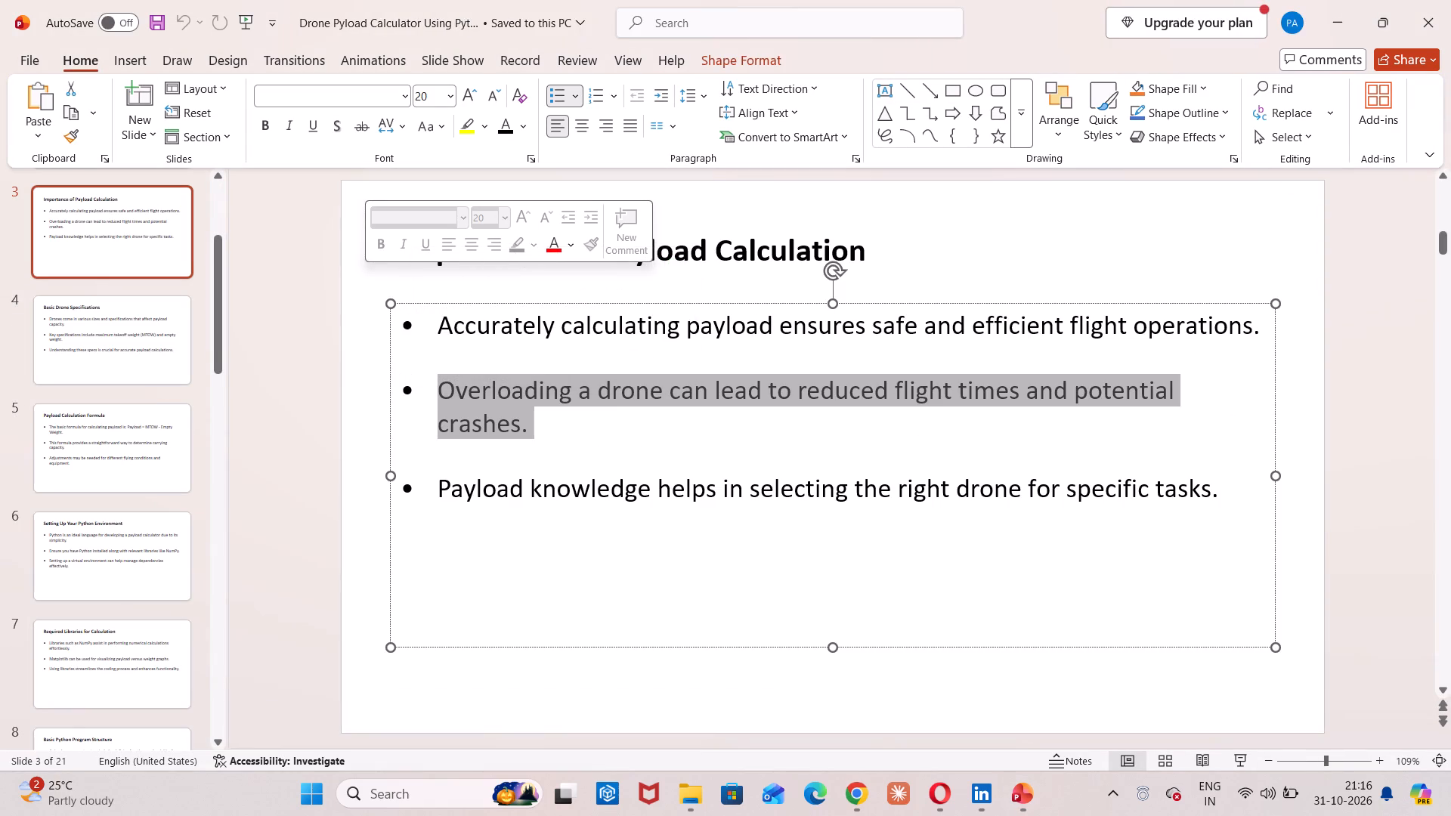
triple_click(408, 391)
triple_click(408, 391)
left_click(408, 391)
key("Left")
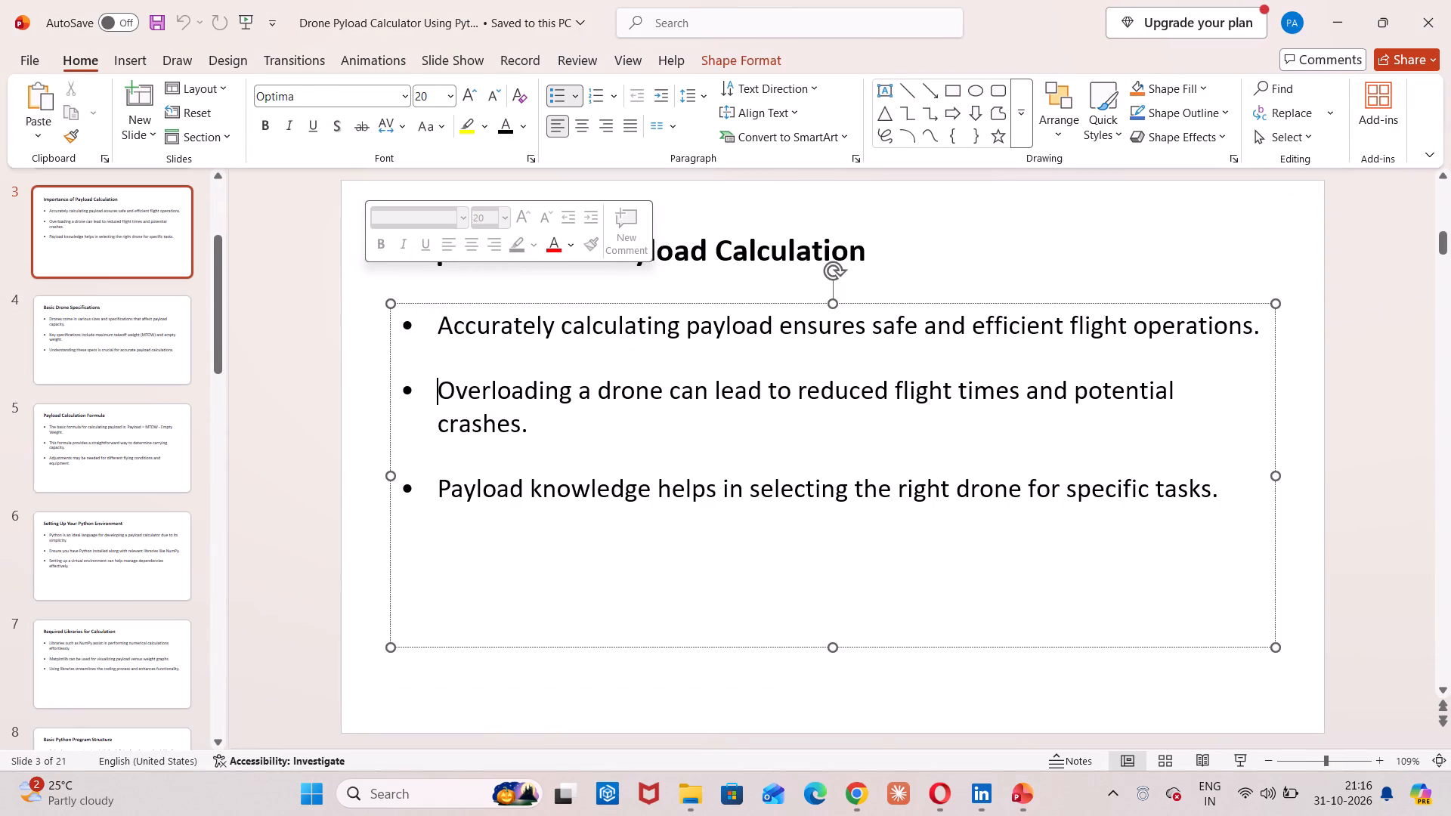
key("Left")
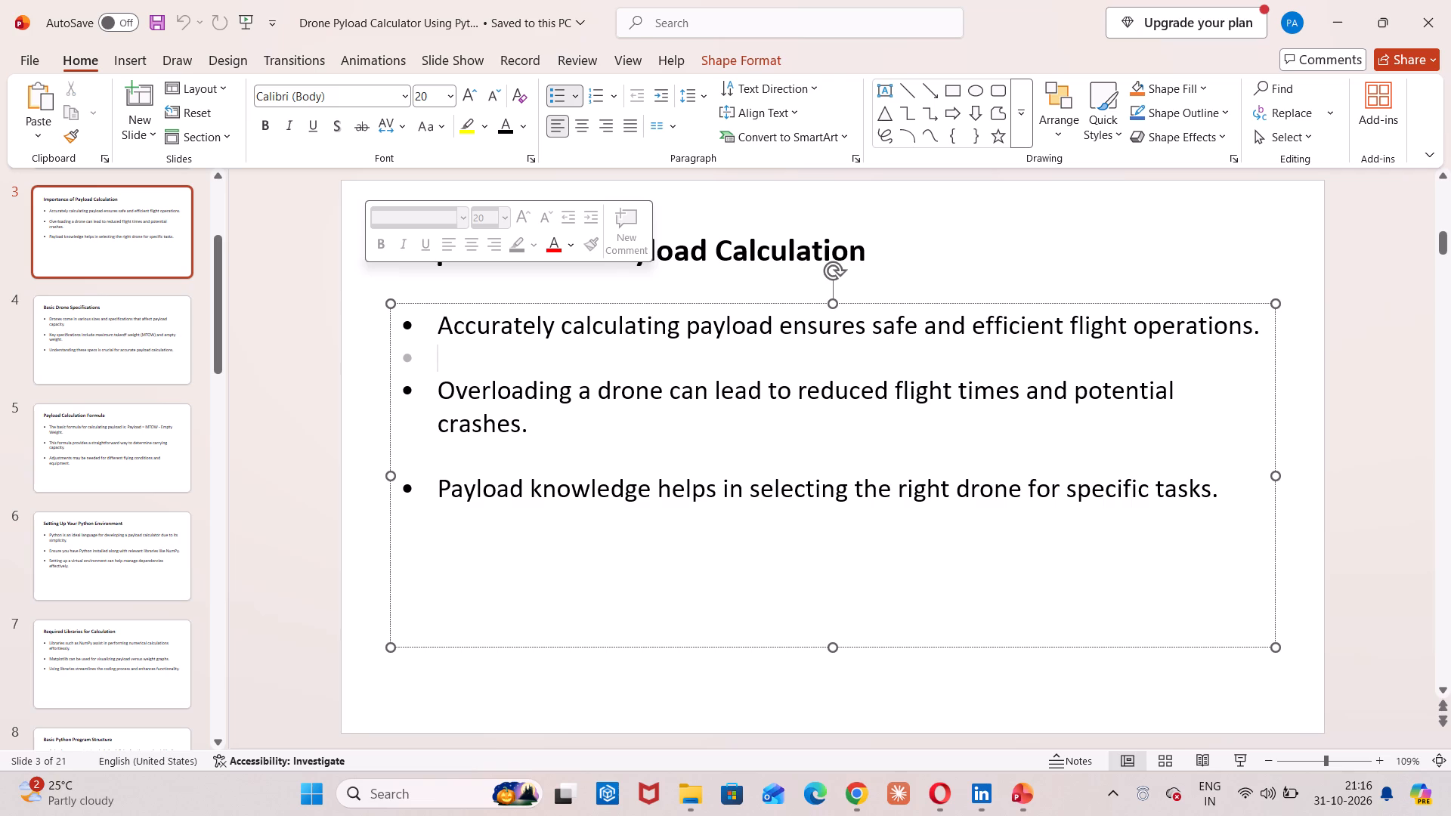
key("Right")
key("Right")
key("Left")
key("Up")
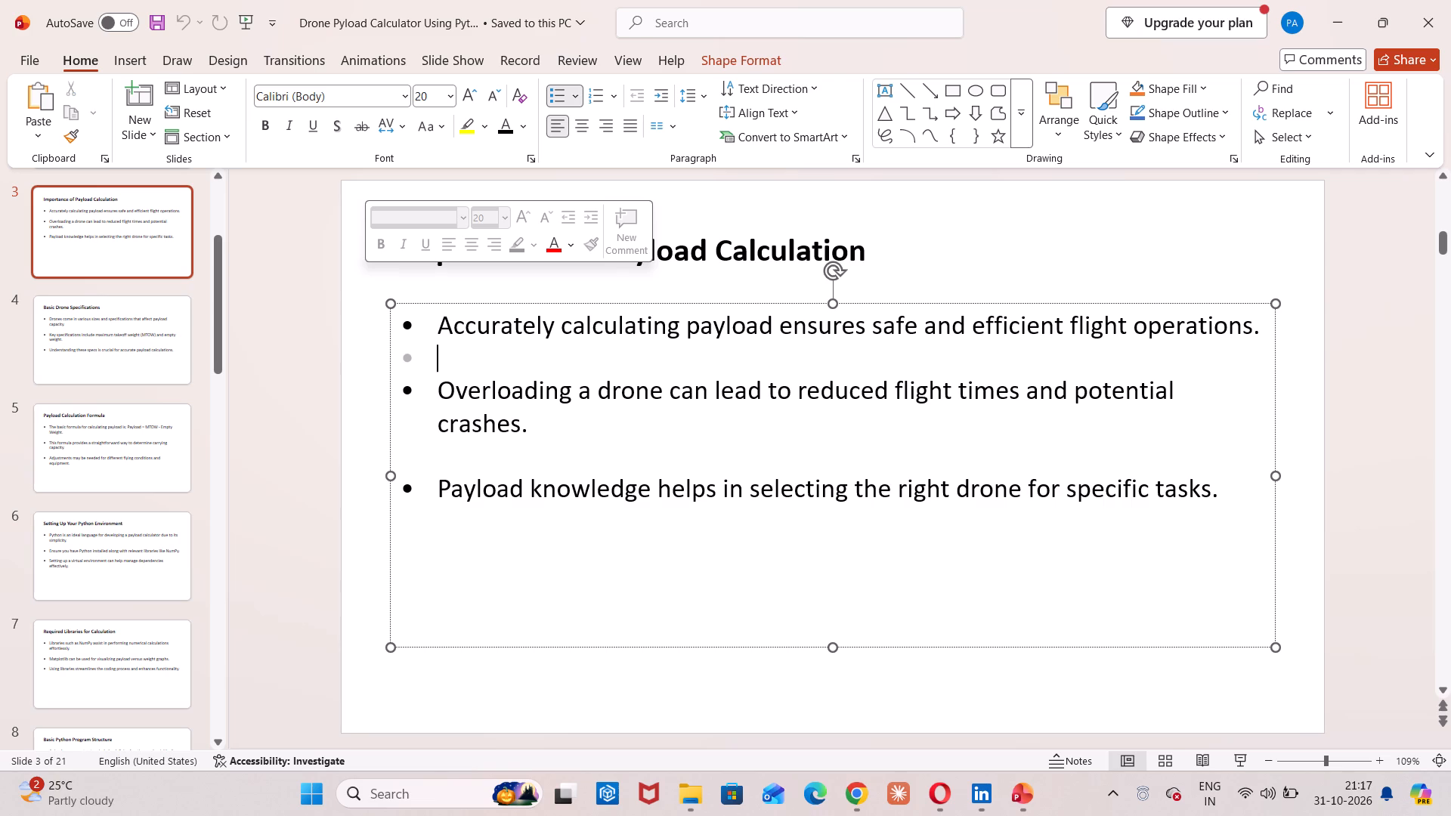
left_click(411, 351)
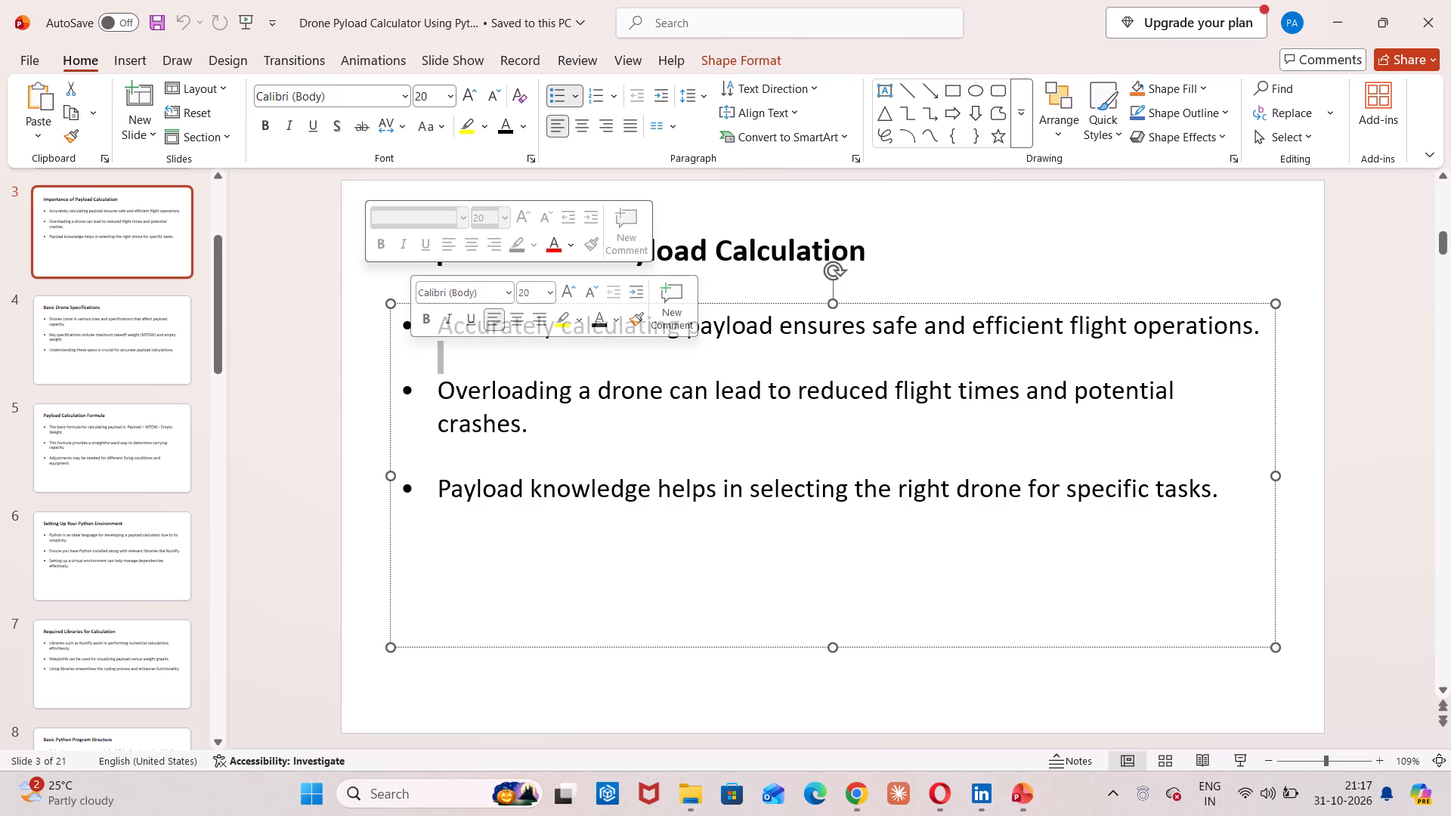
key("BackSpace")
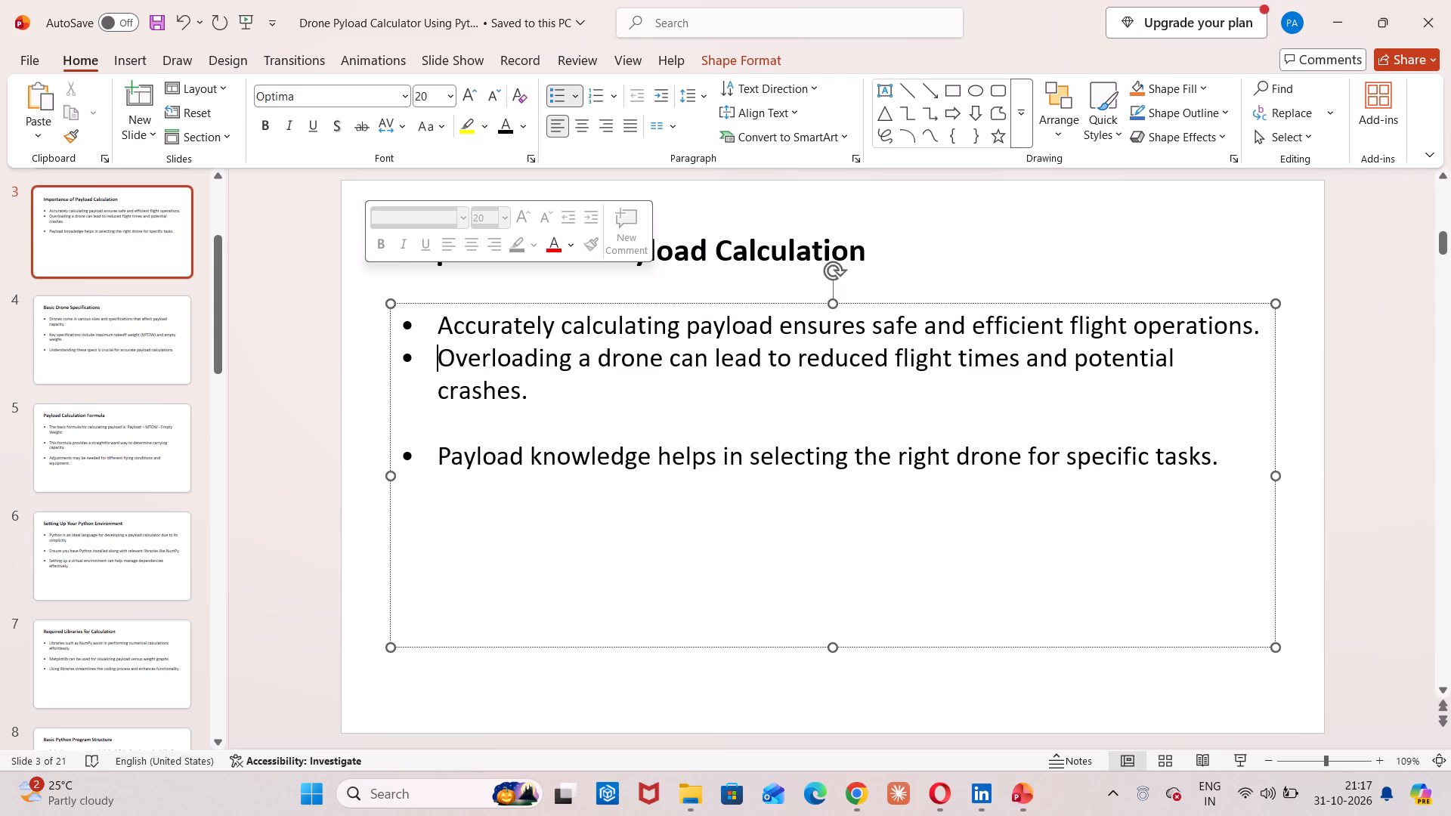
Close the drone payload calculator presentation.
left_click(1447, 0)
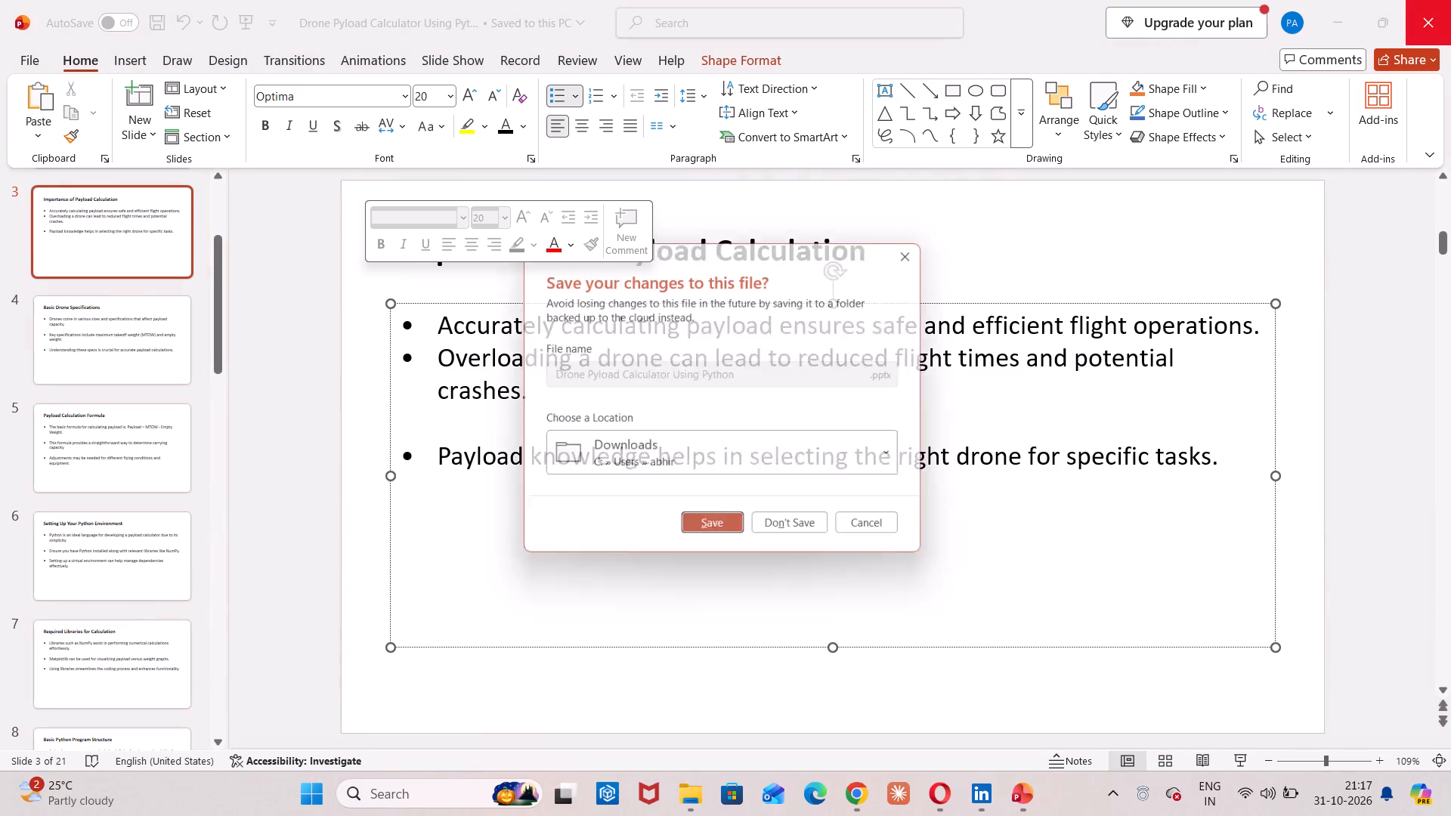
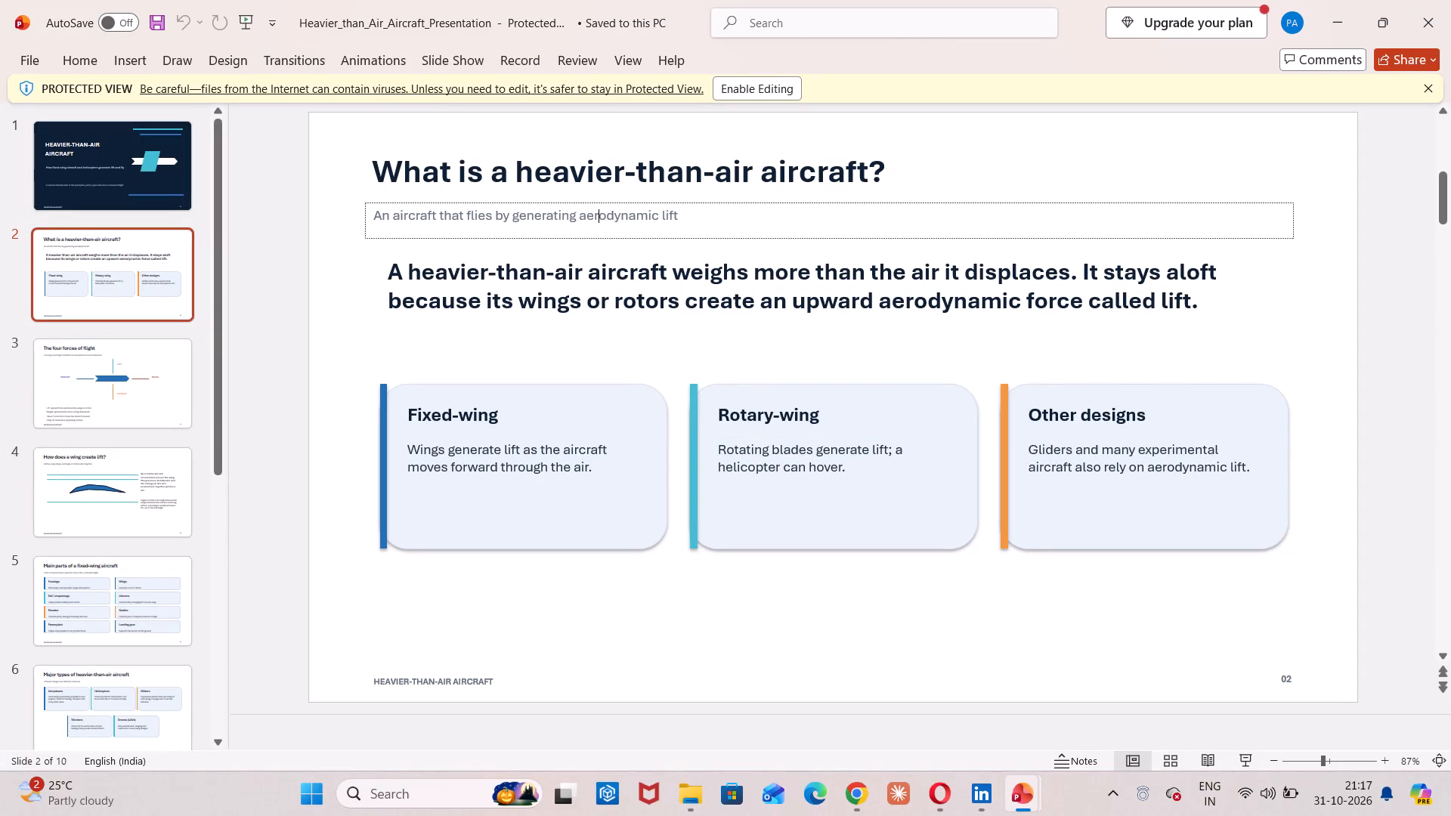
Switch back to the shock wave presentation and open slide 2, What is a heavier-than-air aircraft?
left_click(681, 213)
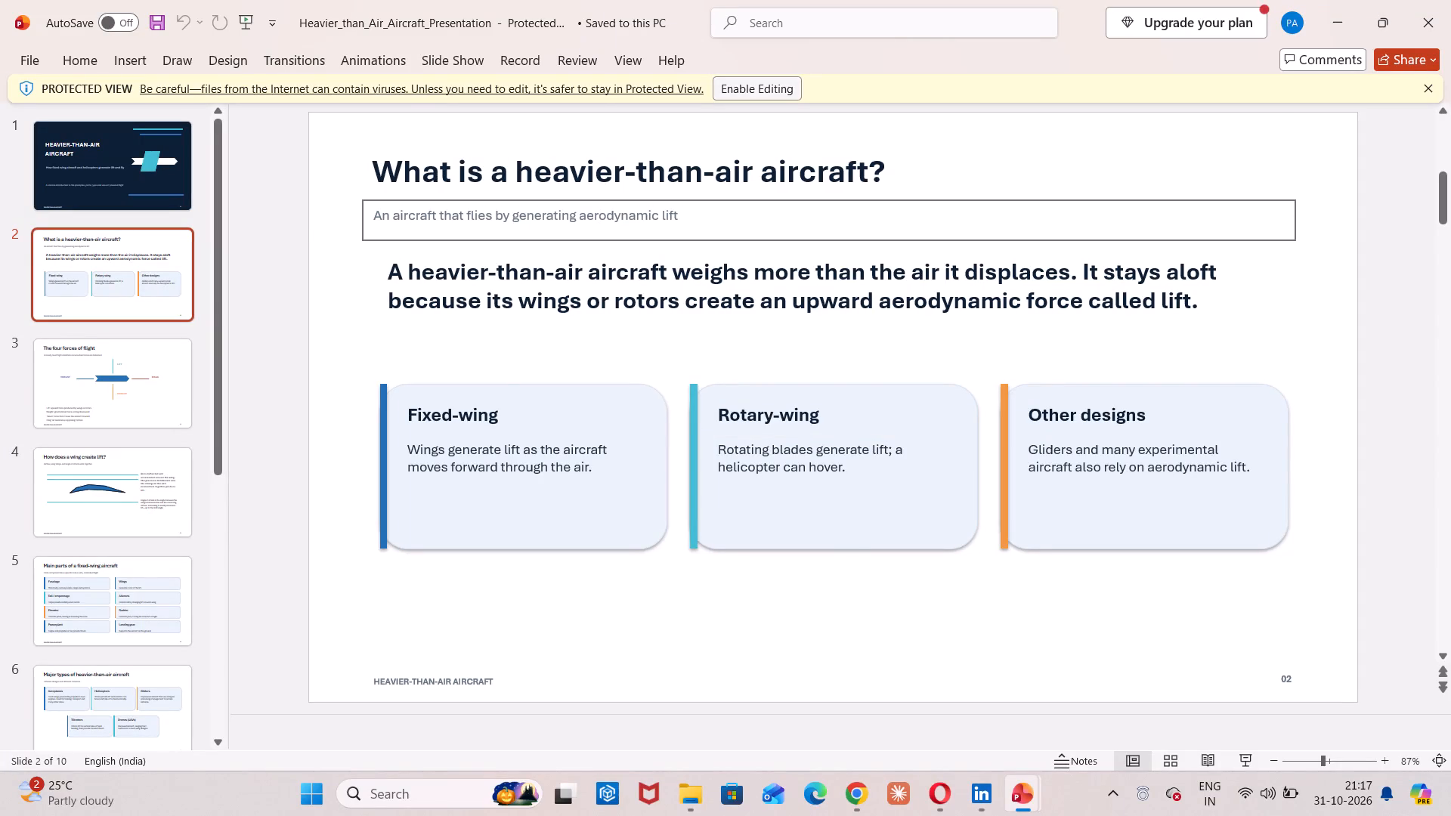
key("alt+Tab")
key("alt+Tab")
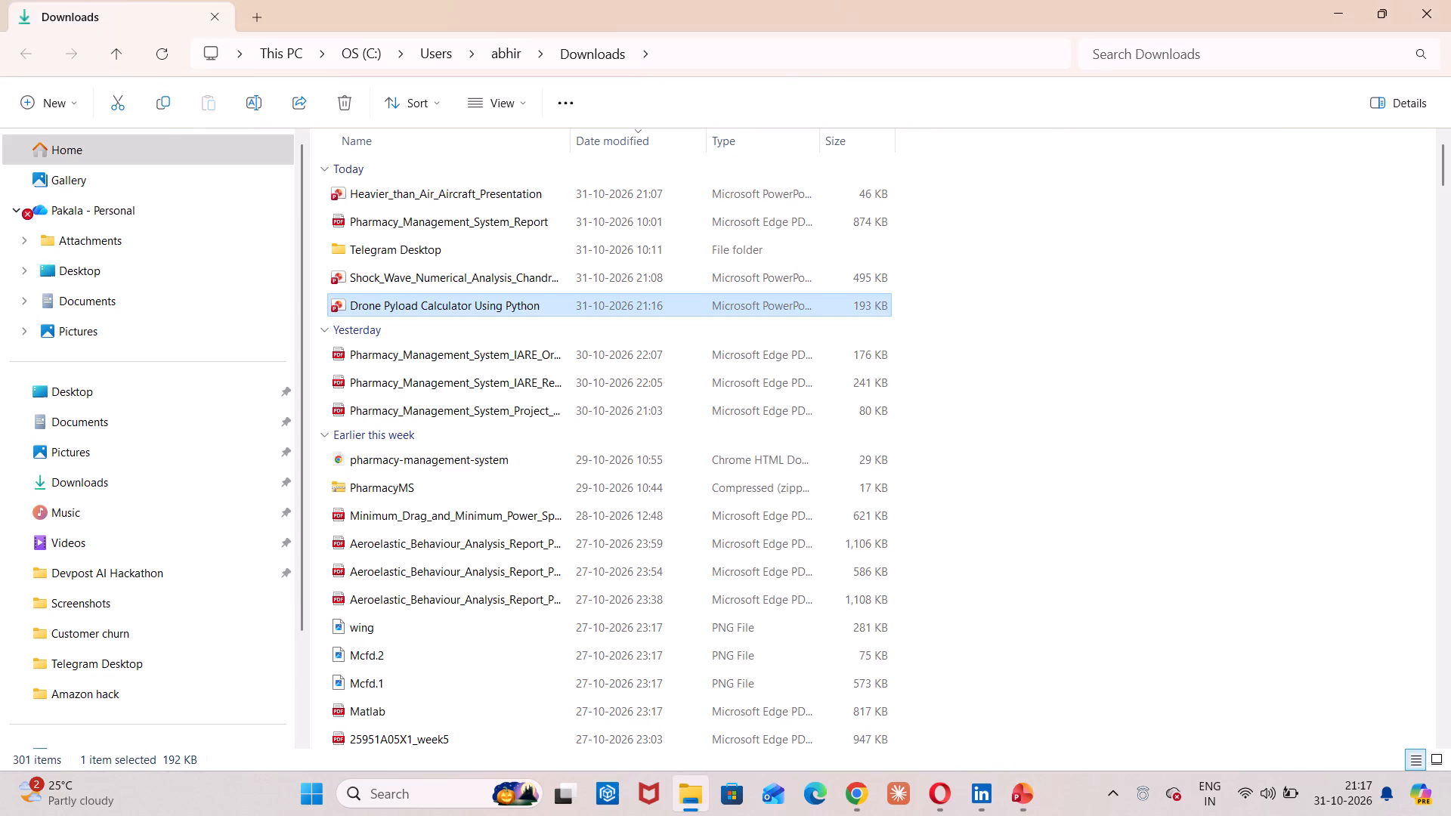
key("alt+Tab")
key("alt+Tab")
key("alt+Tab")
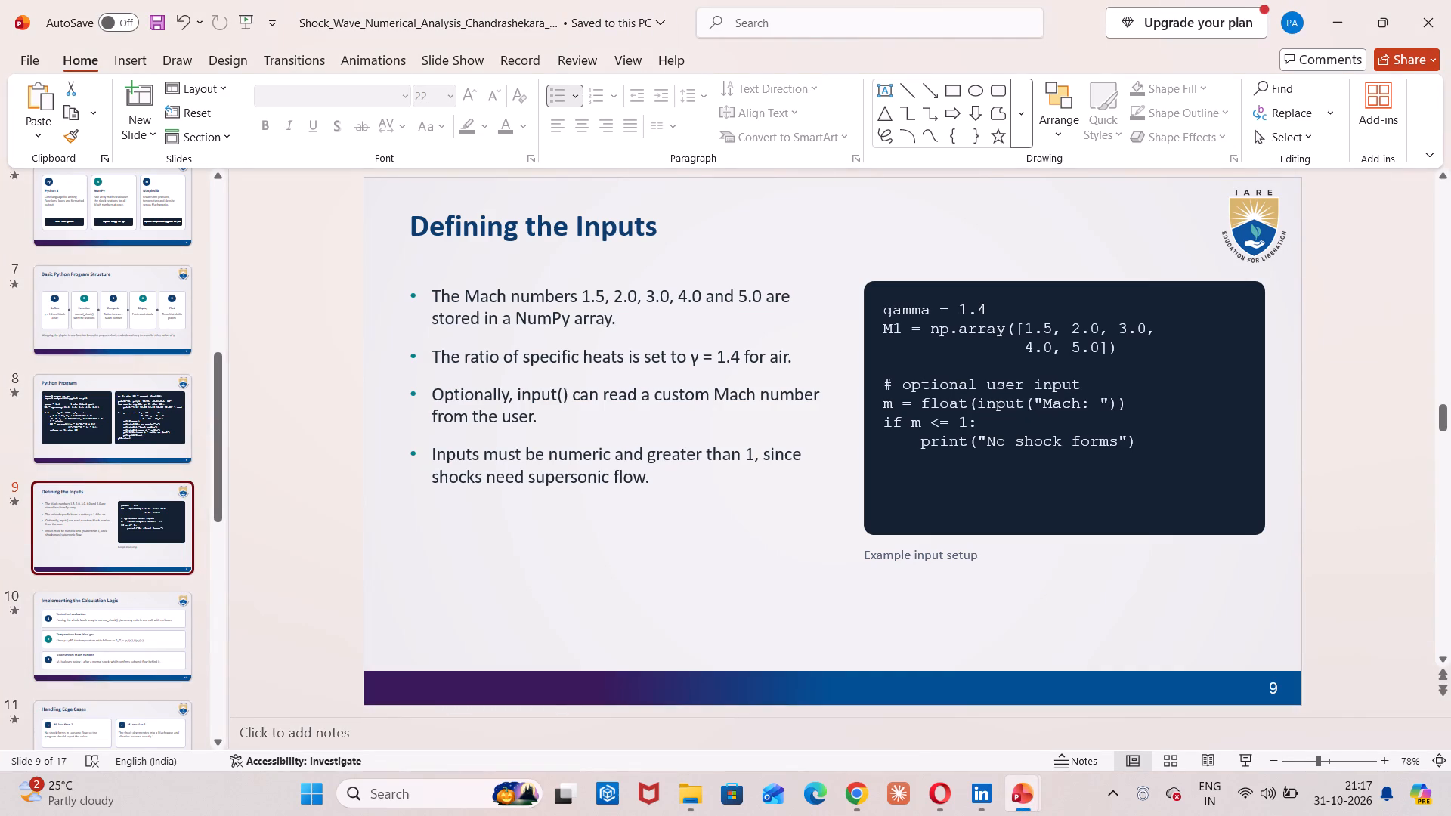
scroll(78, 230, "up", 7)
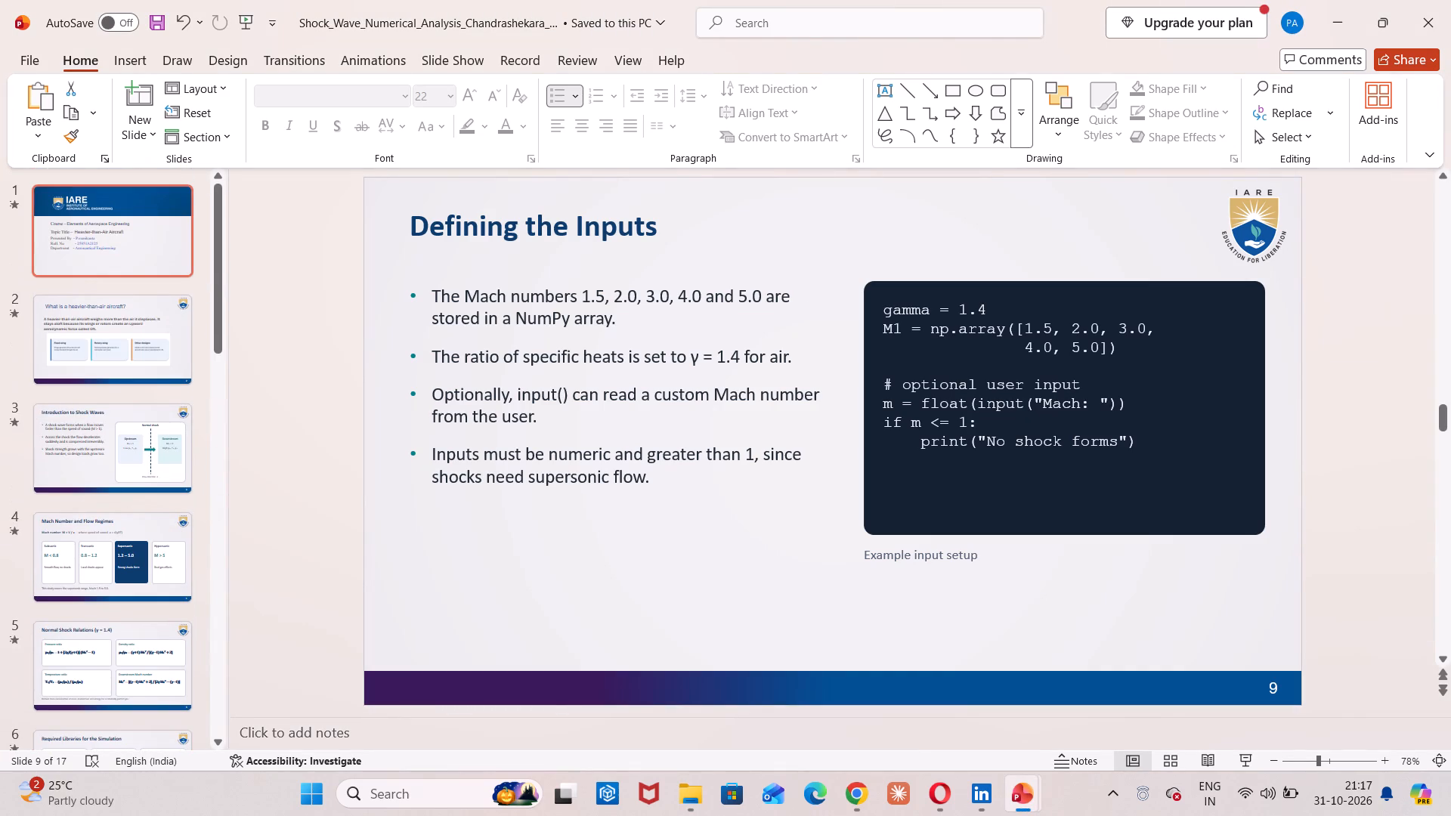
left_click(82, 298)
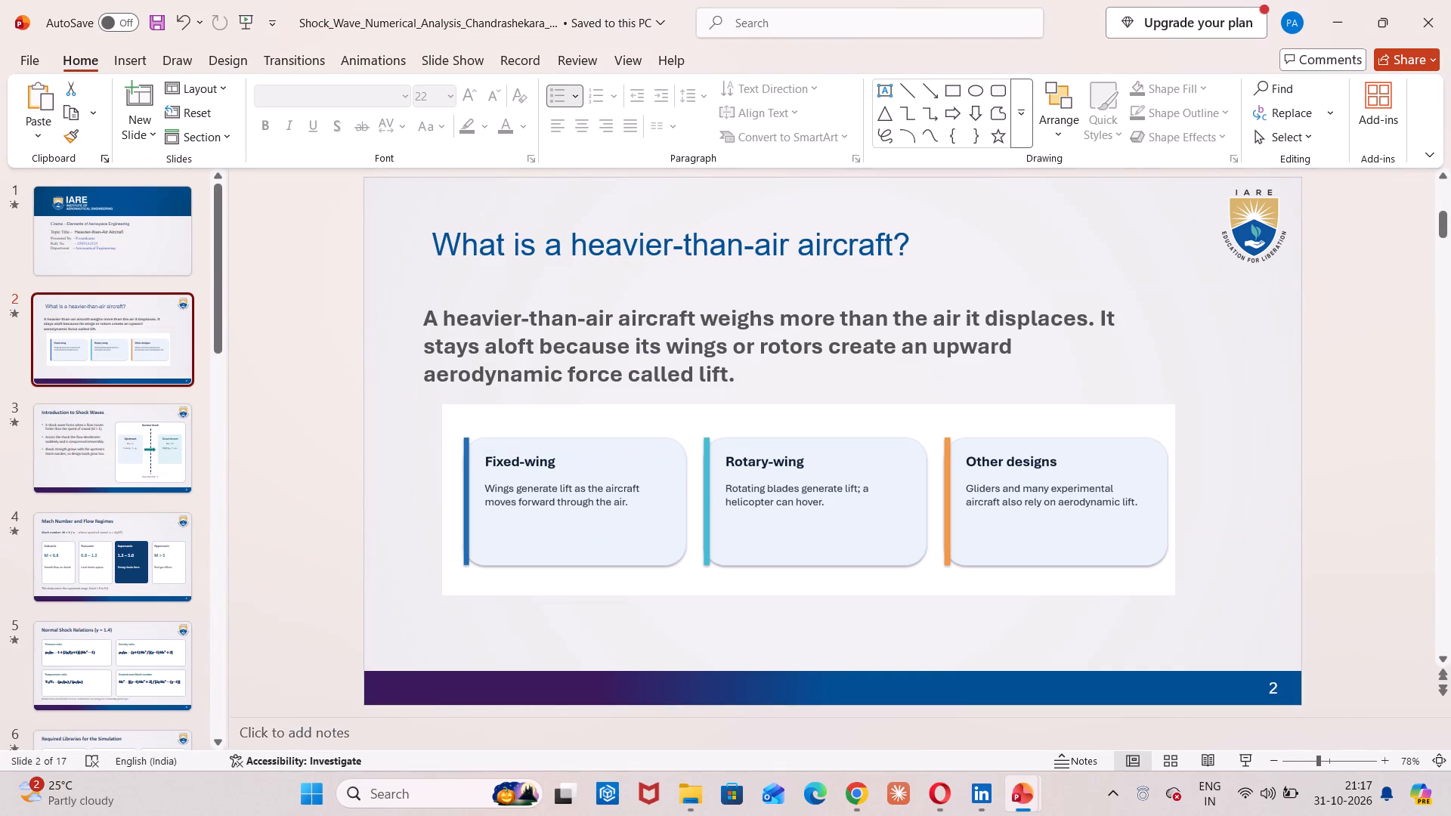
Insert two periods separated by a space at the start of the slide's definition paragraph.
left_click(424, 319)
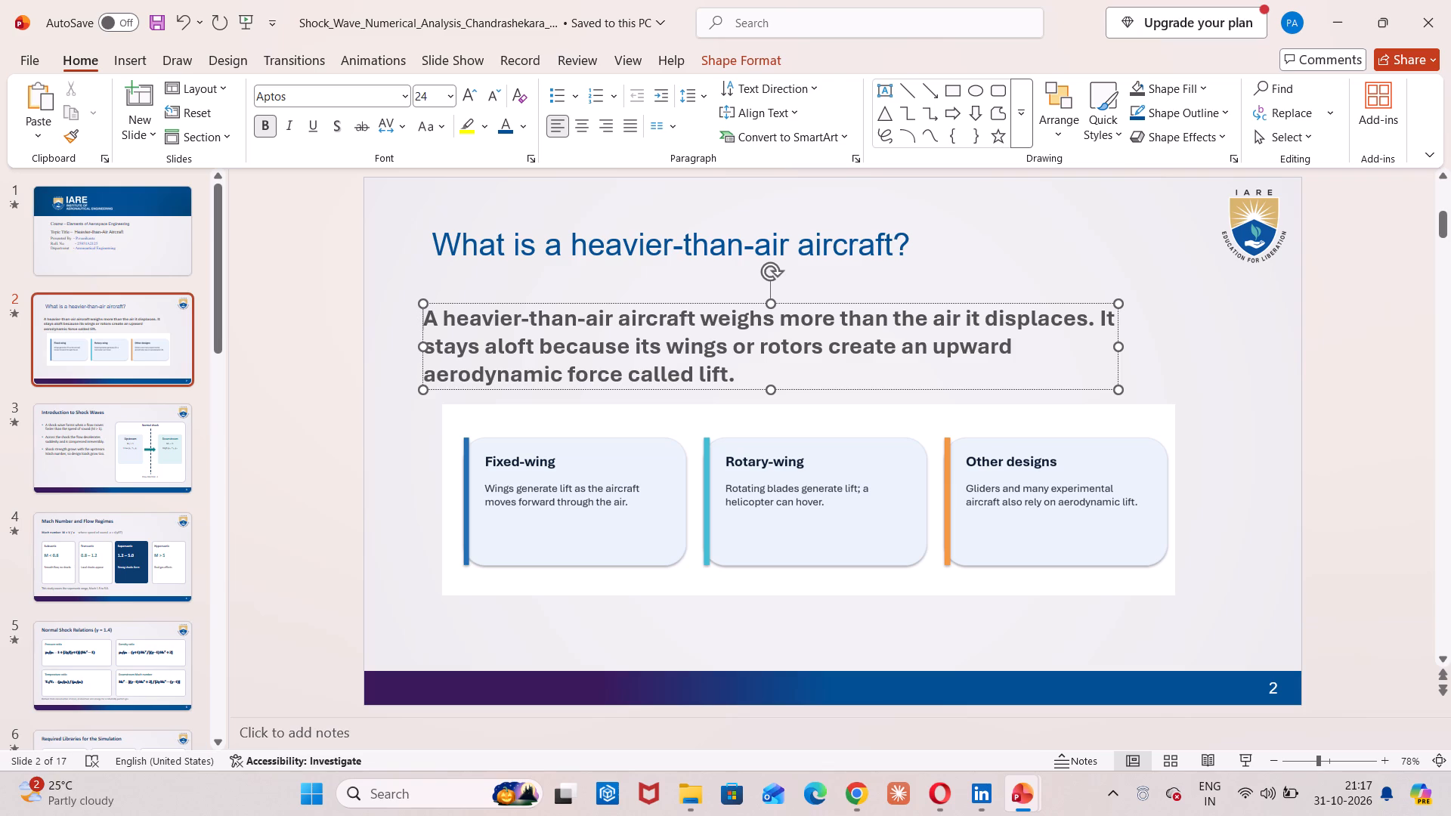
key("period")
key("space")
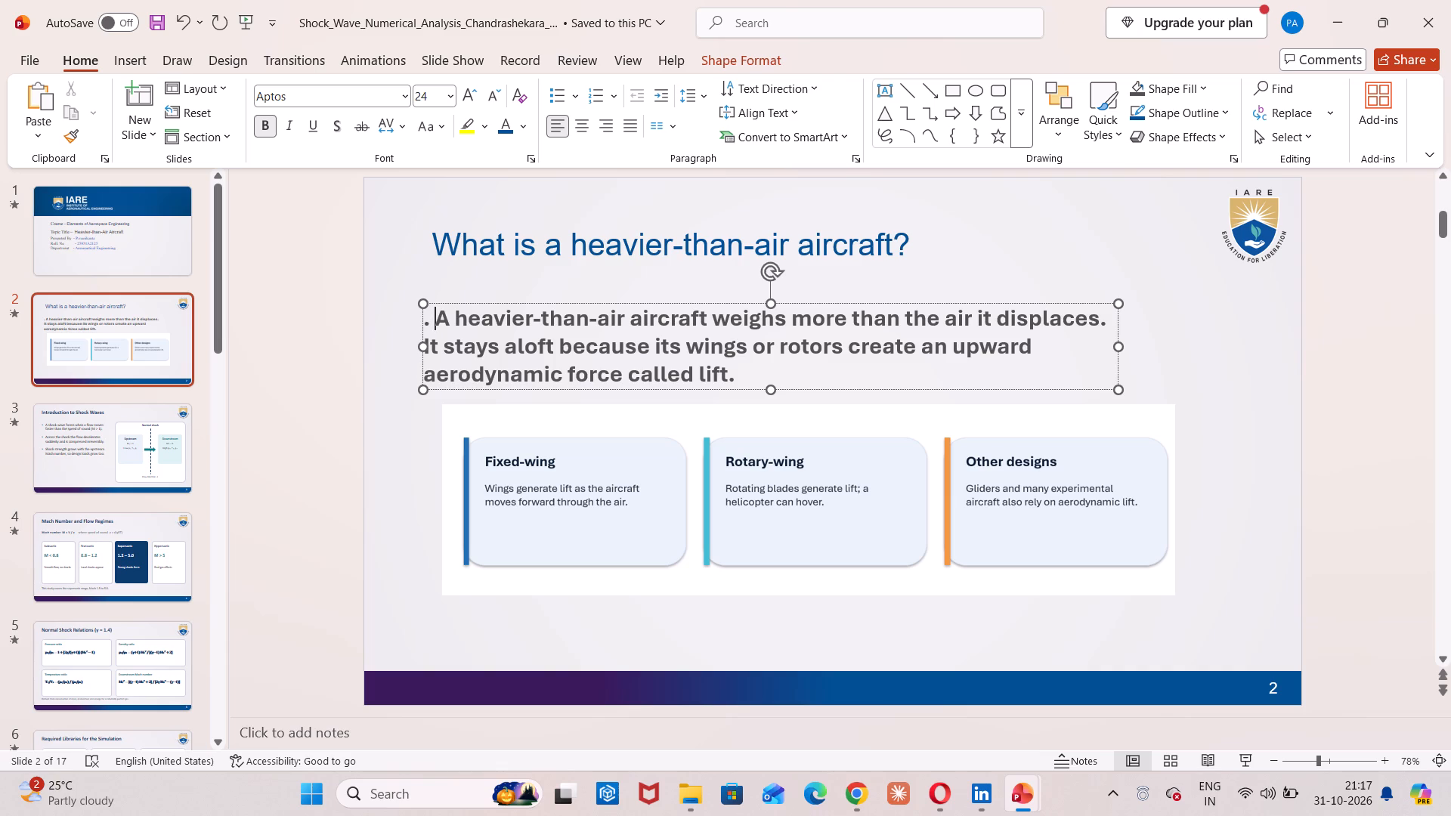
key("period")
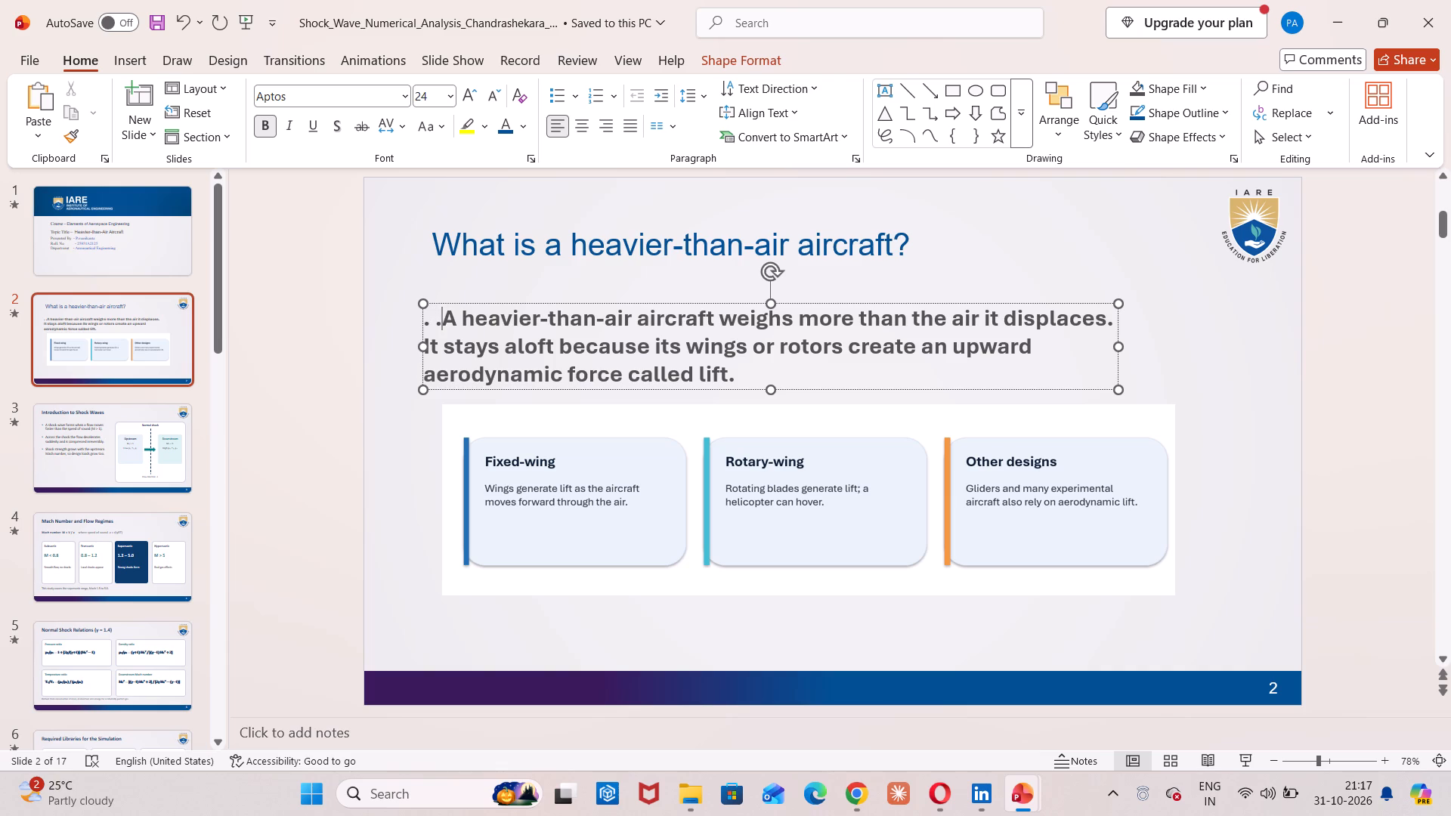
Enlarge the second period before the definition paragraph to font size 36 so it resembles a bullet.
triple_click(442, 323)
left_click(442, 323)
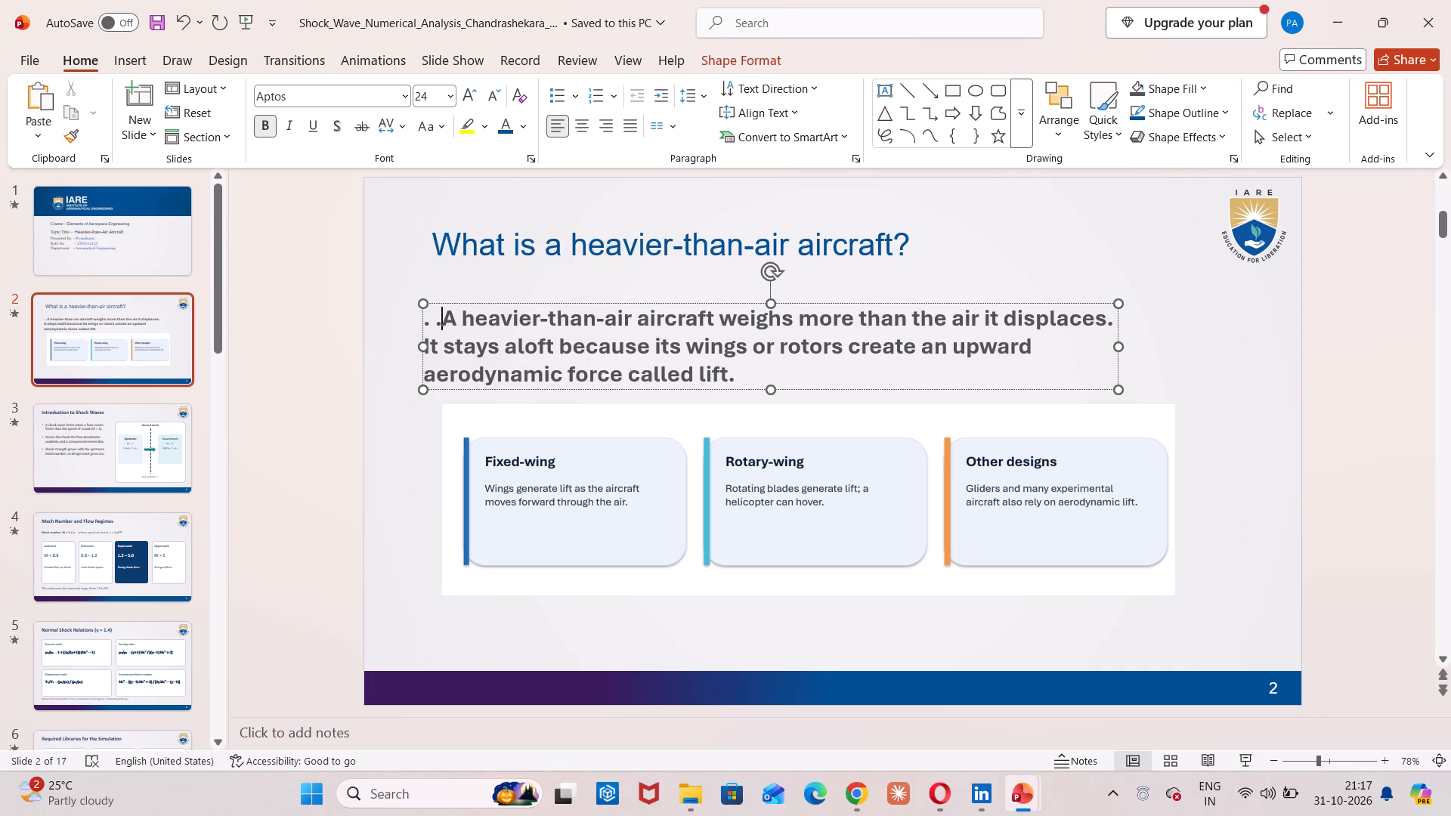
double_click(437, 321)
left_click(453, 85)
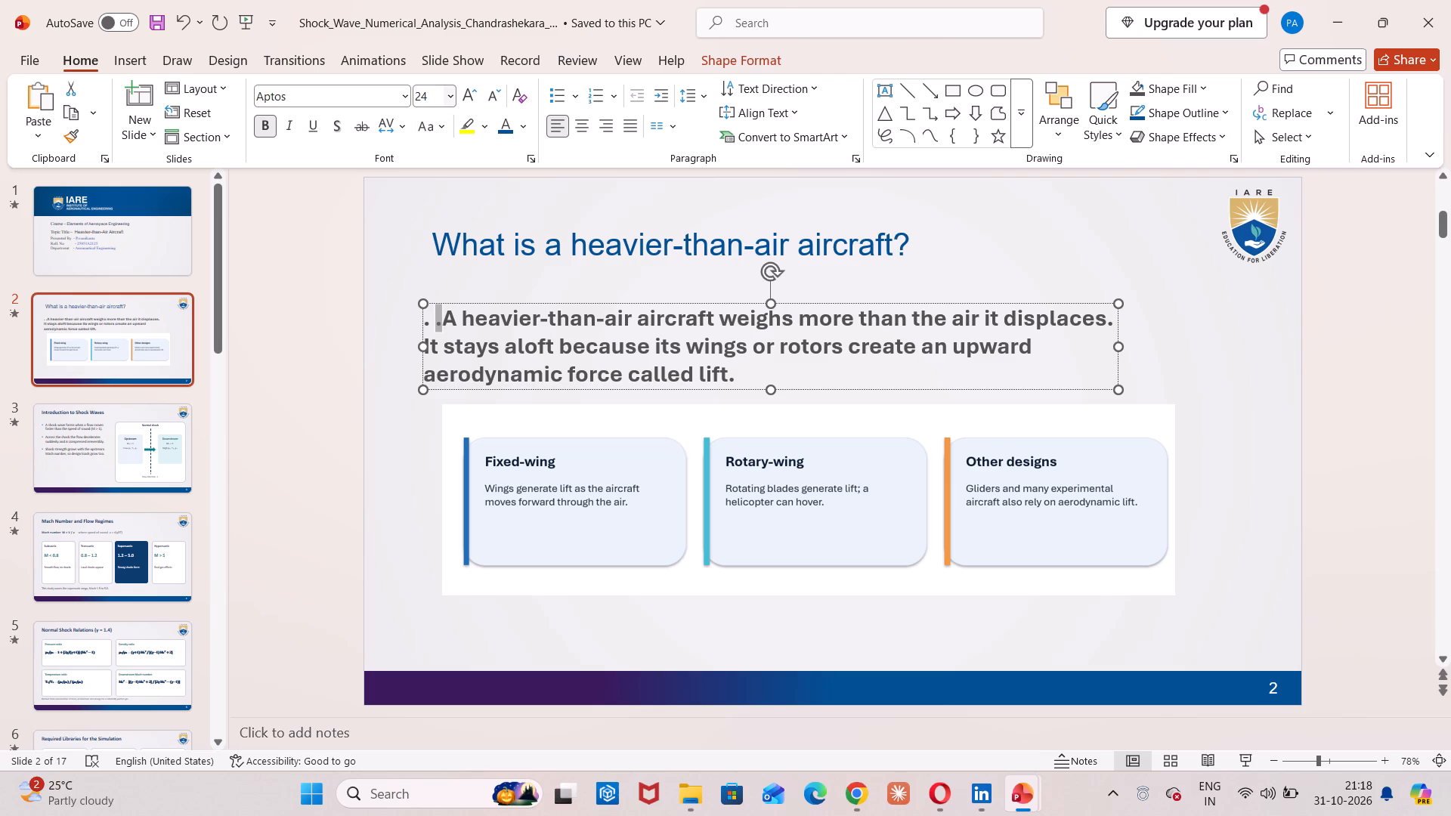
left_click(451, 94)
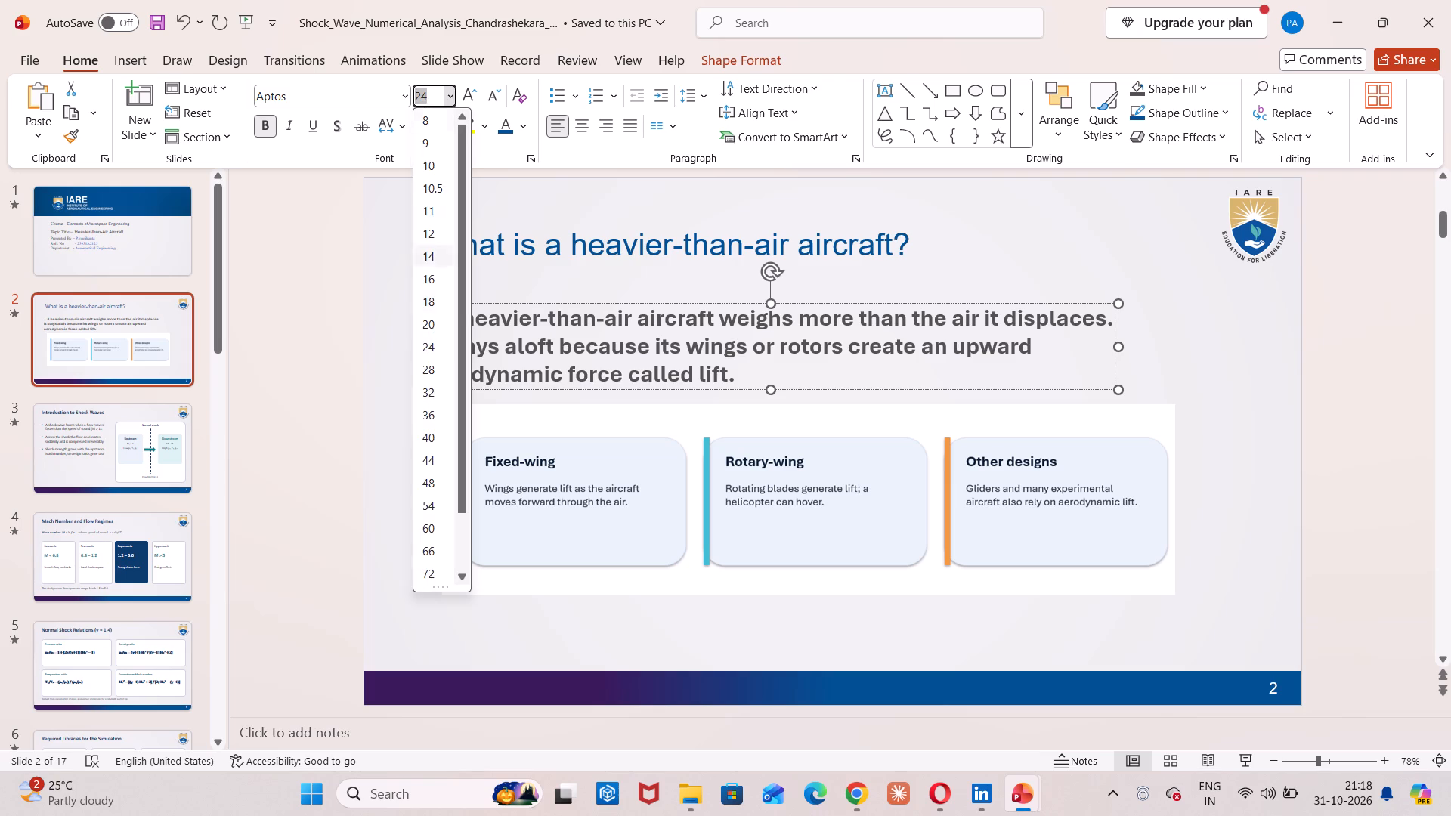
left_click(435, 366)
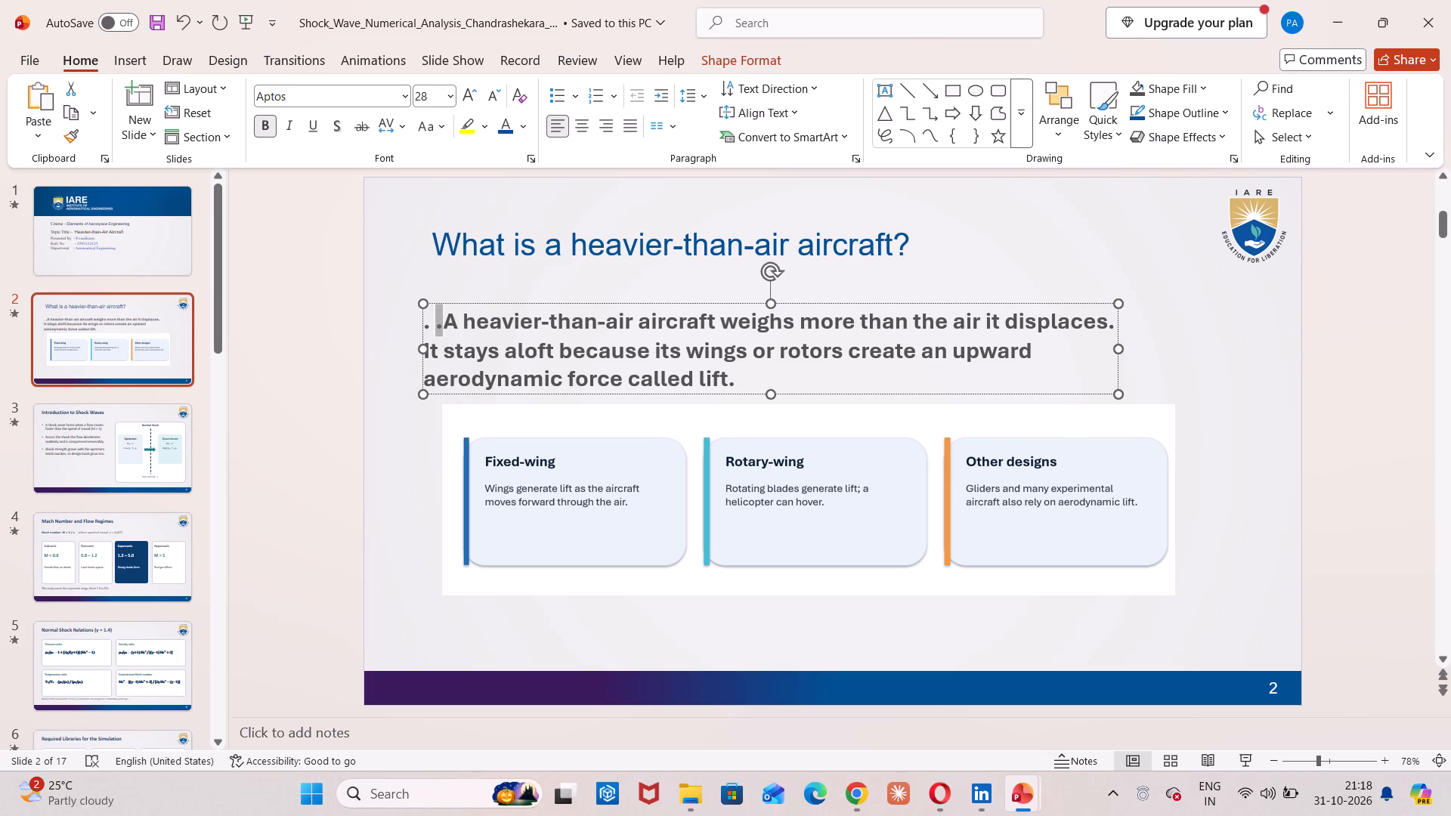
left_click(450, 99)
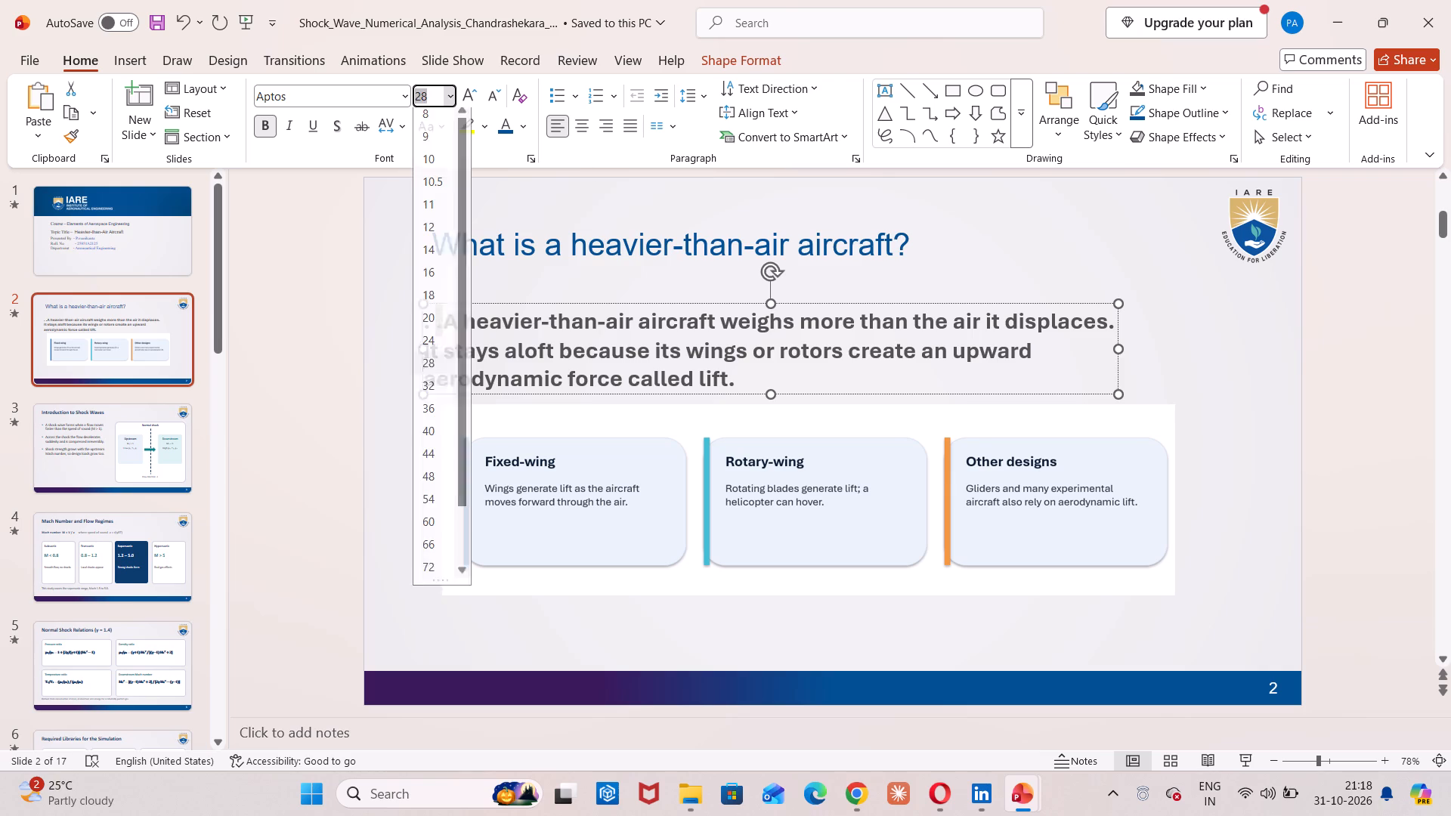
left_click(439, 410)
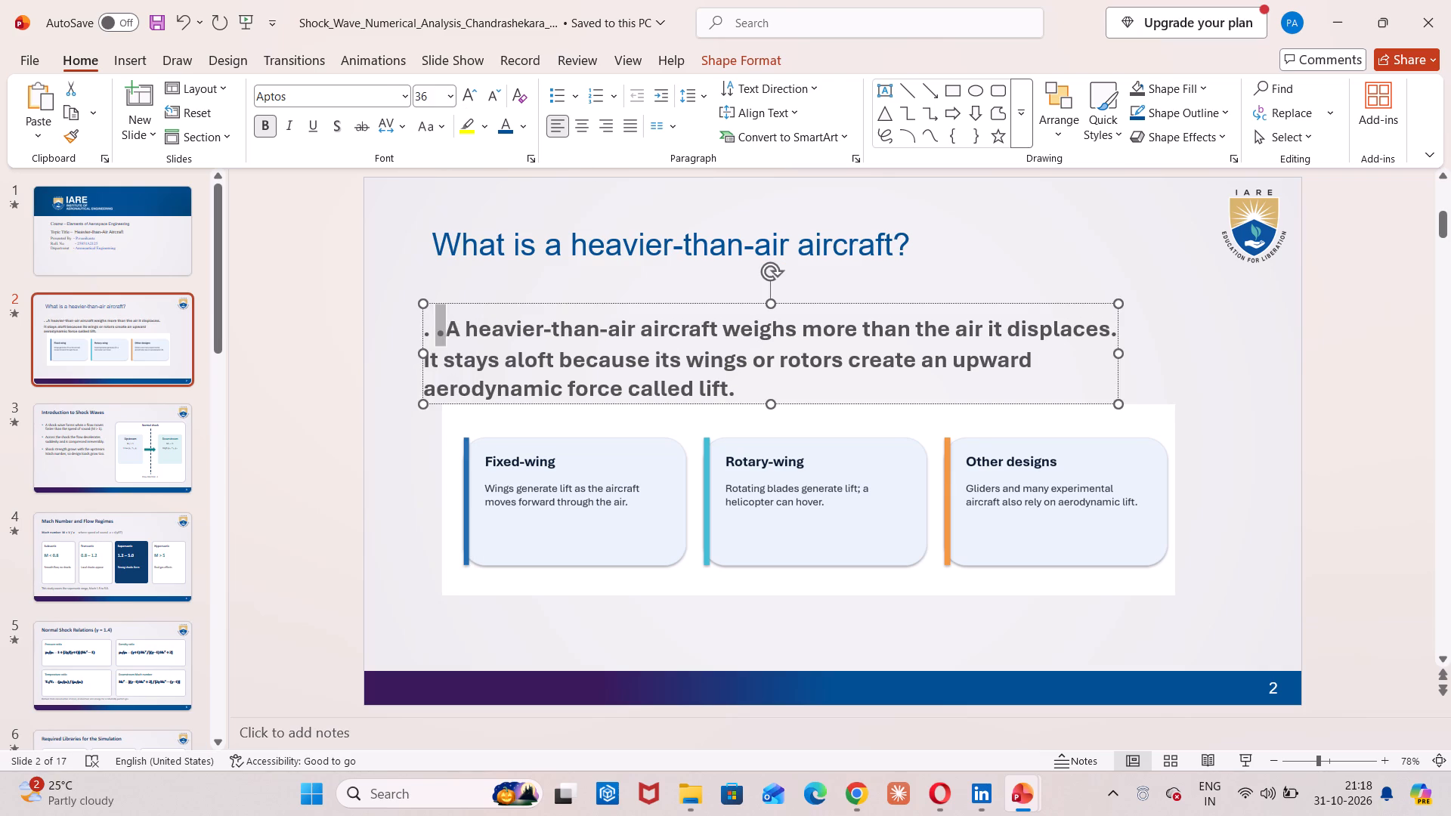
Copy the enlarged period at the start of the definition paragraph.
left_click(440, 330)
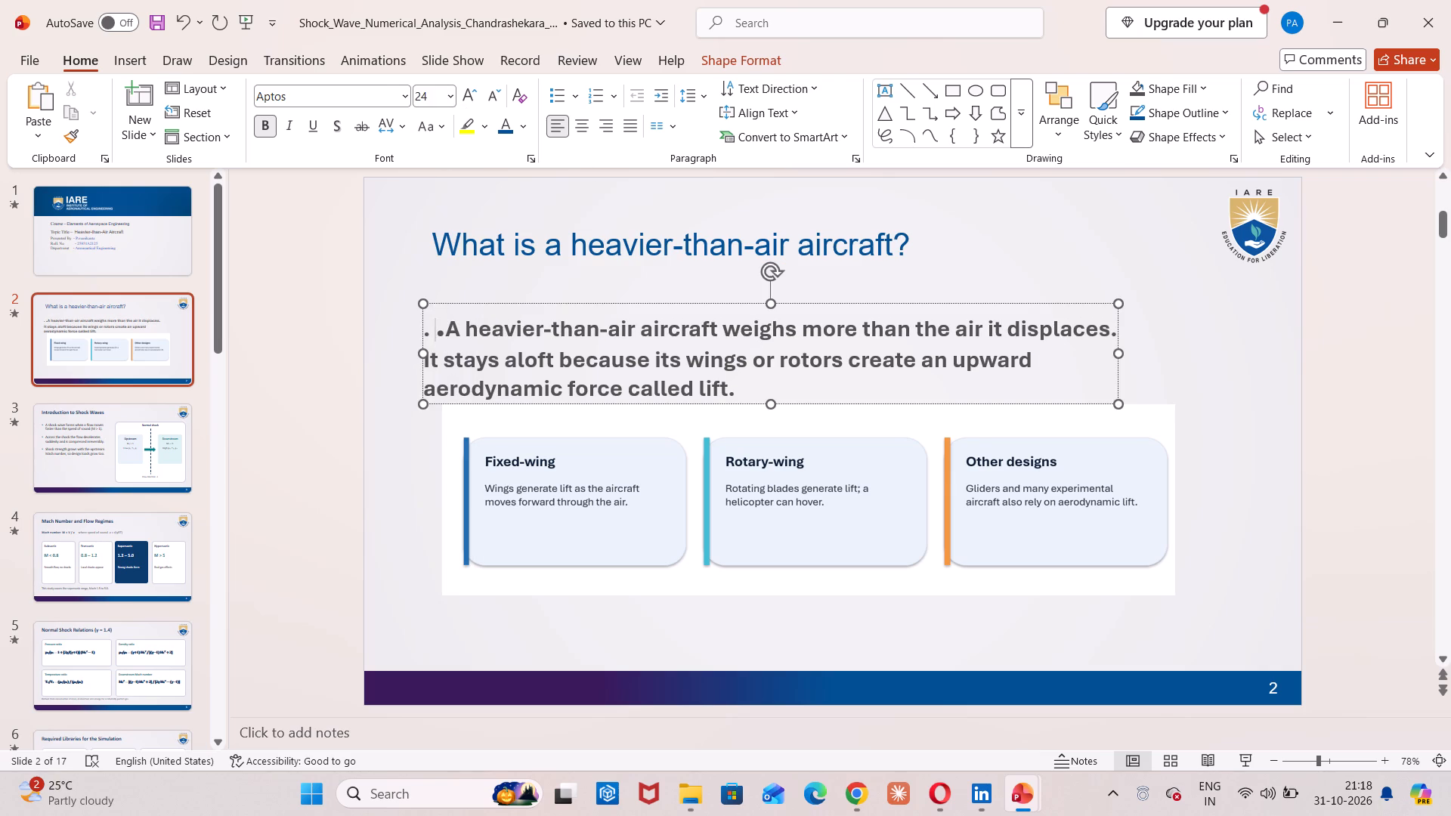
left_click(441, 330)
left_click(441, 330)
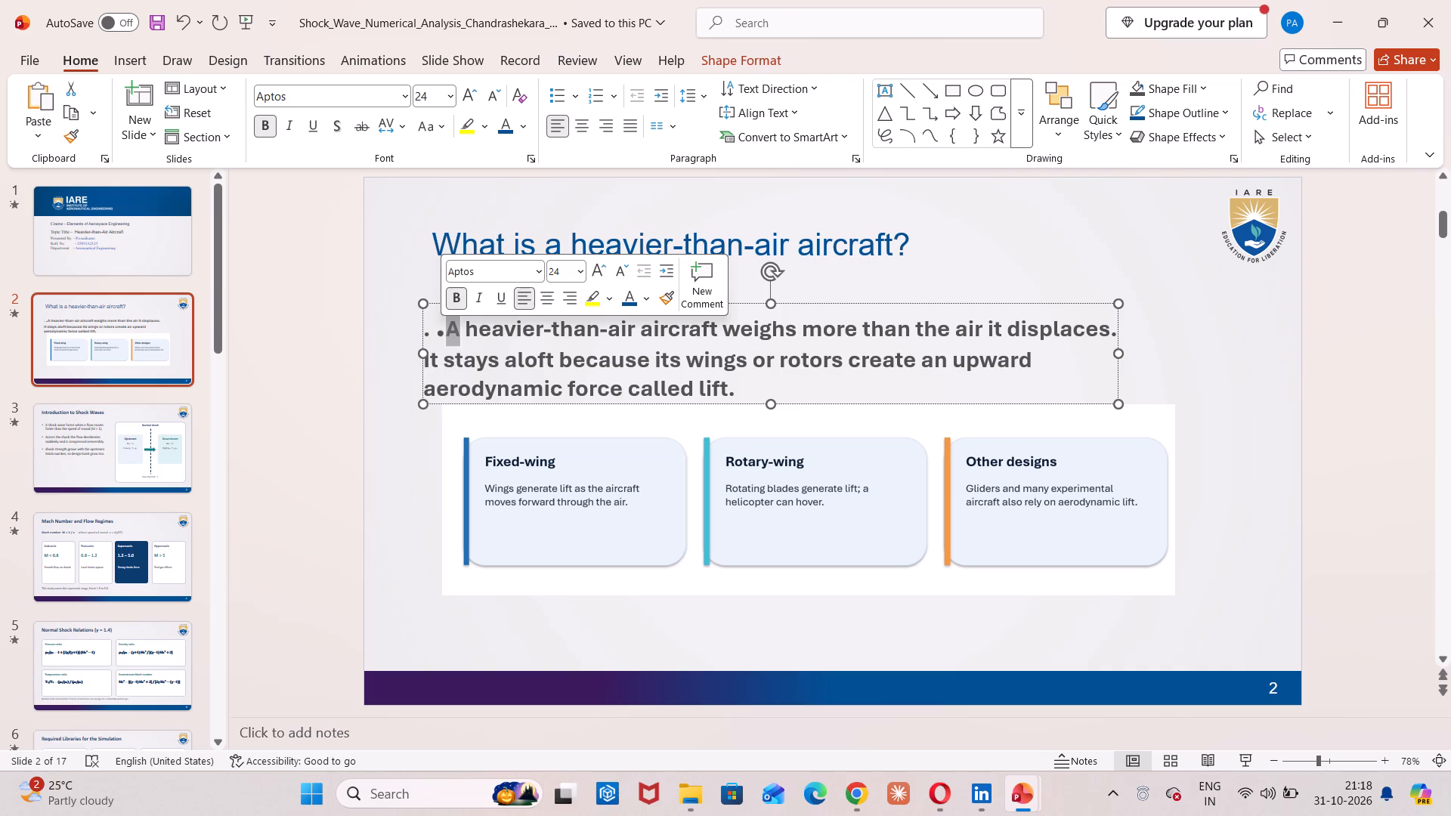
triple_click(441, 330)
double_click(441, 330)
left_click(441, 330)
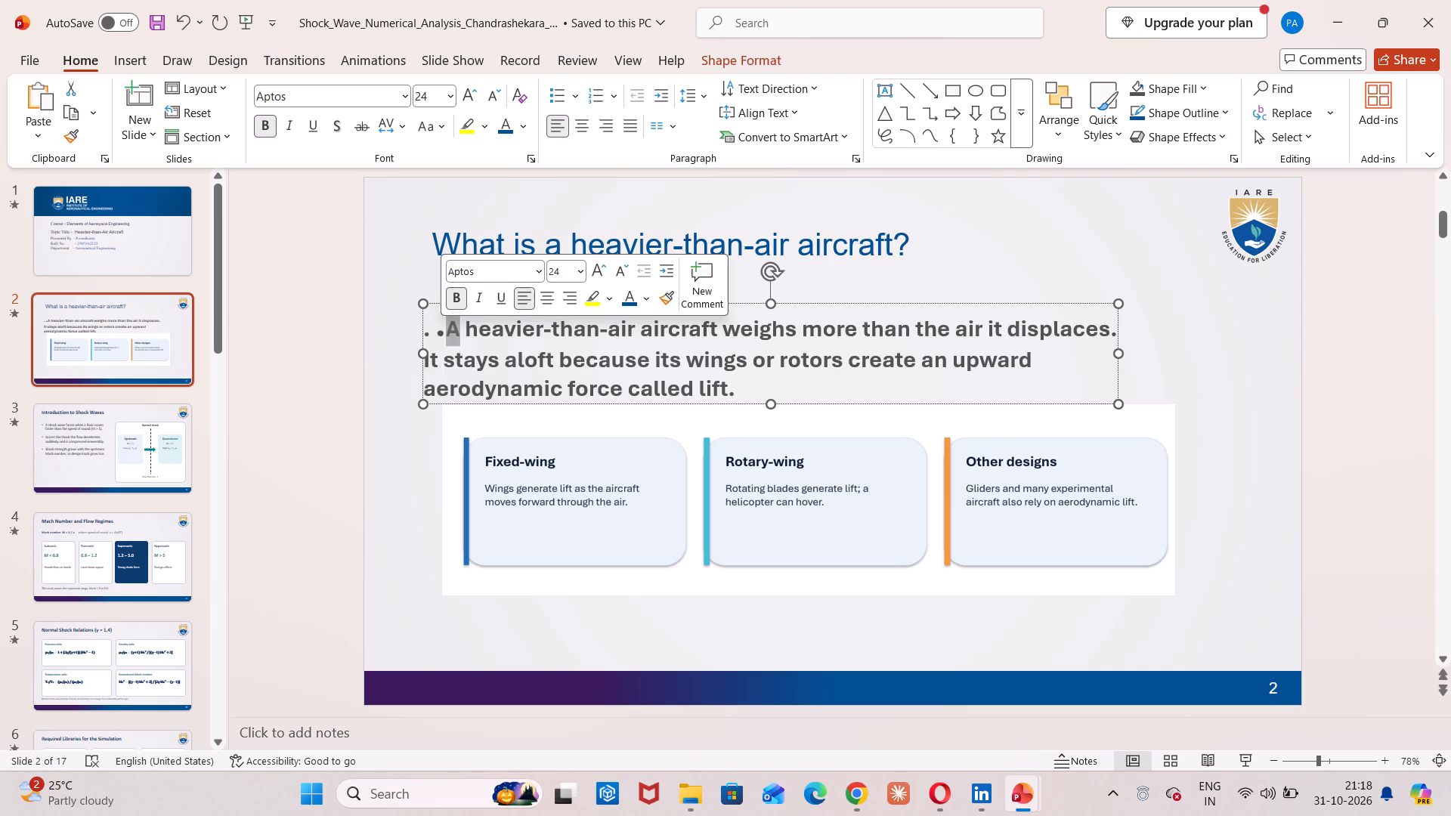
double_click(435, 329)
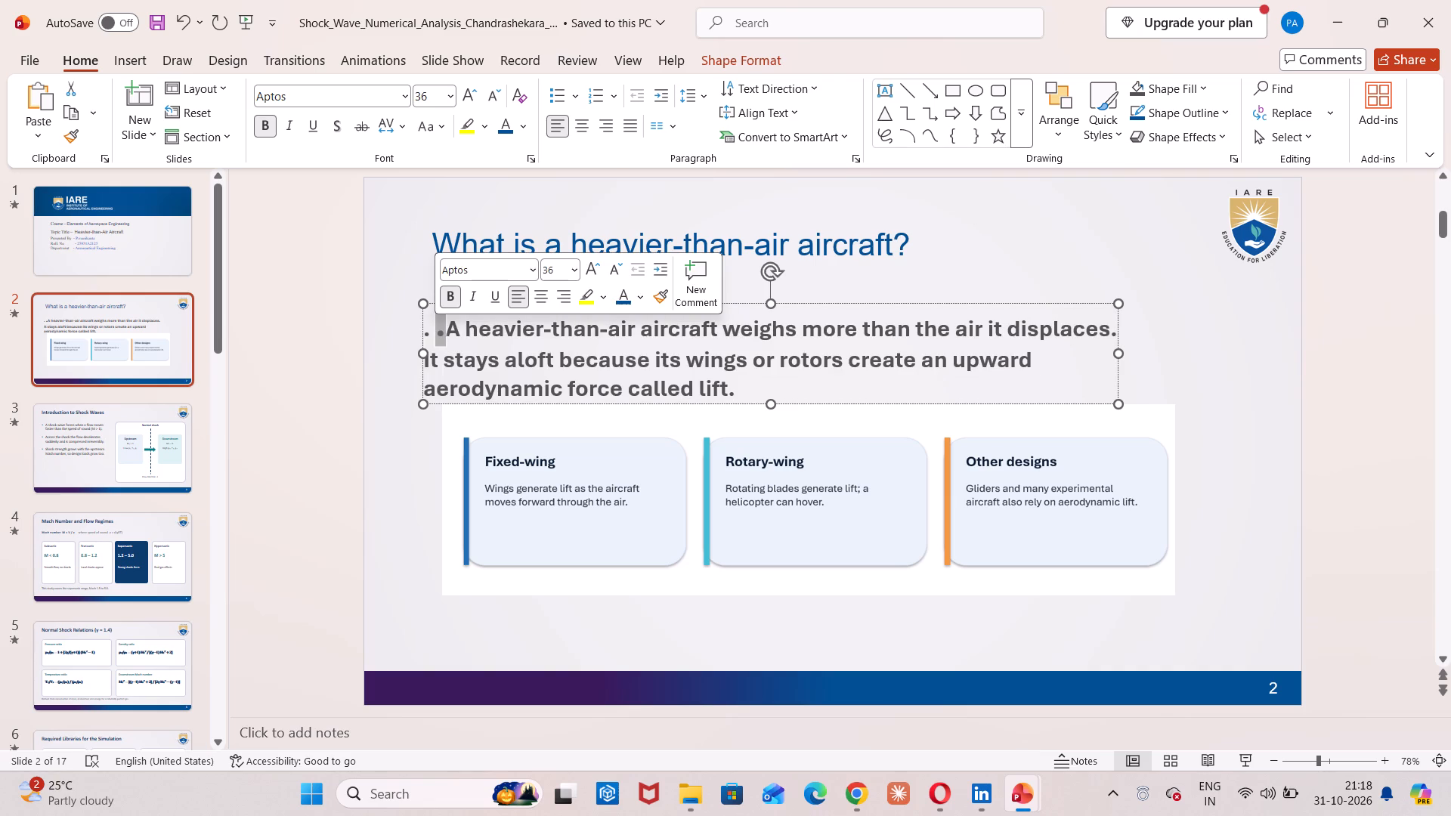
key("ctrl+c")
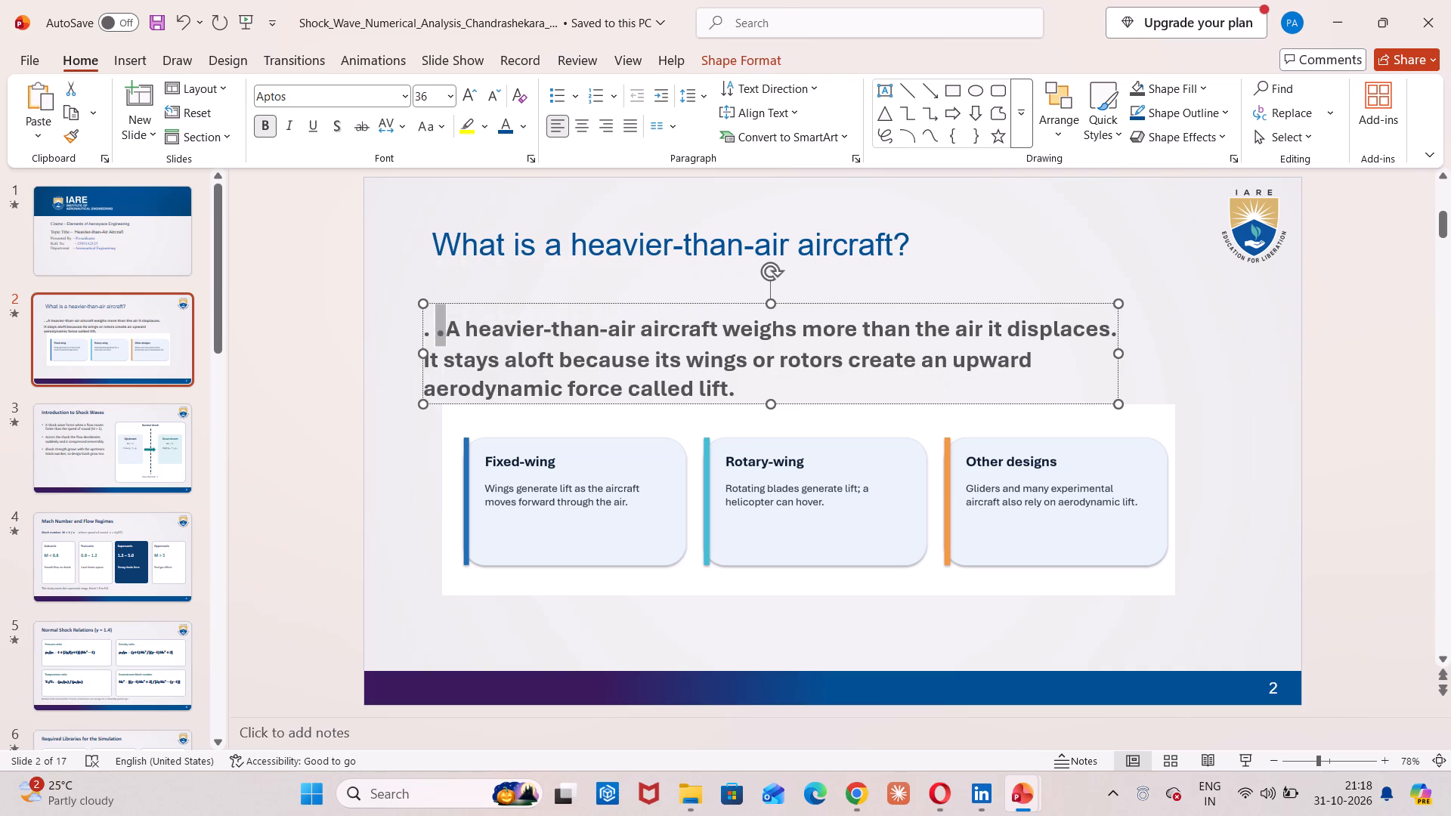
Delete the small first period and the space in front of the enlarged period.
left_click(433, 334)
key("BackSpace")
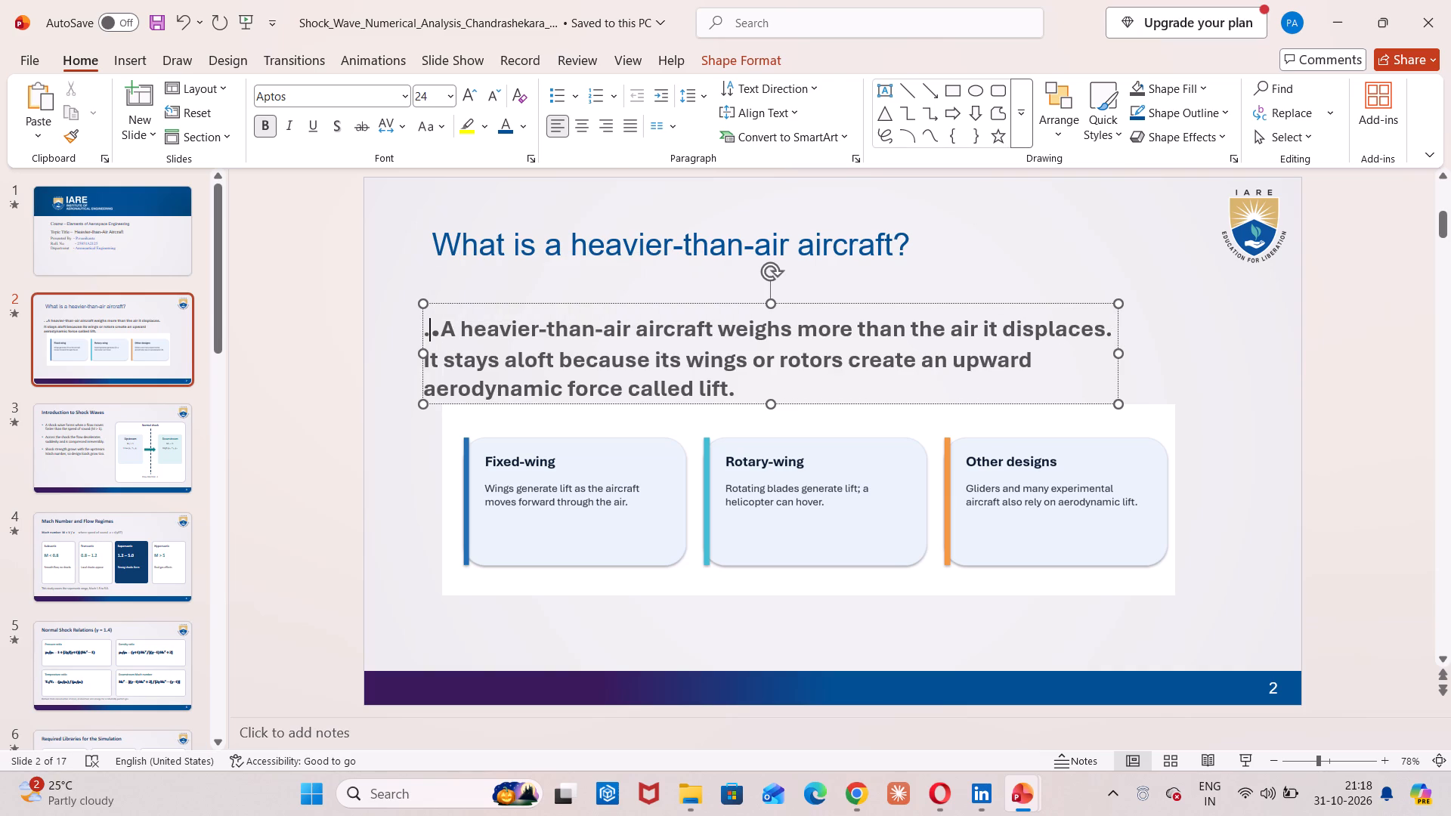
key("BackSpace")
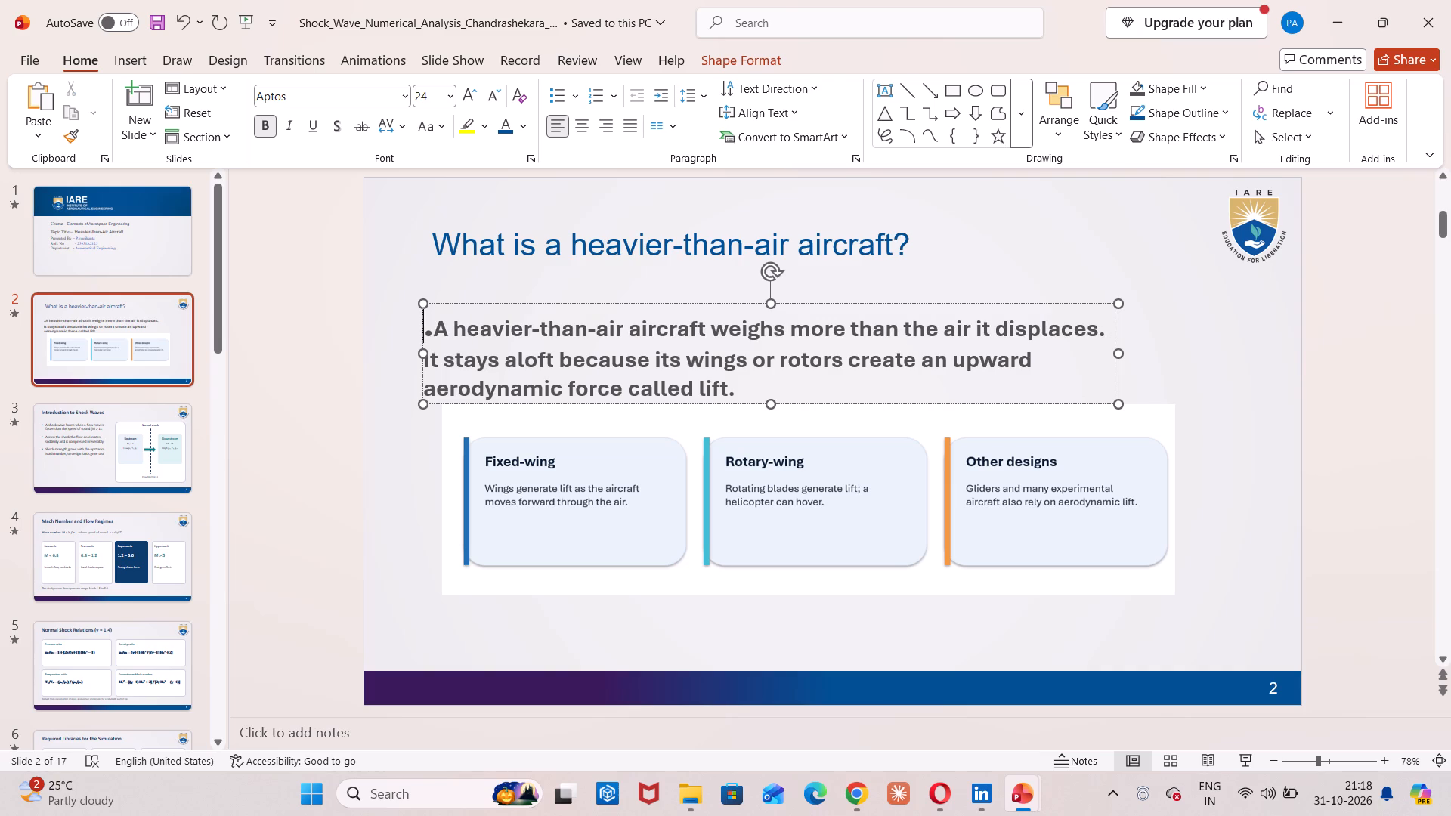
Insert a space between the enlarged period and the first word of the definition paragraph.
left_click(434, 330)
key("Return")
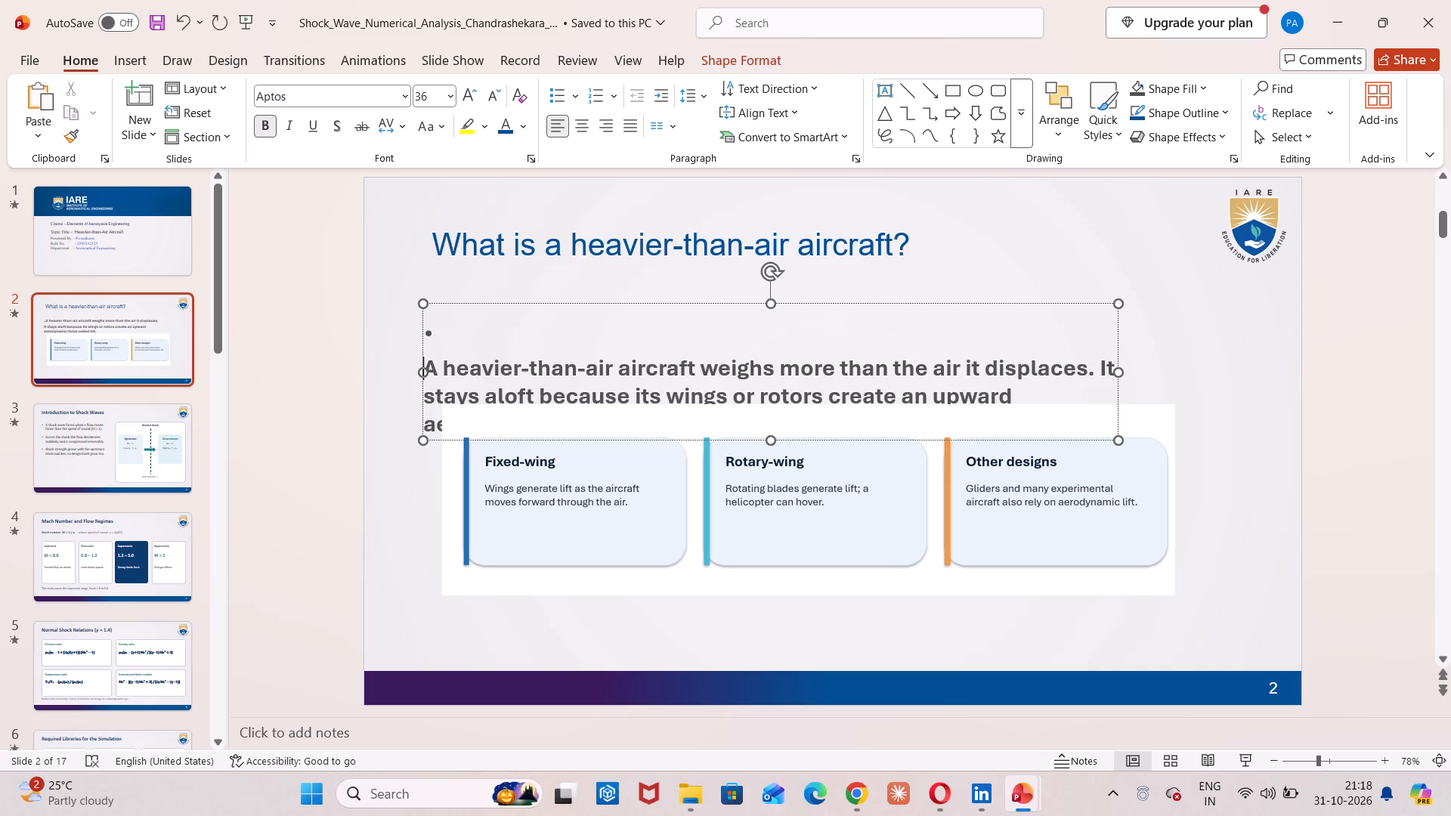
key("BackSpace")
key("space")
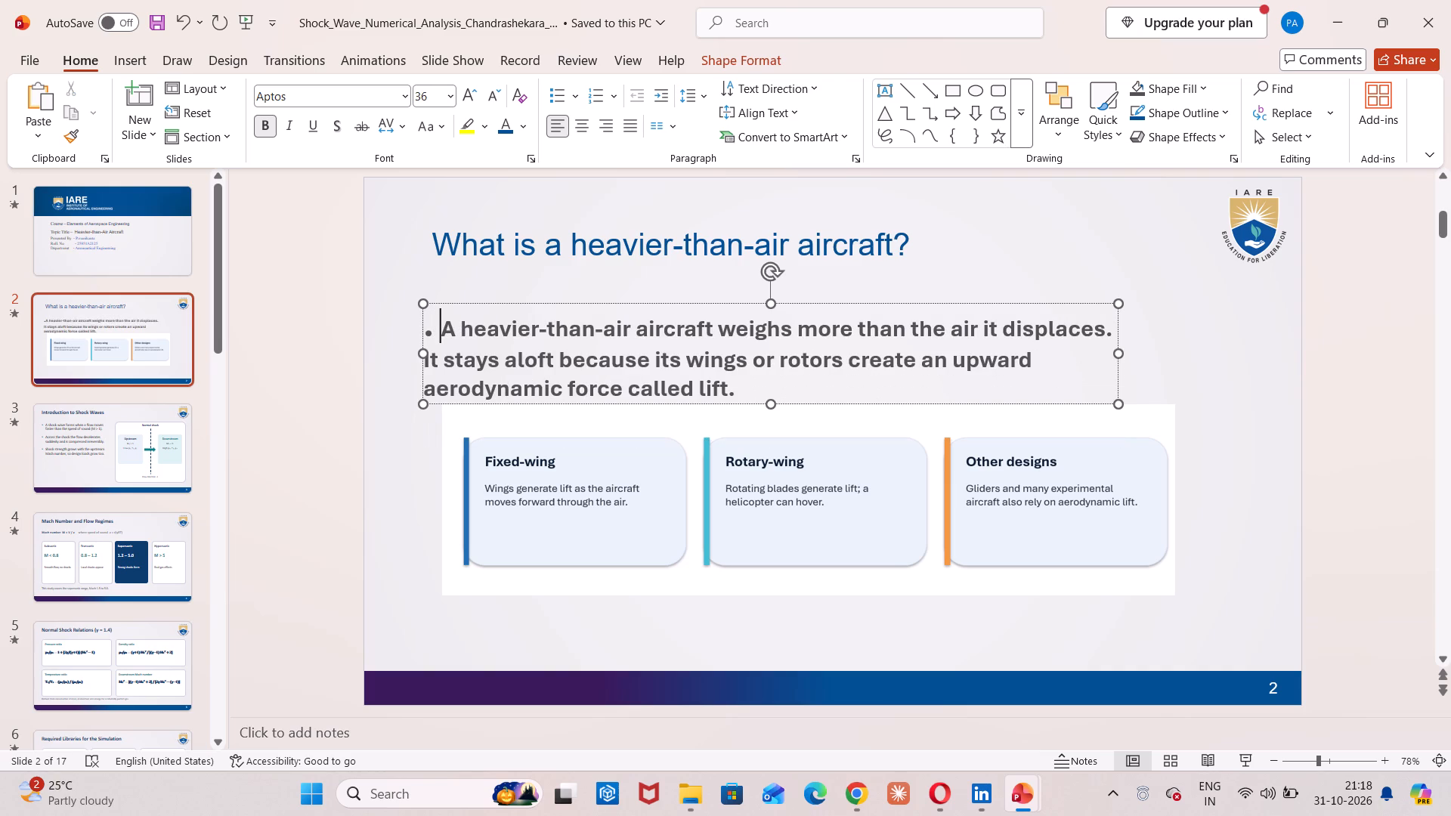
left_click(419, 443)
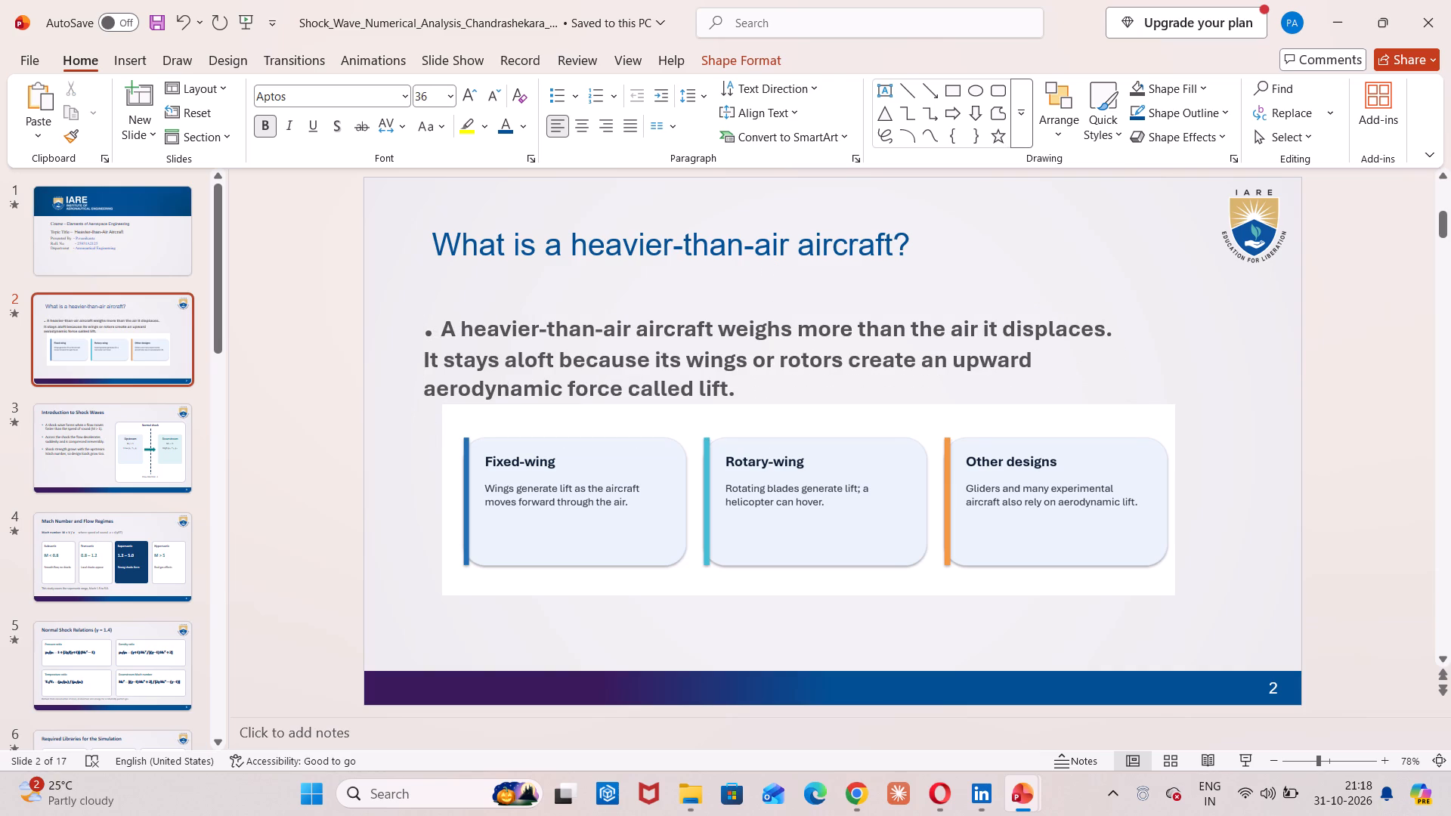
left_click(438, 335)
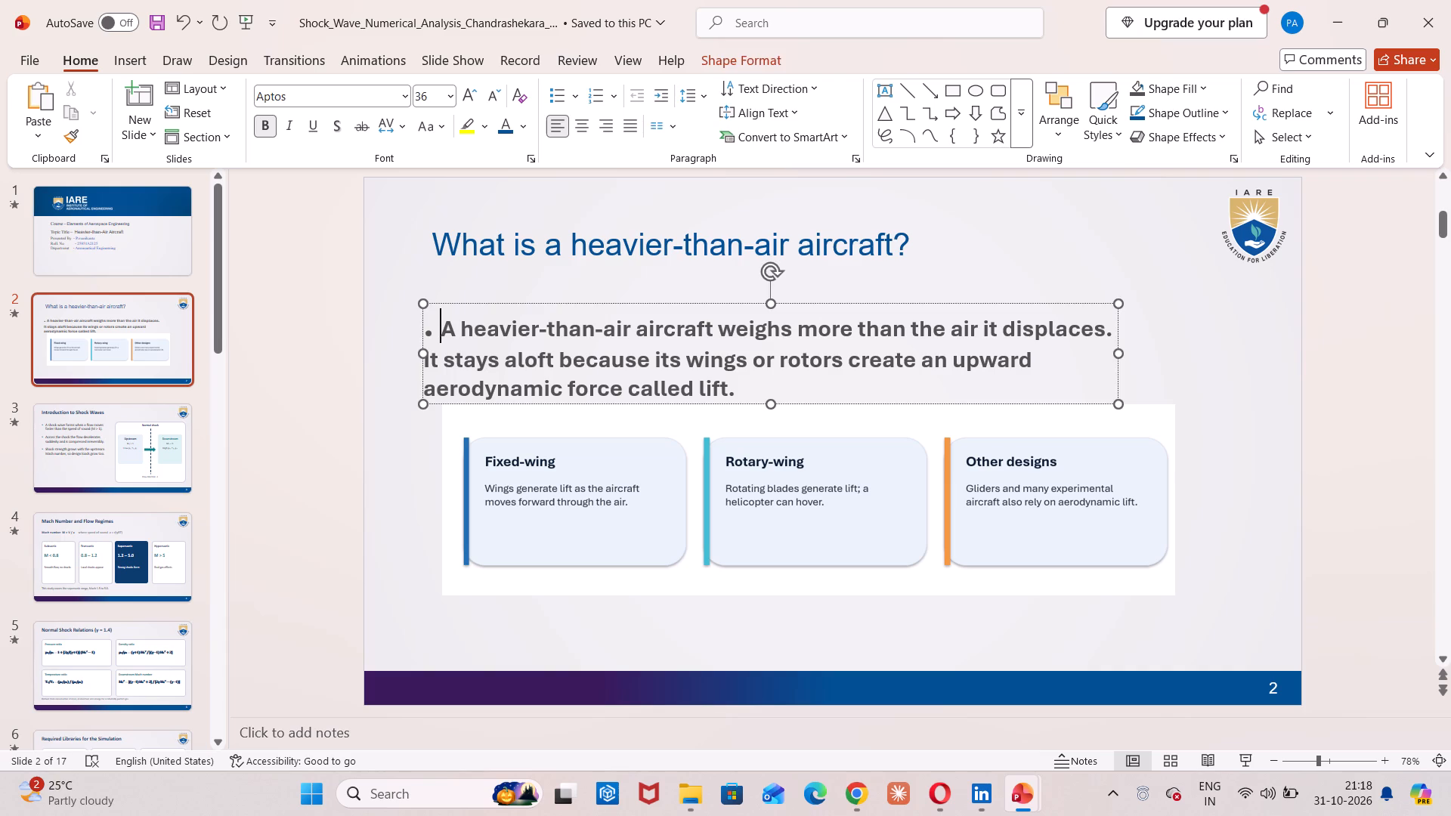
Delete the enlarged period and the space after it at the start of the definition paragraph.
key("BackSpace")
key("BackSpace")
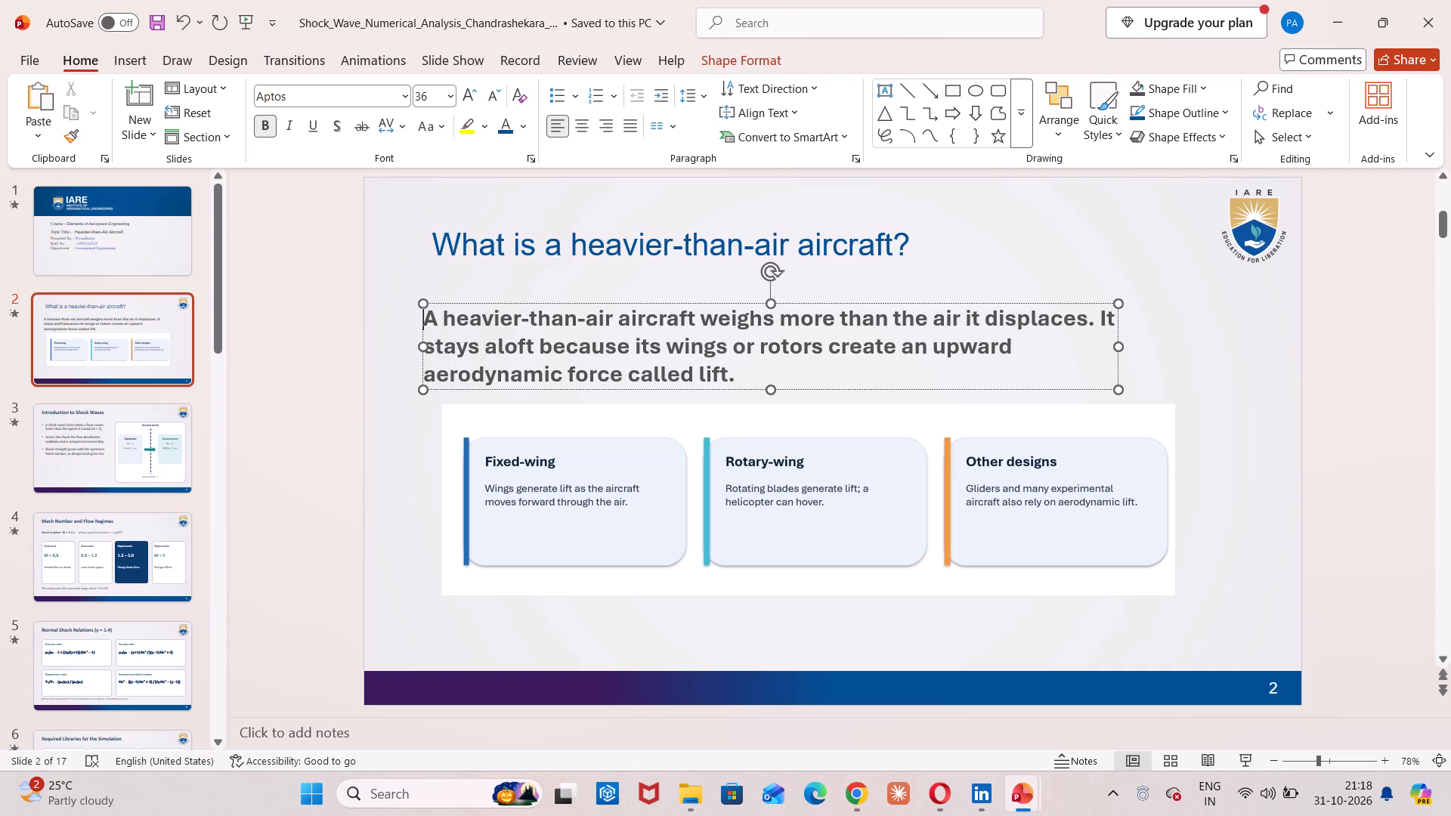
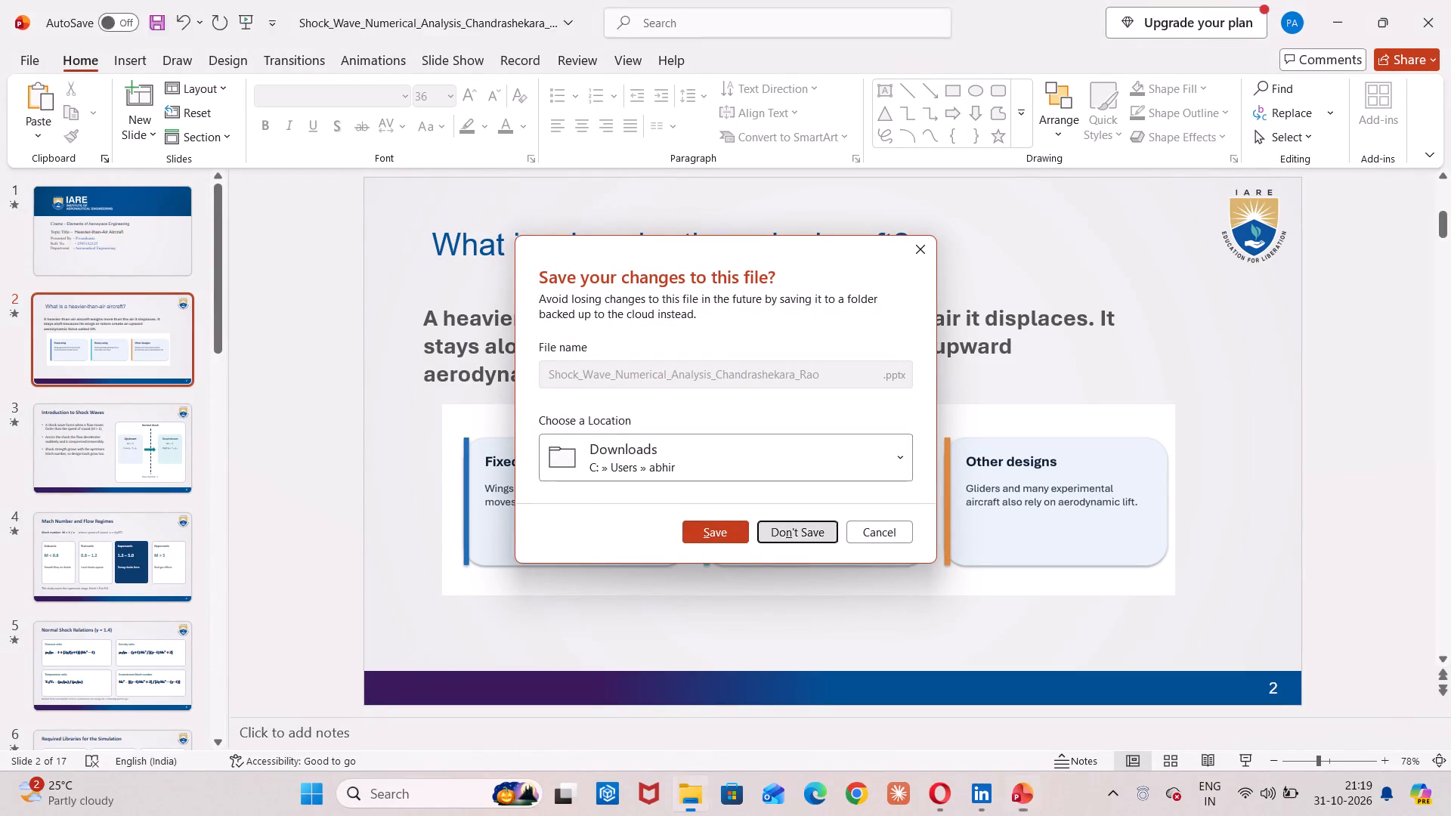
Close the open presentation and Downloads folder windows and minimise the LinkedIn window to clear the desktop.
left_click(1449, 2)
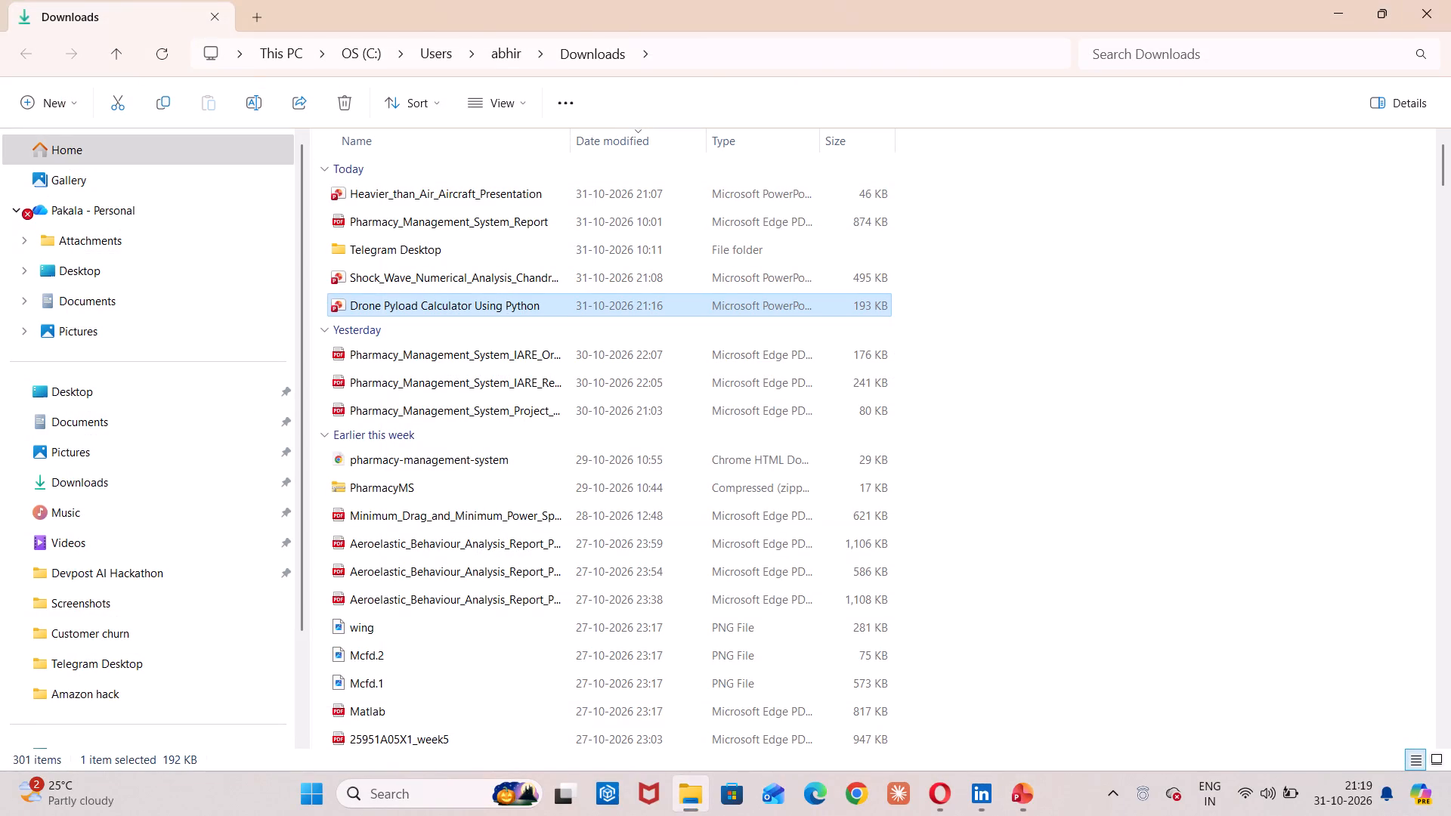
left_click(1450, 0)
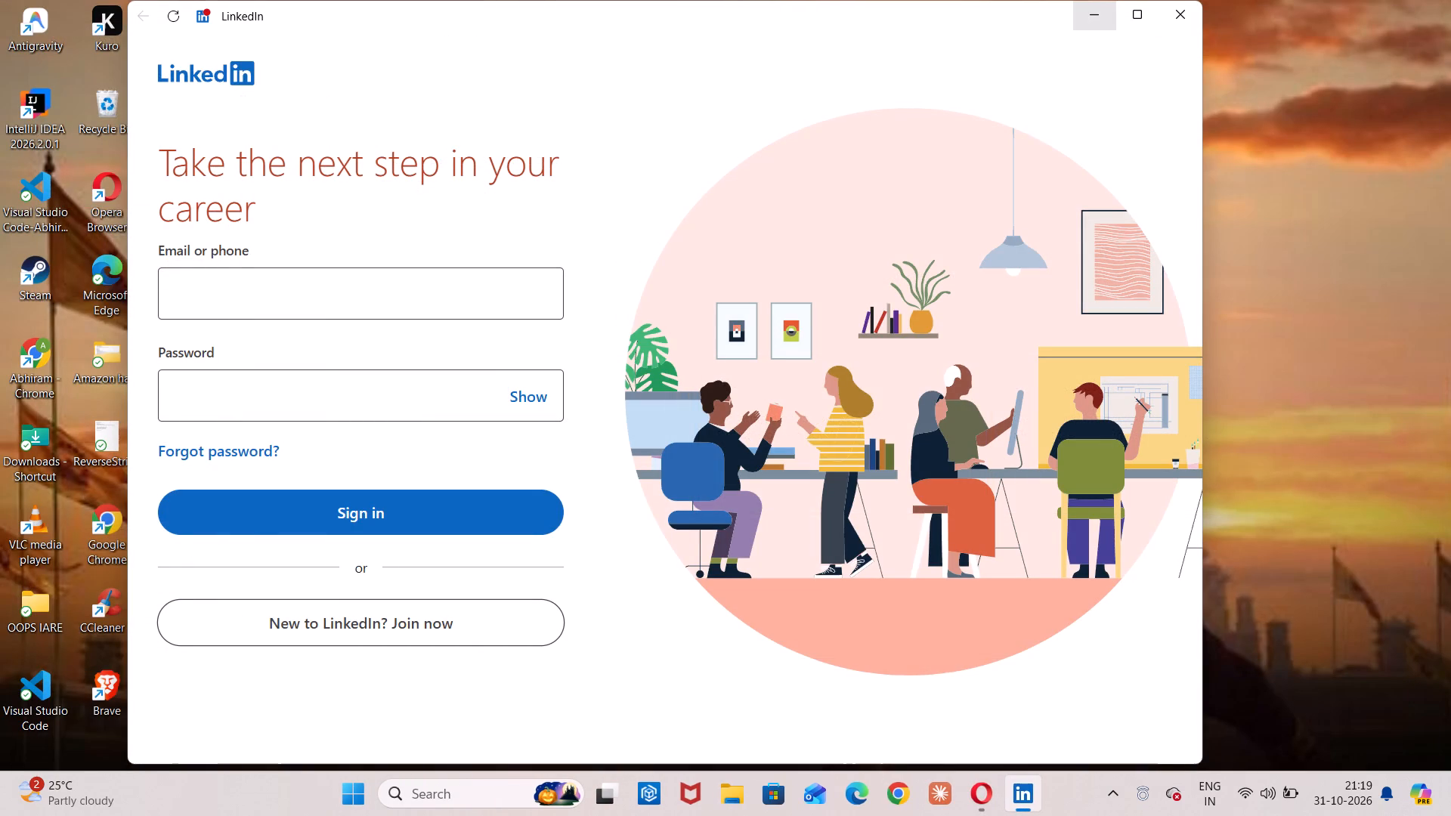
left_click(1106, 8)
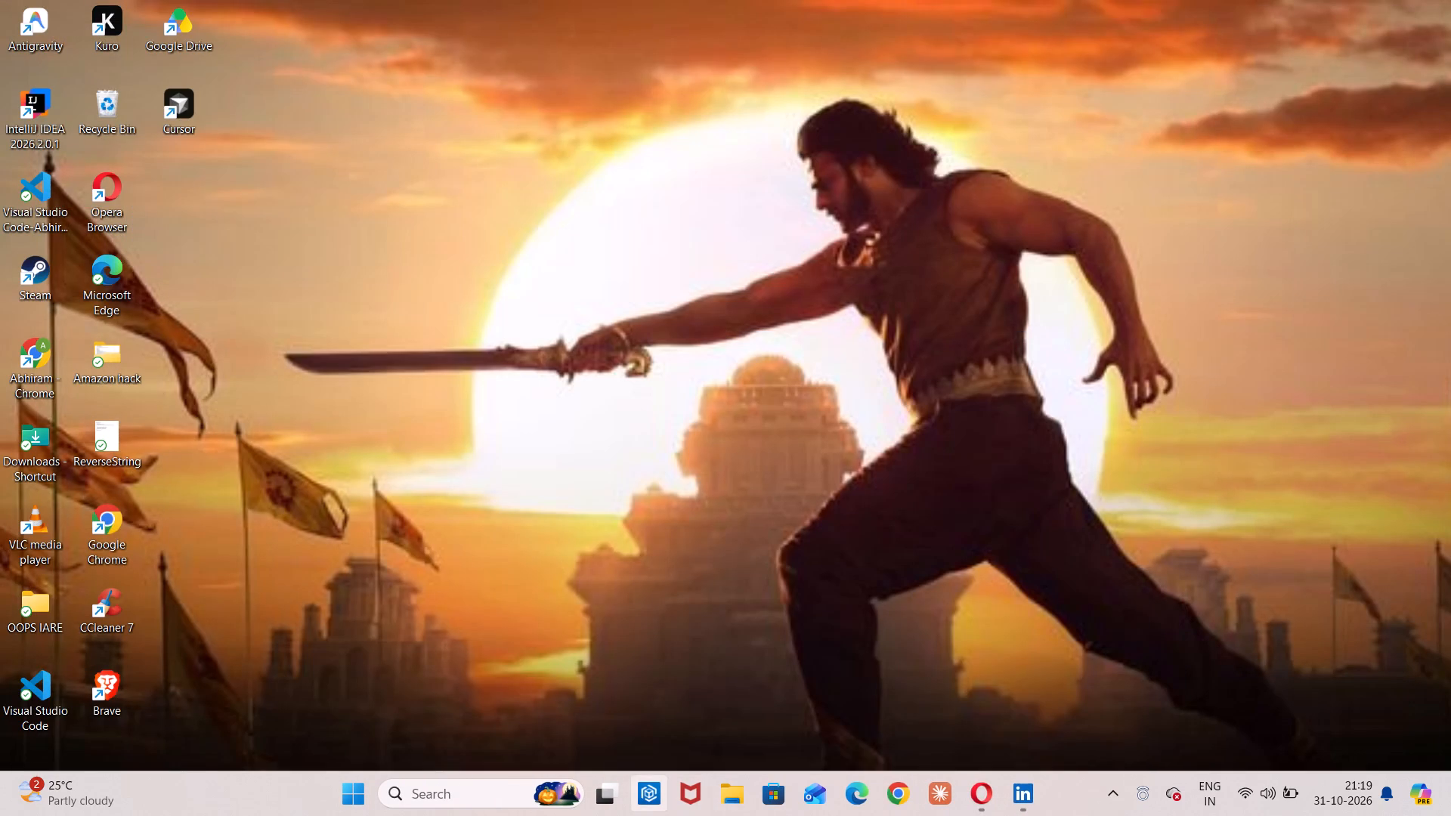
Open Google Chrome.
left_click(905, 785)
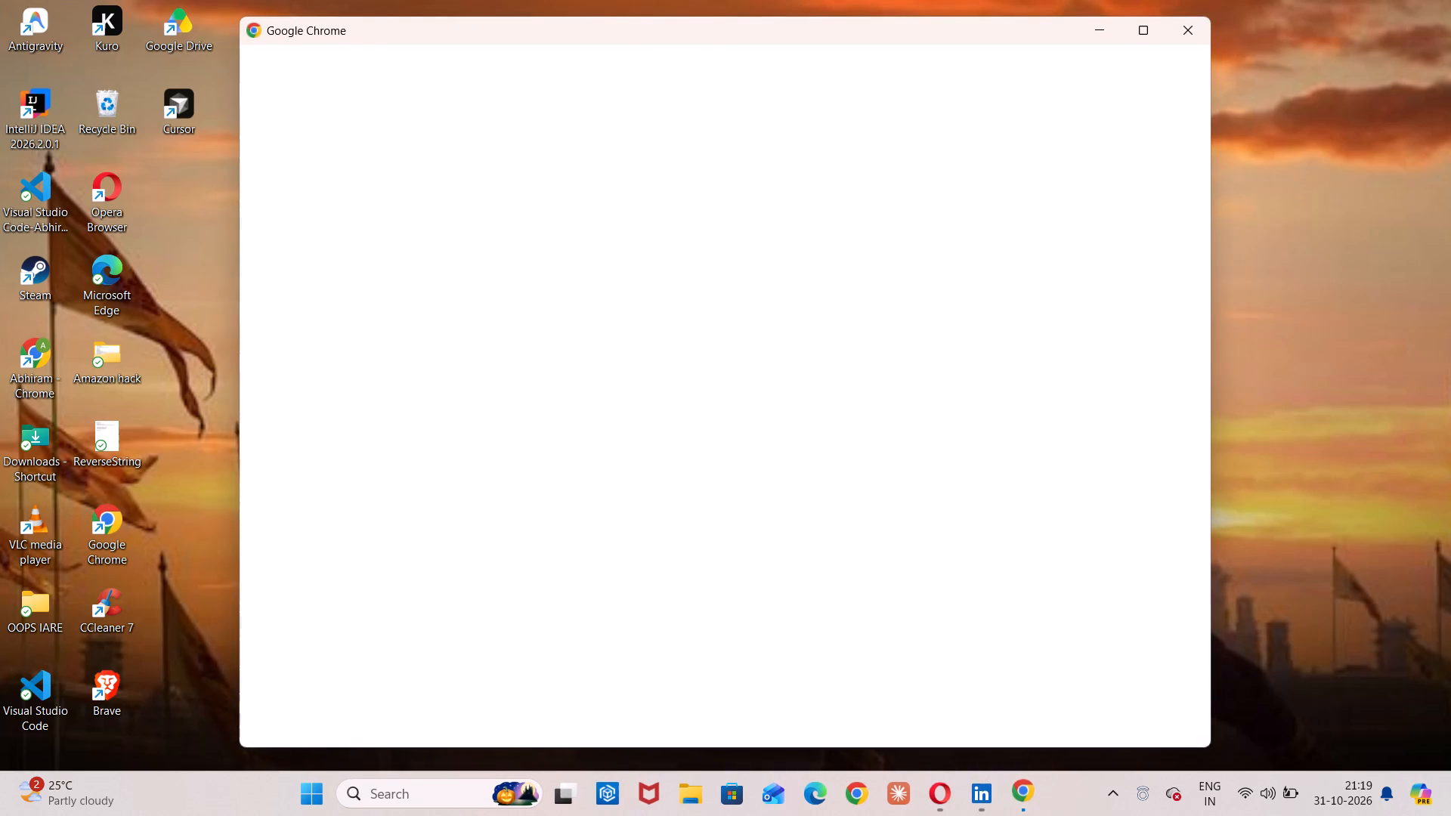